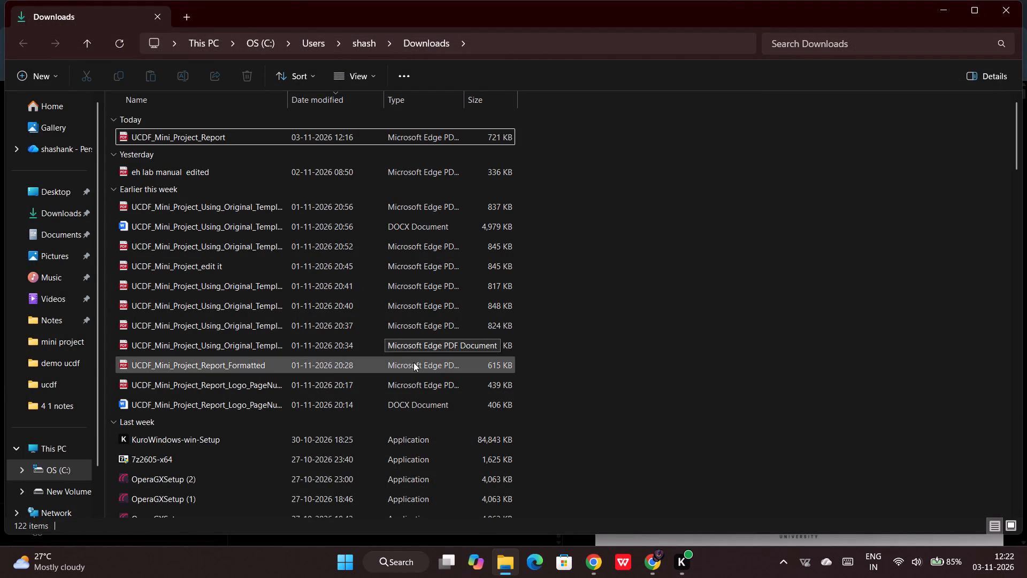
{"action": "left_click", "coordinate": [931, 317]}
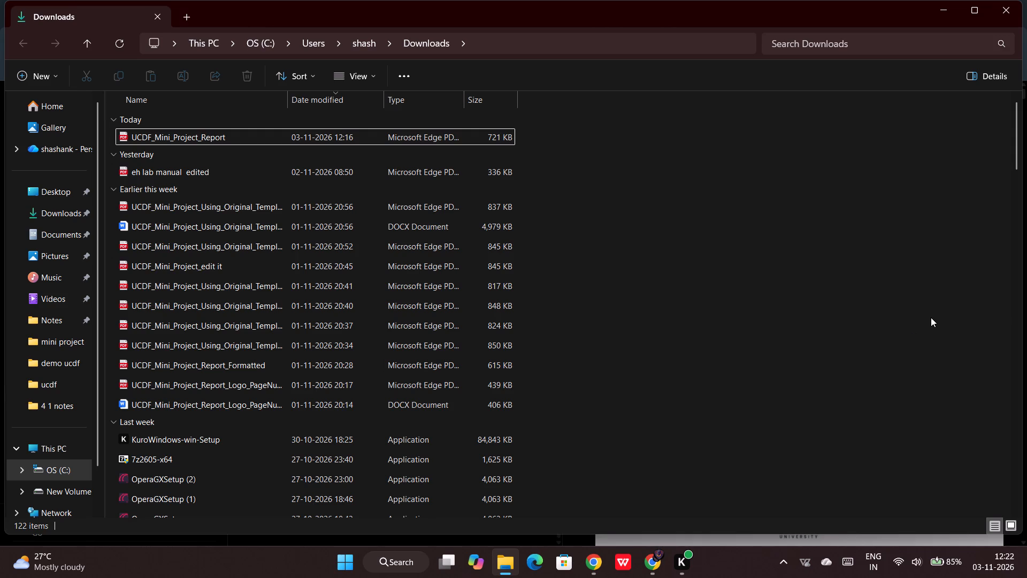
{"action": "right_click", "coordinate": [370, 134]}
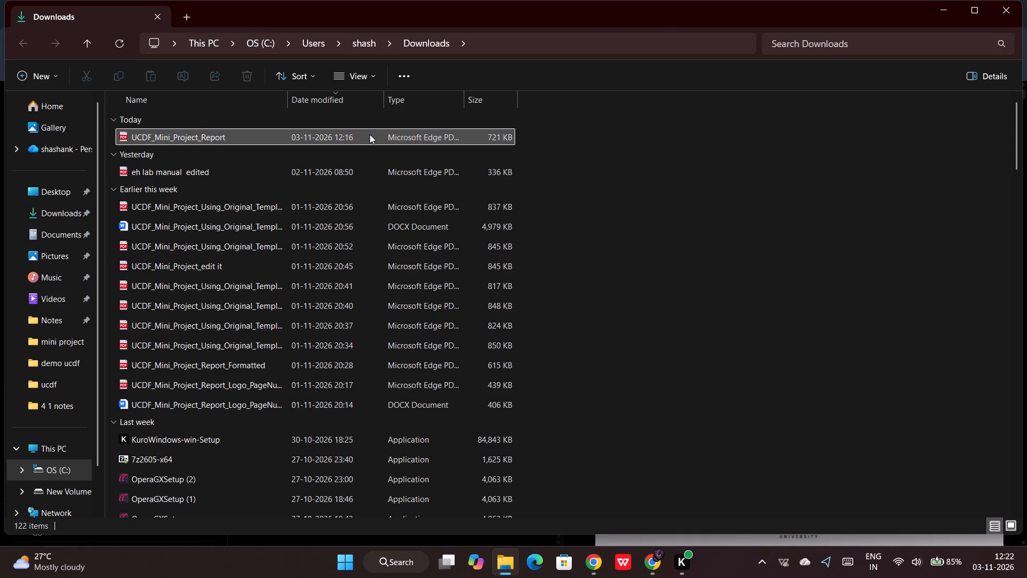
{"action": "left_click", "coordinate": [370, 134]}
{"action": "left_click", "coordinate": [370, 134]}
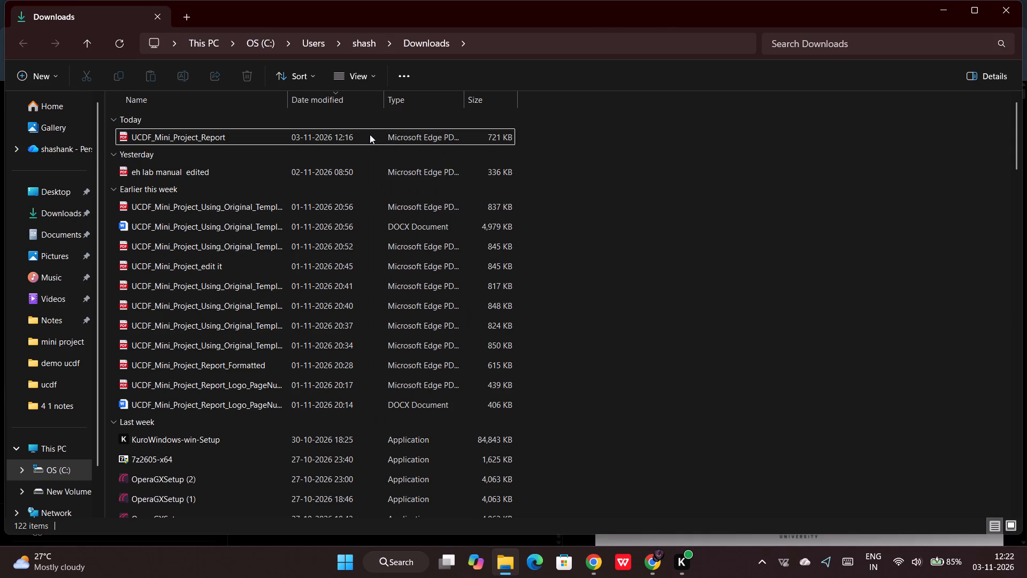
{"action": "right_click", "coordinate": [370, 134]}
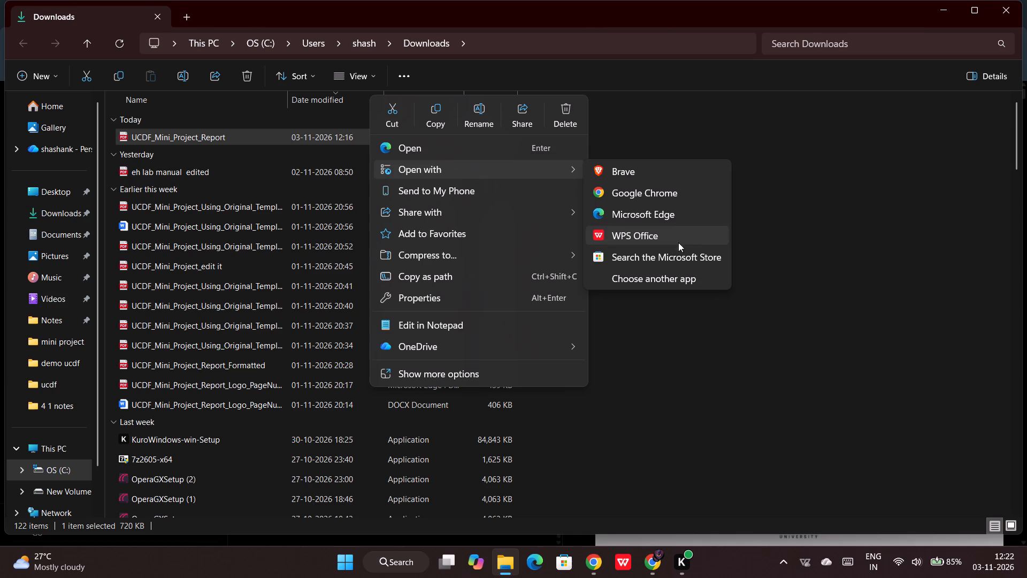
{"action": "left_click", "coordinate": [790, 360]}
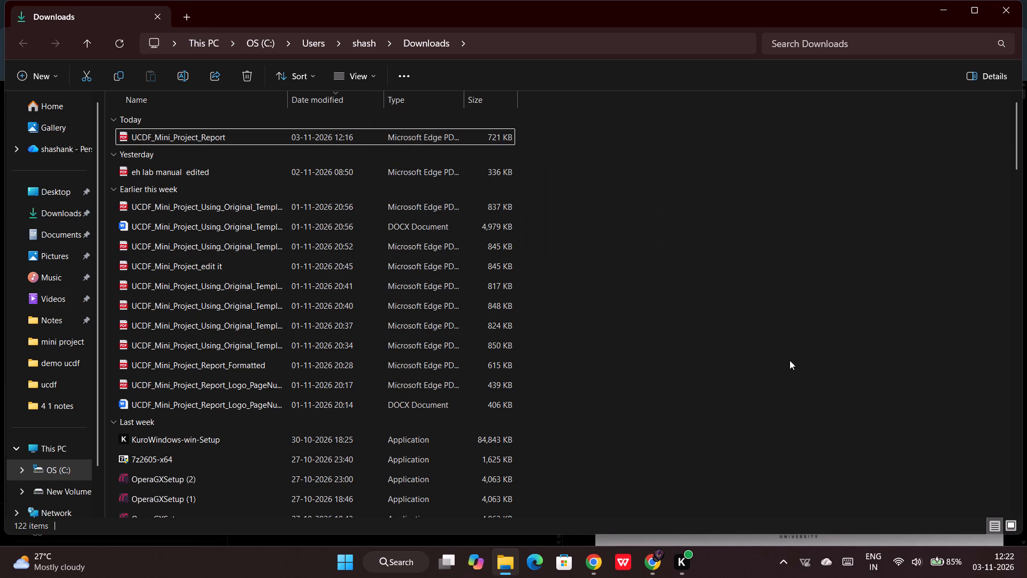
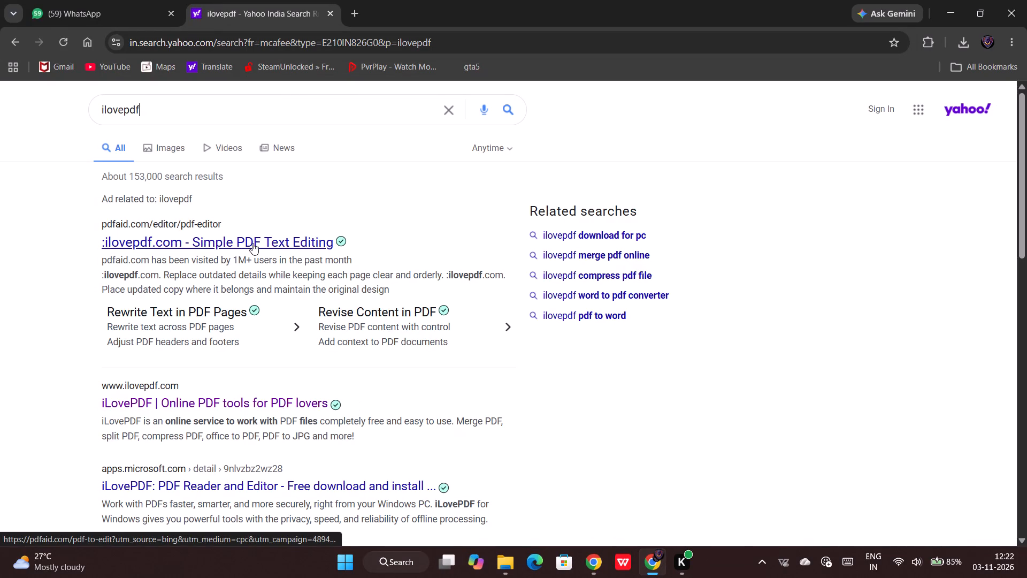
Load UCDF_Mini_Project_Report.pdf from the Downloads folder into the PDF to Word converter on the iLovePDF website.
{"action": "left_click", "coordinate": [208, 400]}
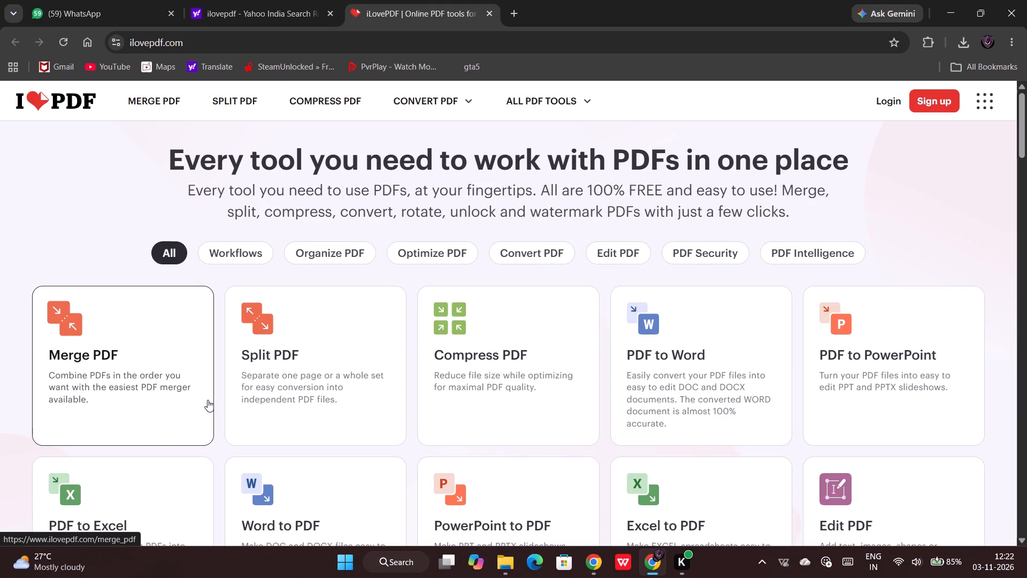
{"action": "left_click", "coordinate": [655, 310]}
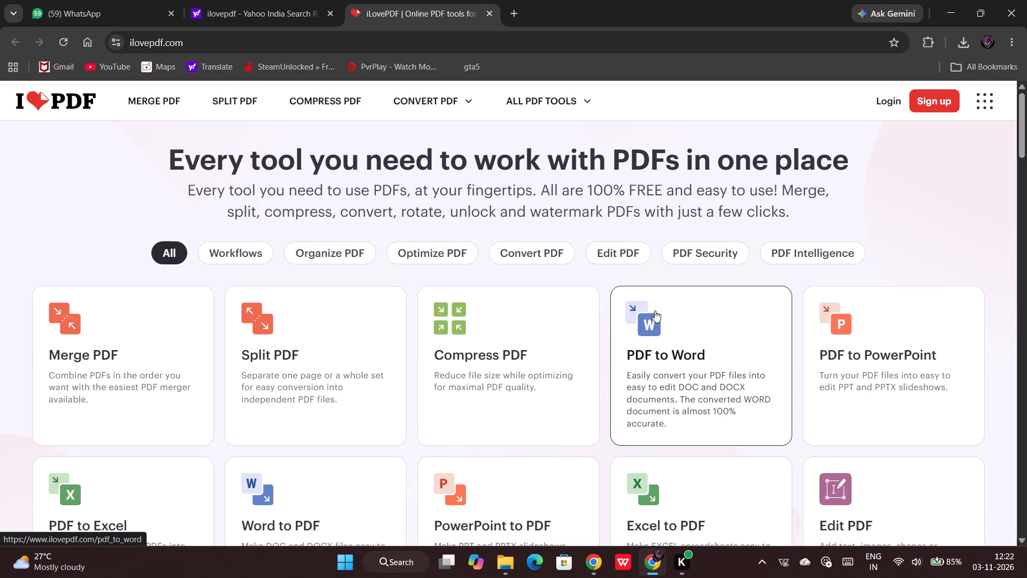
{"action": "left_click", "coordinate": [463, 257]}
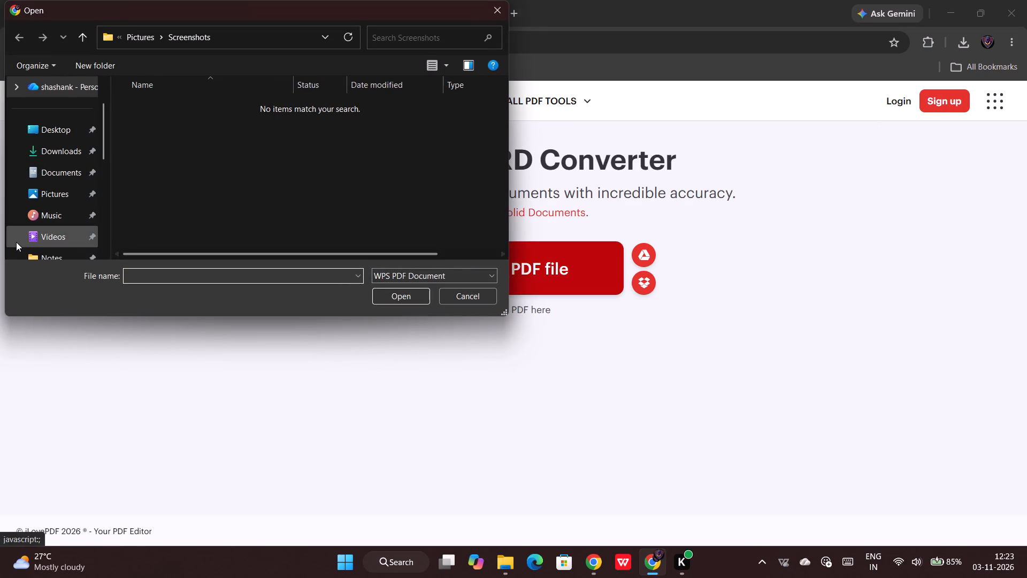
{"action": "scroll", "coordinate": [36, 177], "scroll_direction": "up", "scroll_amount": 6}
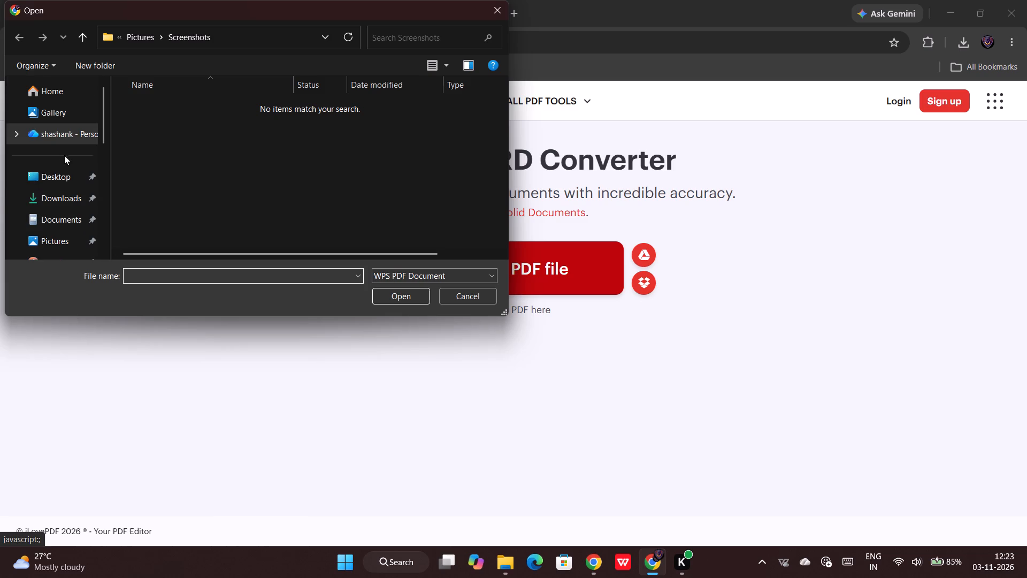
{"action": "left_click", "coordinate": [59, 195]}
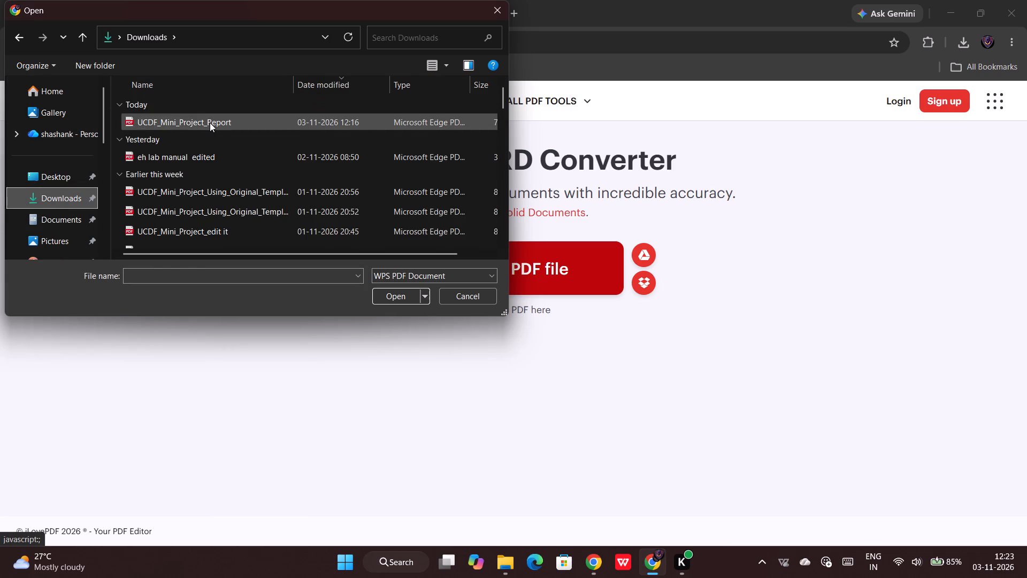
{"action": "left_click", "coordinate": [210, 123]}
{"action": "key", "text": "Return"}
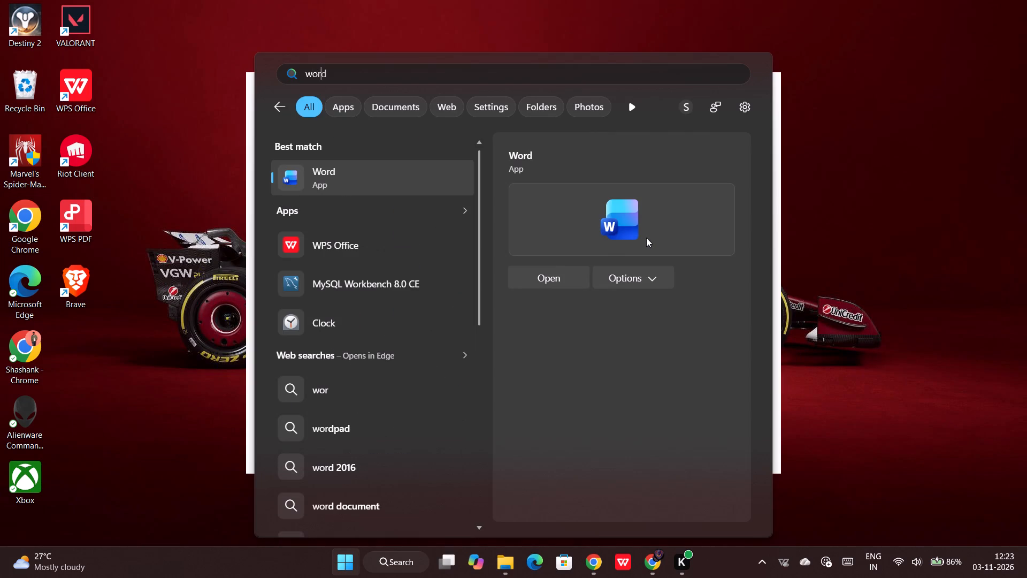
{"action": "key", "text": "Return"}
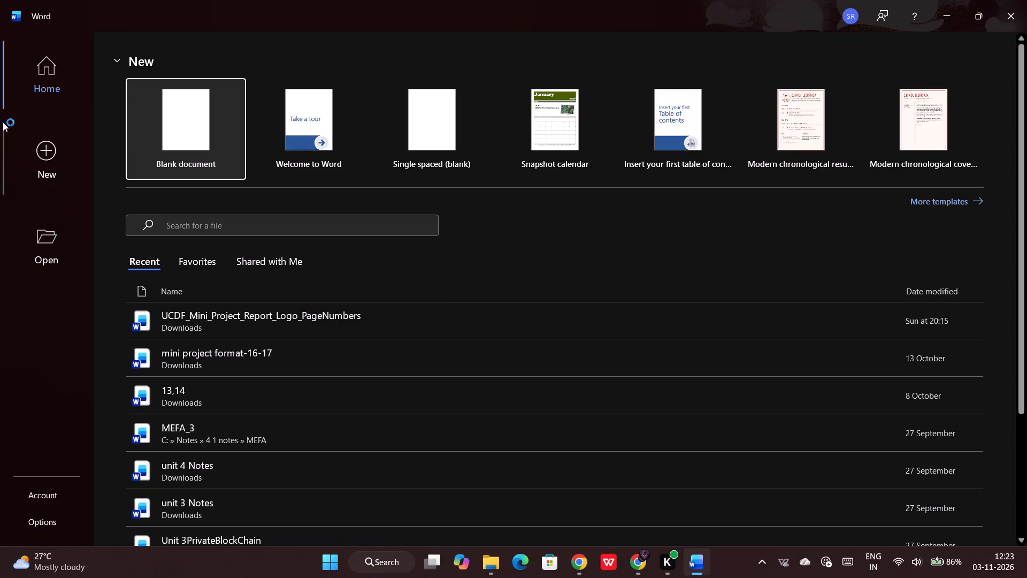
{"action": "left_click", "coordinate": [49, 249]}
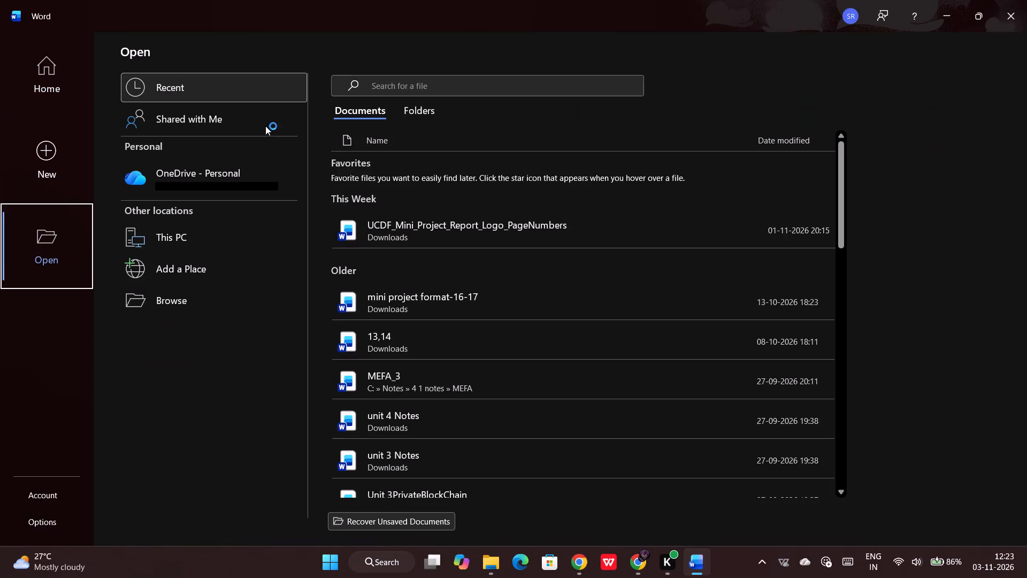
{"action": "left_click", "coordinate": [225, 307]}
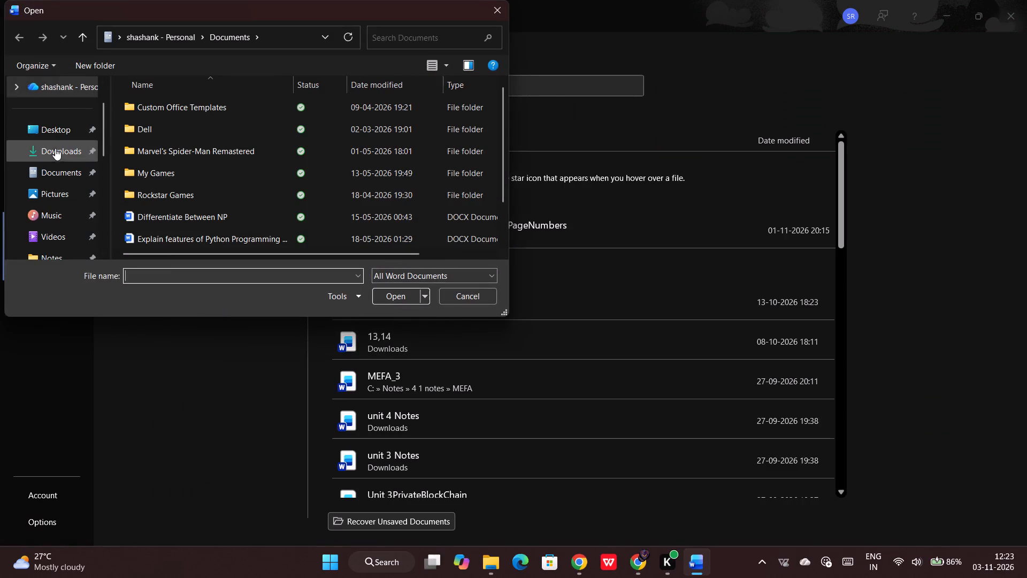
{"action": "left_click", "coordinate": [55, 149]}
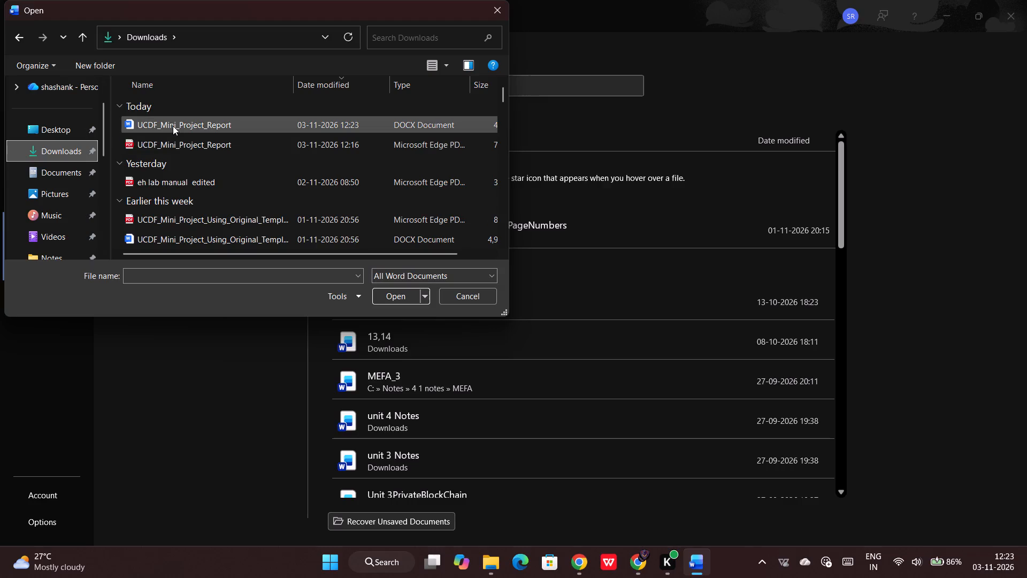
{"action": "left_click", "coordinate": [173, 126]}
{"action": "key", "text": "backslash"}
{"action": "key", "text": "Return"}
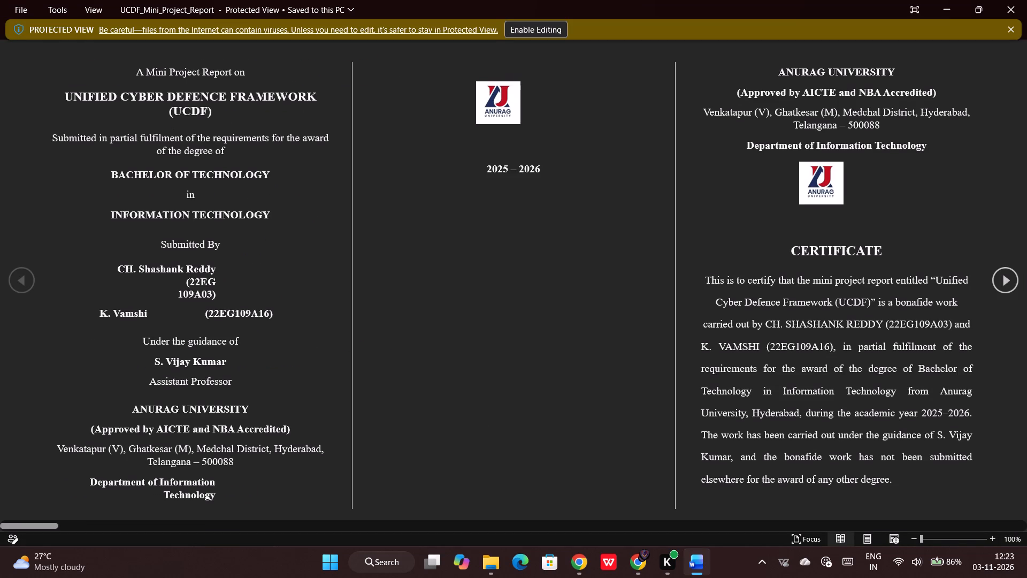
{"action": "left_click", "coordinate": [547, 24]}
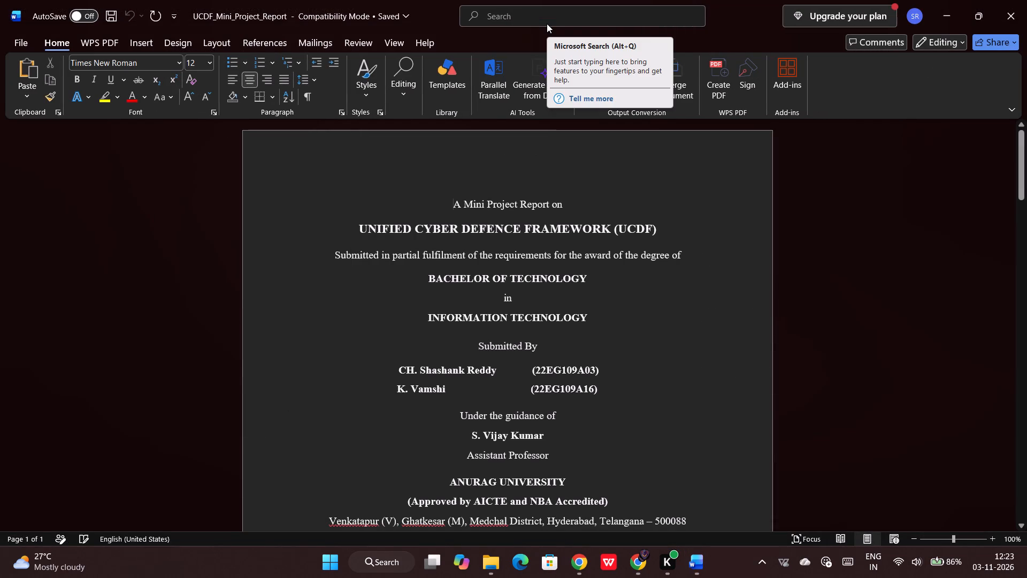
Look through the converted report's front matter, from the title page to the Contents page.
{"action": "scroll", "coordinate": [638, 291], "scroll_direction": "down", "scroll_amount": 3}
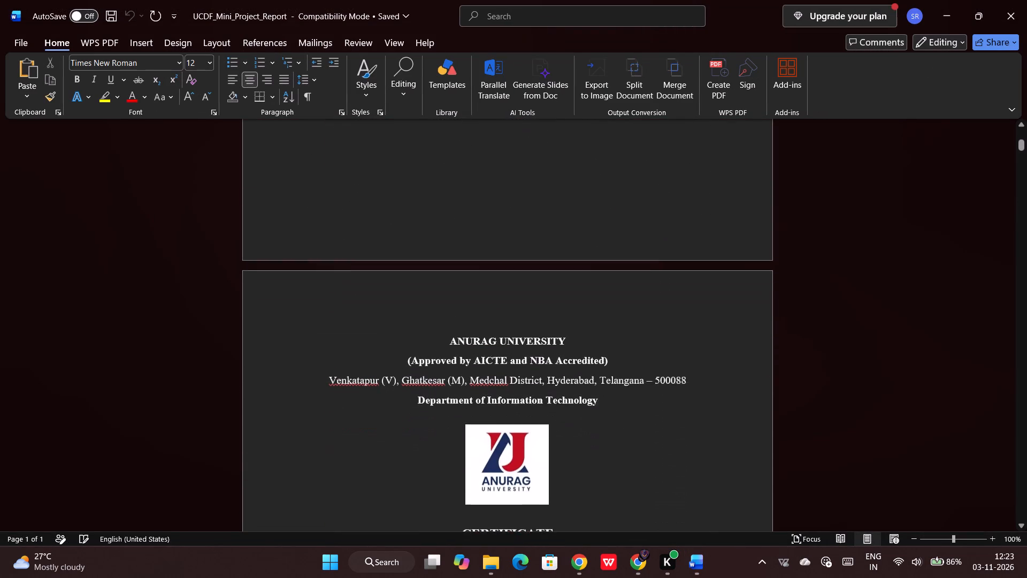
{"action": "scroll", "coordinate": [638, 291], "scroll_direction": "down", "scroll_amount": 2}
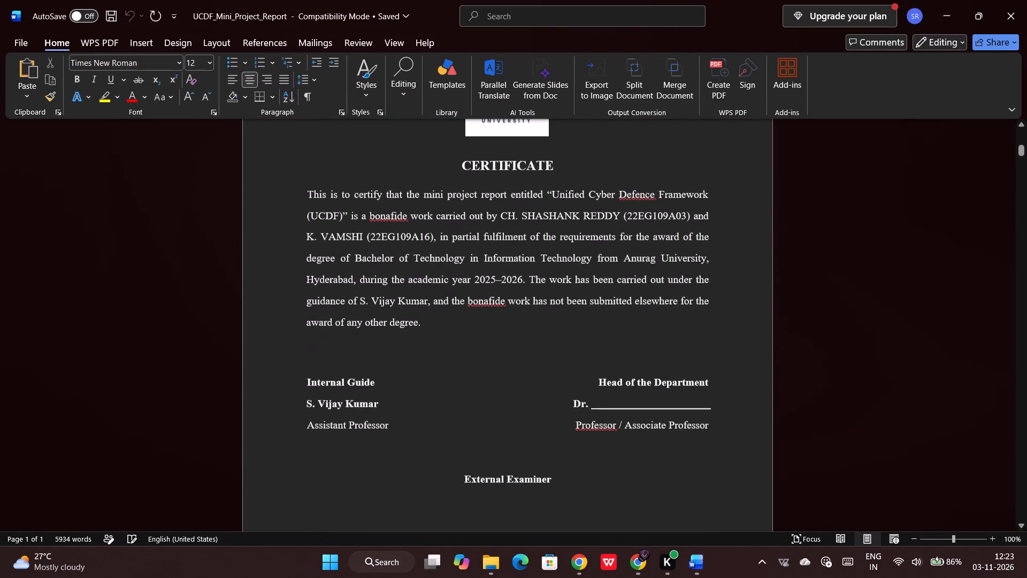
{"action": "scroll", "coordinate": [638, 291], "scroll_direction": "down", "scroll_amount": 1}
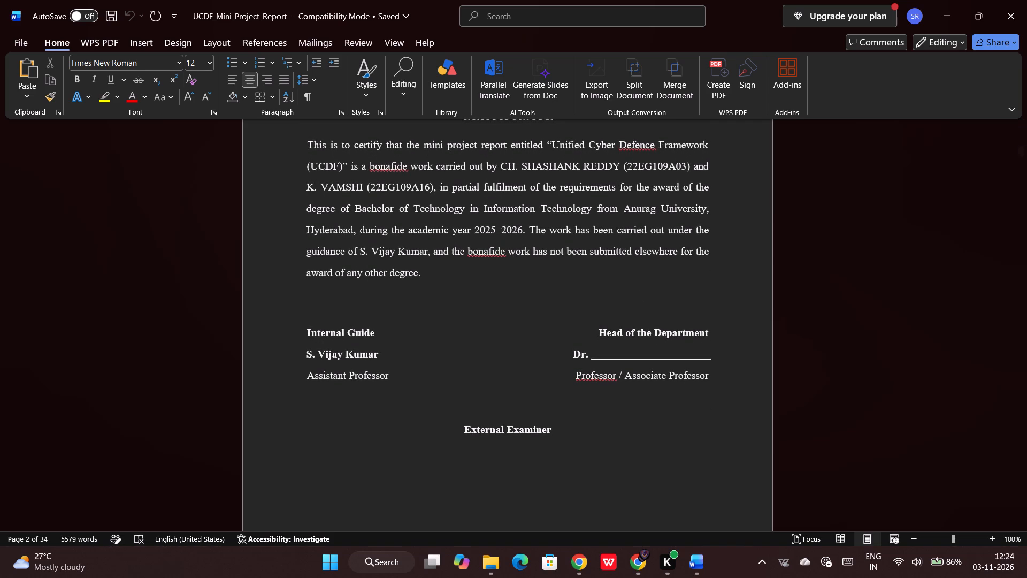
{"action": "scroll", "coordinate": [638, 291], "scroll_direction": "down", "scroll_amount": 1}
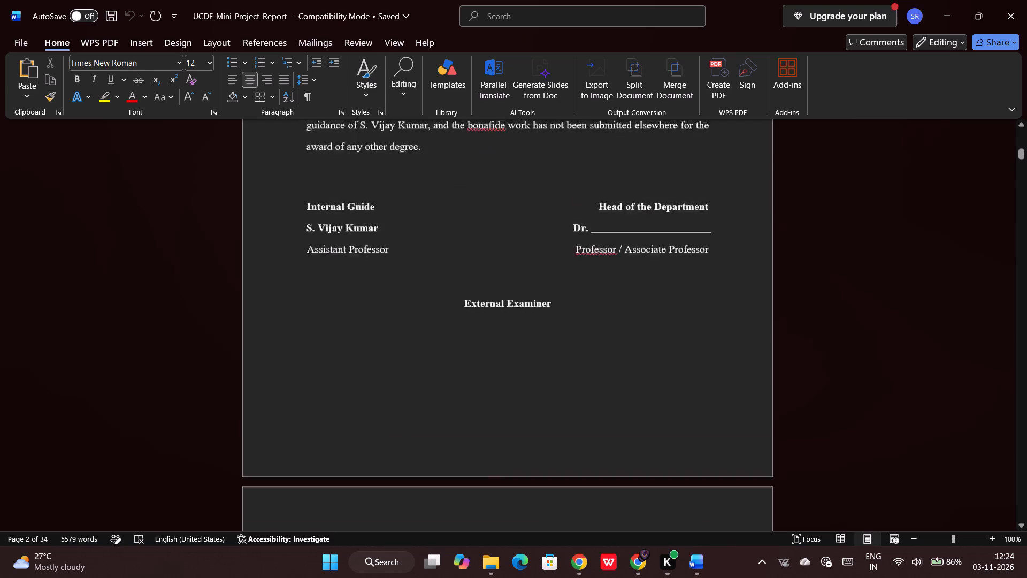
{"action": "scroll", "coordinate": [638, 291], "scroll_direction": "down", "scroll_amount": 1}
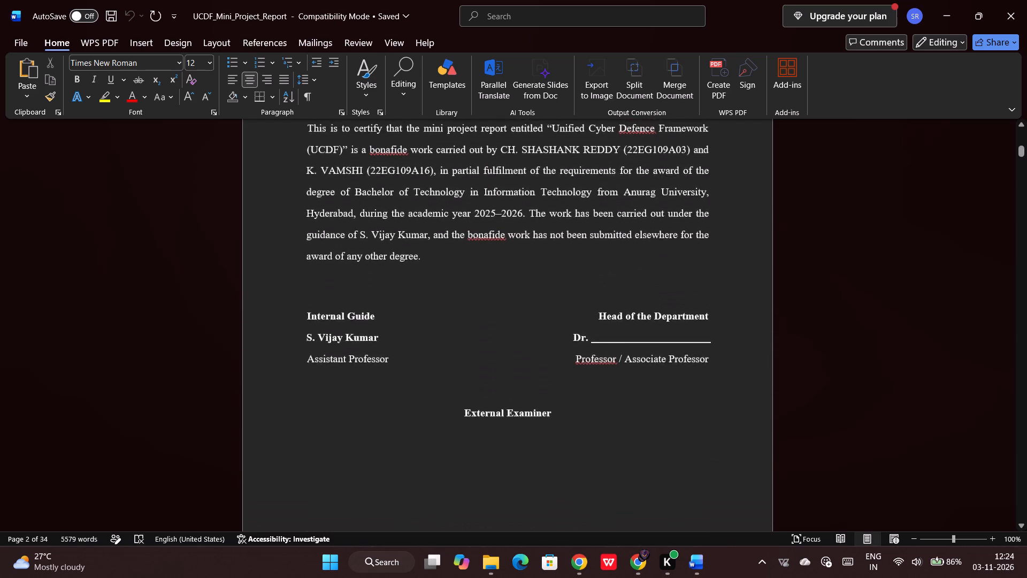
{"action": "scroll", "coordinate": [638, 291], "scroll_direction": "down", "scroll_amount": 2}
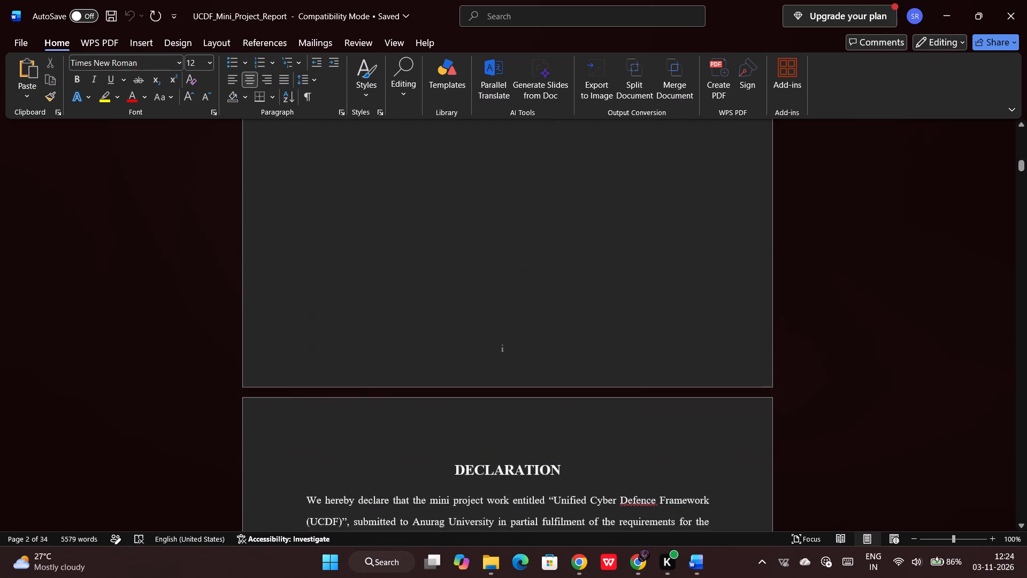
{"action": "scroll", "coordinate": [638, 291], "scroll_direction": "down", "scroll_amount": 2}
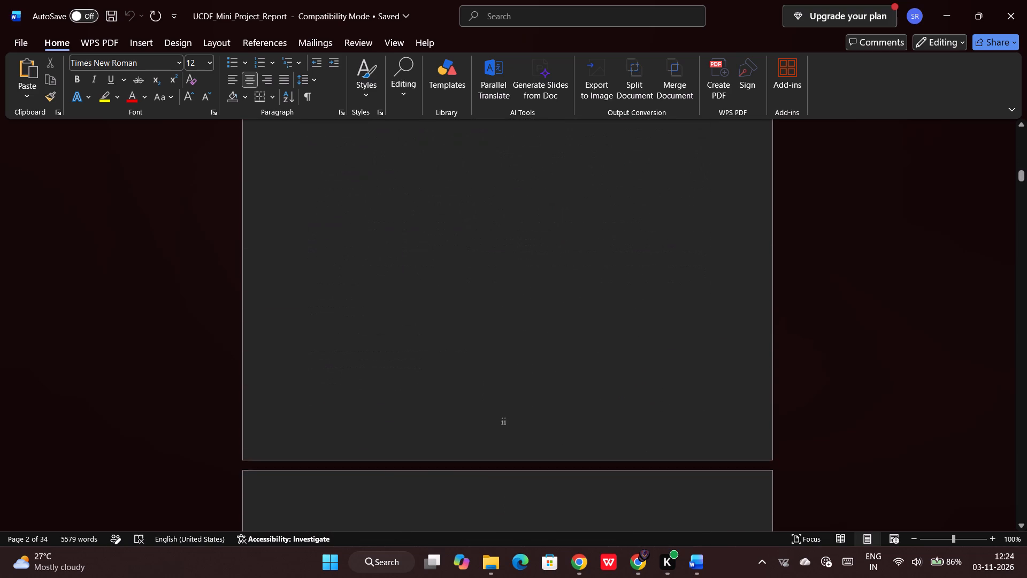
{"action": "scroll", "coordinate": [638, 291], "scroll_direction": "down", "scroll_amount": 4}
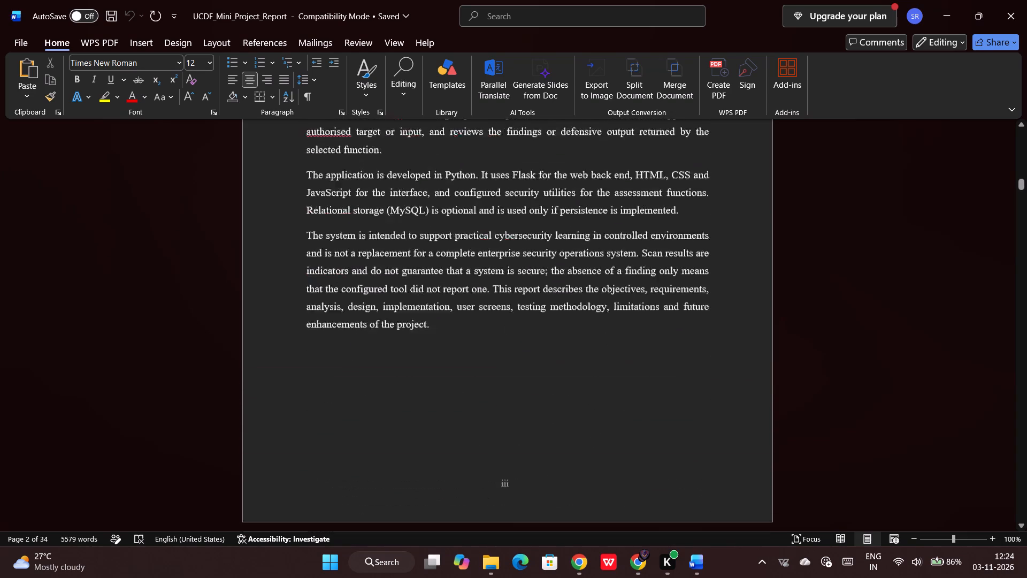
{"action": "scroll", "coordinate": [638, 291], "scroll_direction": "down", "scroll_amount": 1}
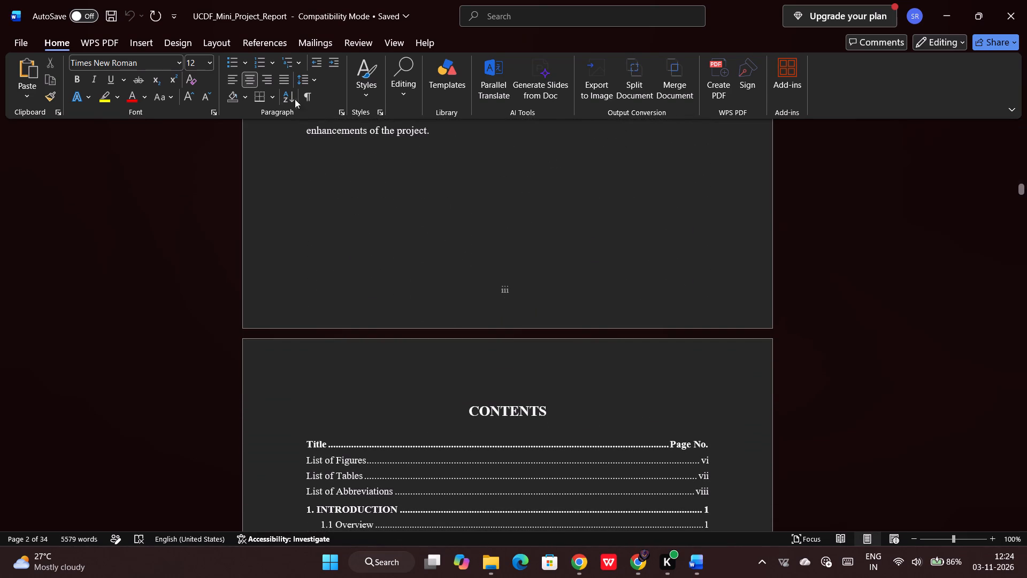
Justify the "A Mini Project Report on" line at the start of the title page.
{"action": "left_click", "coordinate": [286, 79]}
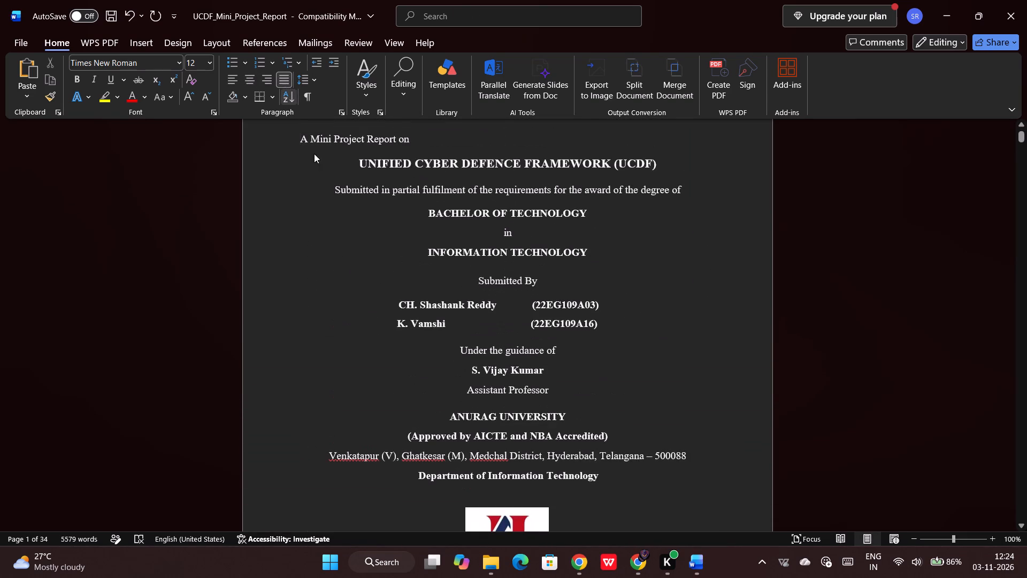
Insert 23 leading spaces before "A Mini Project Report on" to bring the line back to the centre of the title page.
{"action": "scroll", "coordinate": [515, 355], "scroll_direction": "up", "scroll_amount": 1}
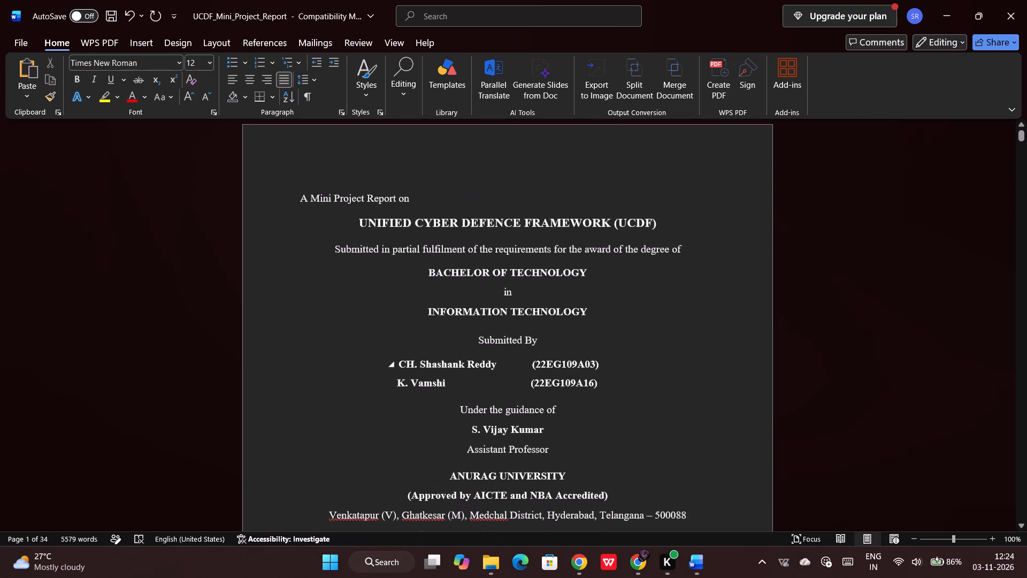
{"action": "scroll", "coordinate": [515, 355], "scroll_direction": "up", "scroll_amount": 1}
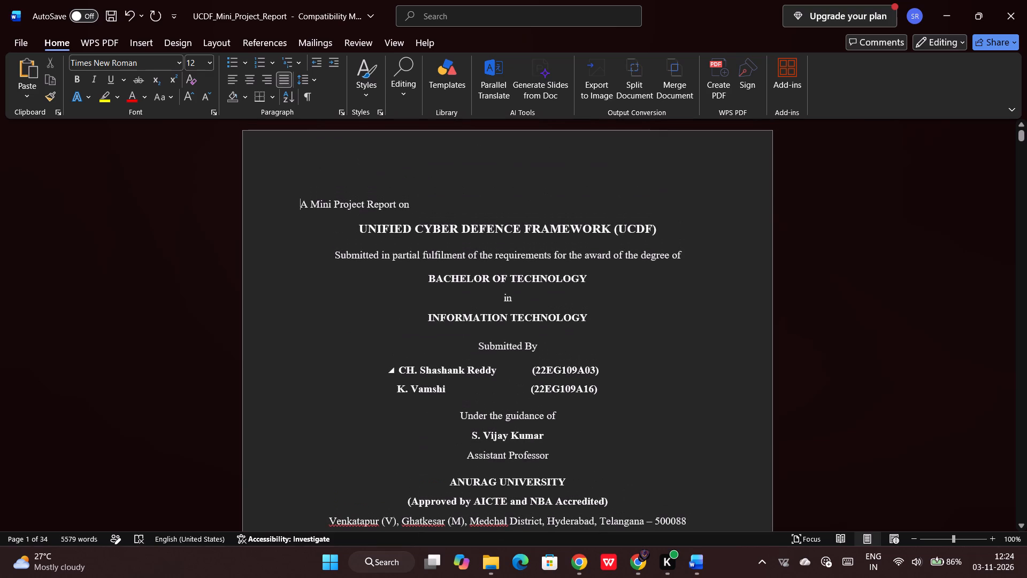
{"action": "key", "text": "space"}
{"action": "key", "text": "space"}
{"action": "key", "text": "space"}
{"action": "key", "text": "space"}
{"action": "key", "text": "space"}
{"action": "key", "text": "space"}
{"action": "key", "text": "space"}
{"action": "key", "text": "space"}
{"action": "key", "text": "space"}
{"action": "key", "text": "space"}
{"action": "key", "text": "space"}
{"action": "key", "text": "space"}
{"action": "key", "text": "space"}
{"action": "key", "text": "space"}
{"action": "key", "text": "space"}
{"action": "key", "text": "space"}
{"action": "key", "text": "space"}
{"action": "key", "text": "space"}
{"action": "key", "text": "space"}
{"action": "key", "text": "space"}
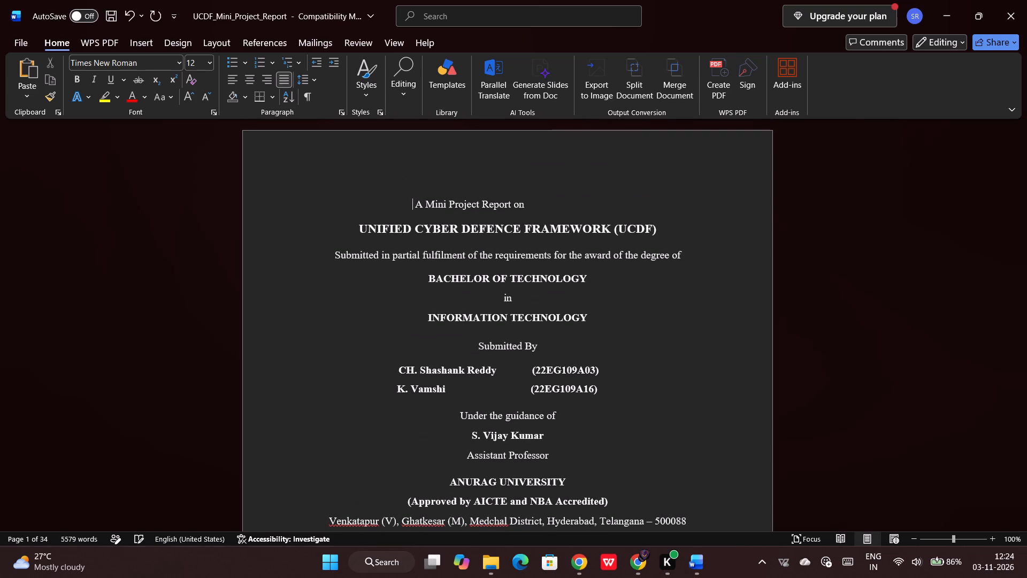
{"action": "key", "text": "space"}
{"action": "key", "text": "space"}
{"action": "key", "text": "space"}
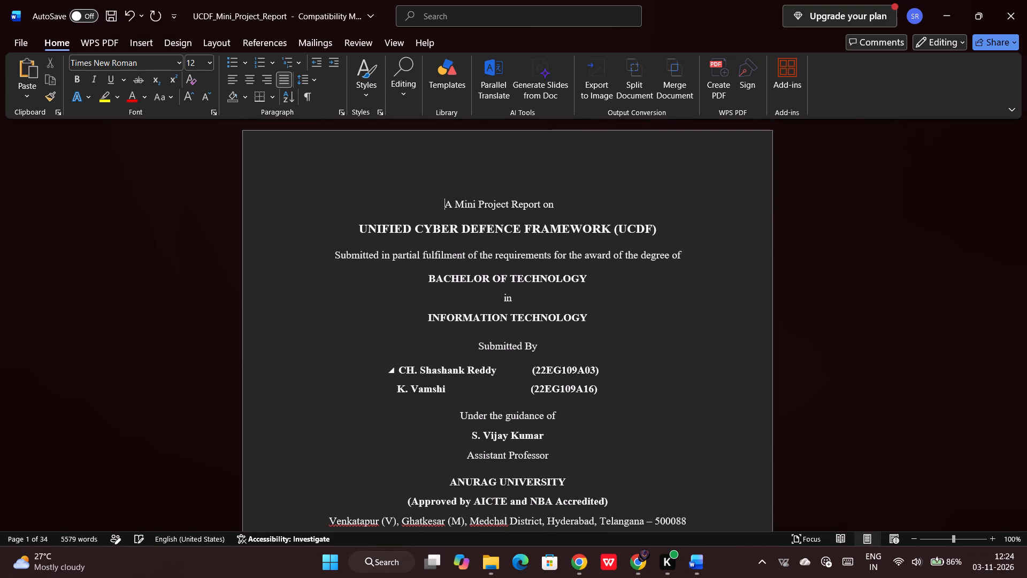
Review the report's opening pages: title page, certificate, acknowledgement, declaration and abstract.
{"action": "scroll", "coordinate": [515, 355], "scroll_direction": "down", "scroll_amount": 1}
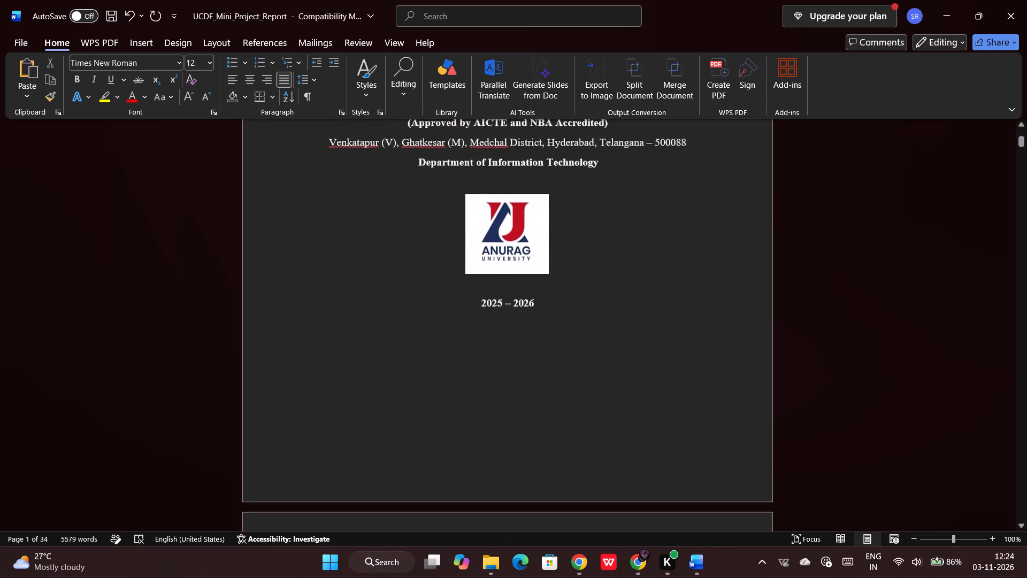
{"action": "scroll", "coordinate": [515, 355], "scroll_direction": "right", "scroll_amount": 2}
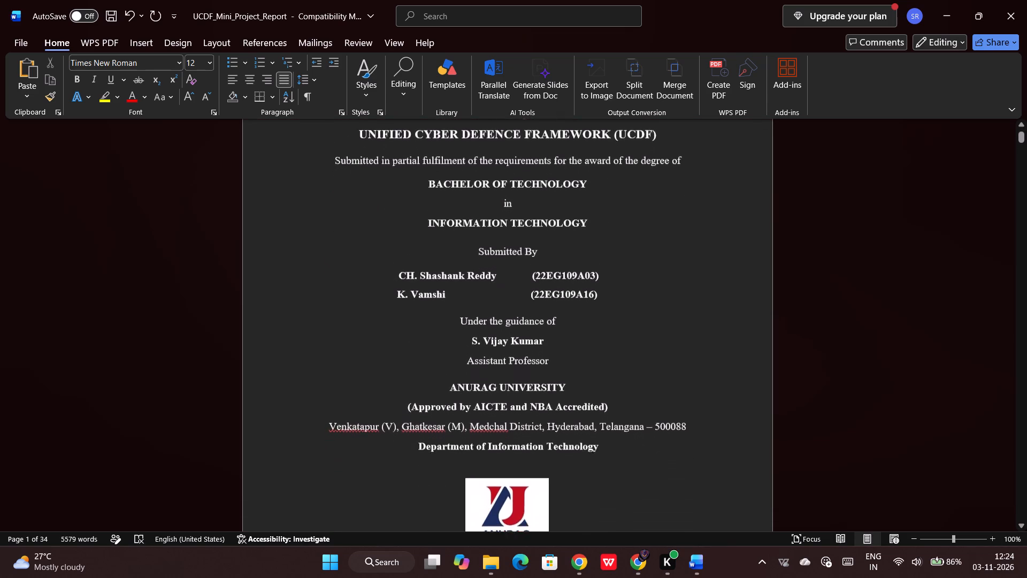
{"action": "scroll", "coordinate": [515, 355], "scroll_direction": "right", "scroll_amount": 1}
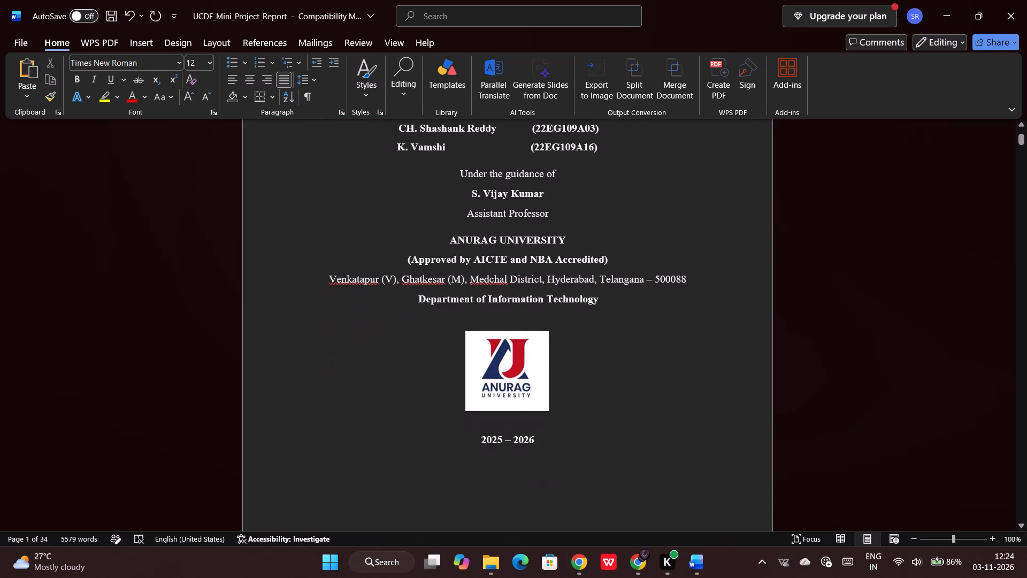
{"action": "scroll", "coordinate": [515, 355], "scroll_direction": "down", "scroll_amount": 1}
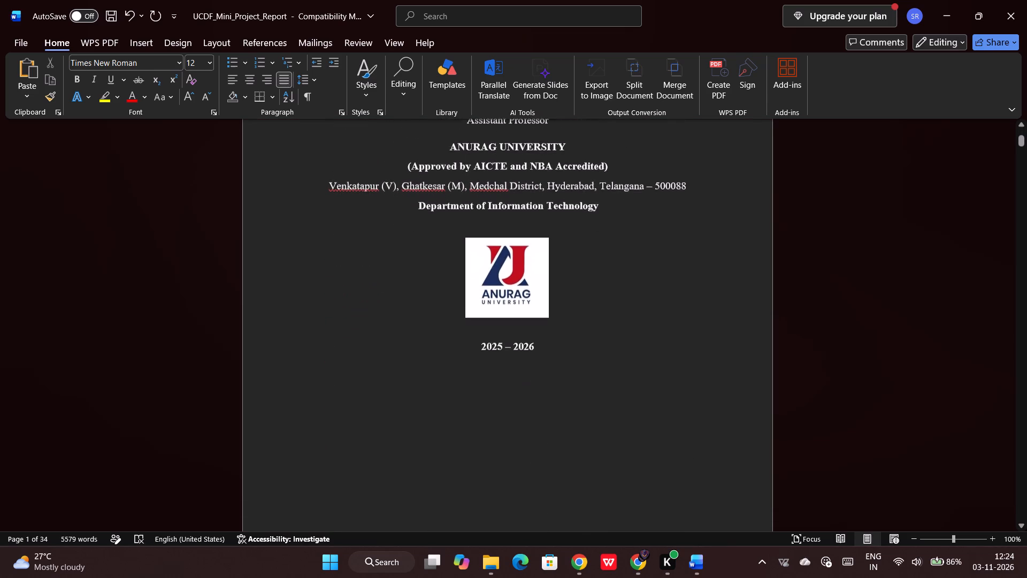
{"action": "scroll", "coordinate": [515, 355], "scroll_direction": "down", "scroll_amount": 1}
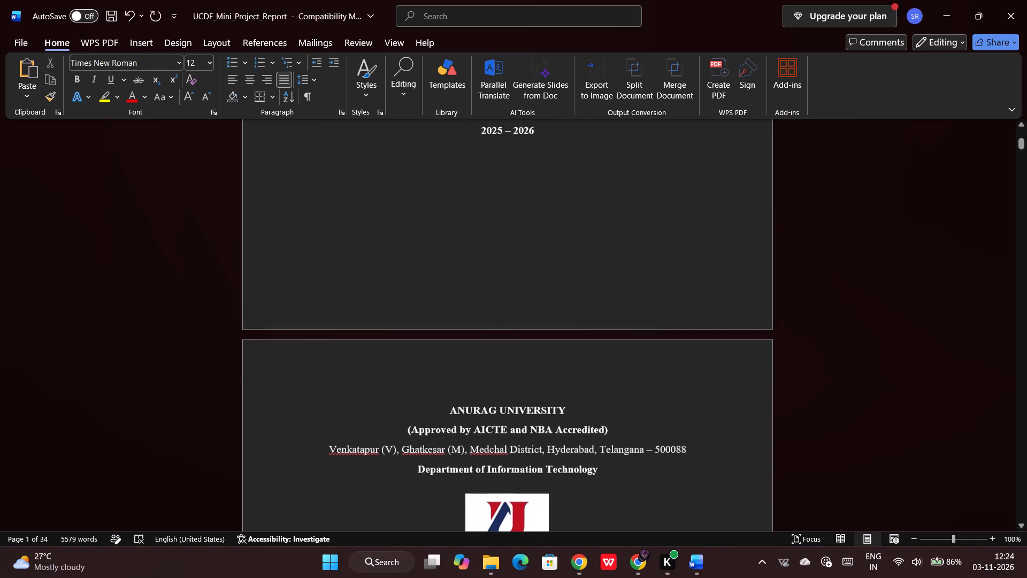
{"action": "scroll", "coordinate": [515, 355], "scroll_direction": "down", "scroll_amount": 1}
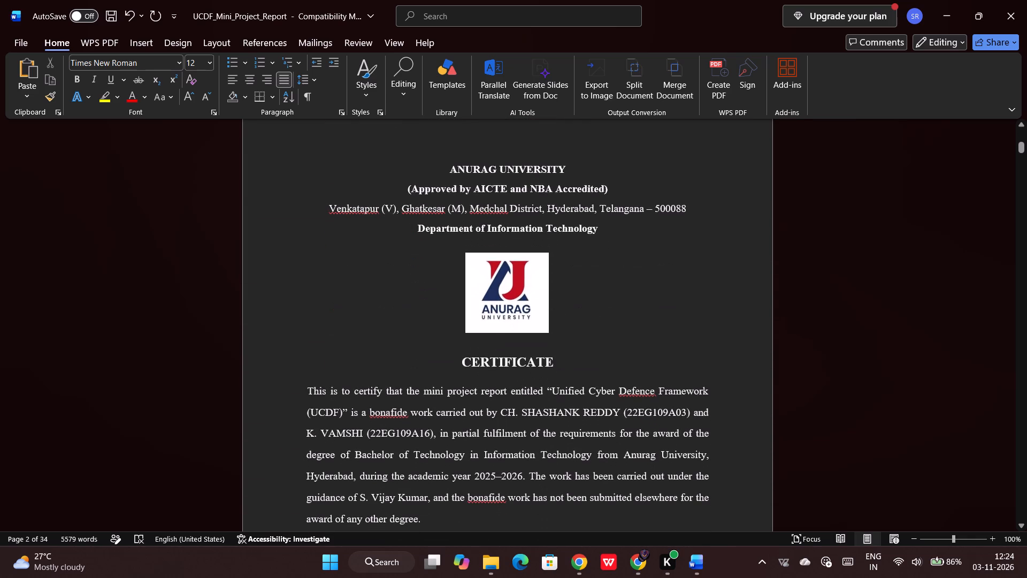
{"action": "scroll", "coordinate": [515, 355], "scroll_direction": "down", "scroll_amount": 2}
{"action": "scroll", "coordinate": [656, 315], "scroll_direction": "down", "scroll_amount": 1}
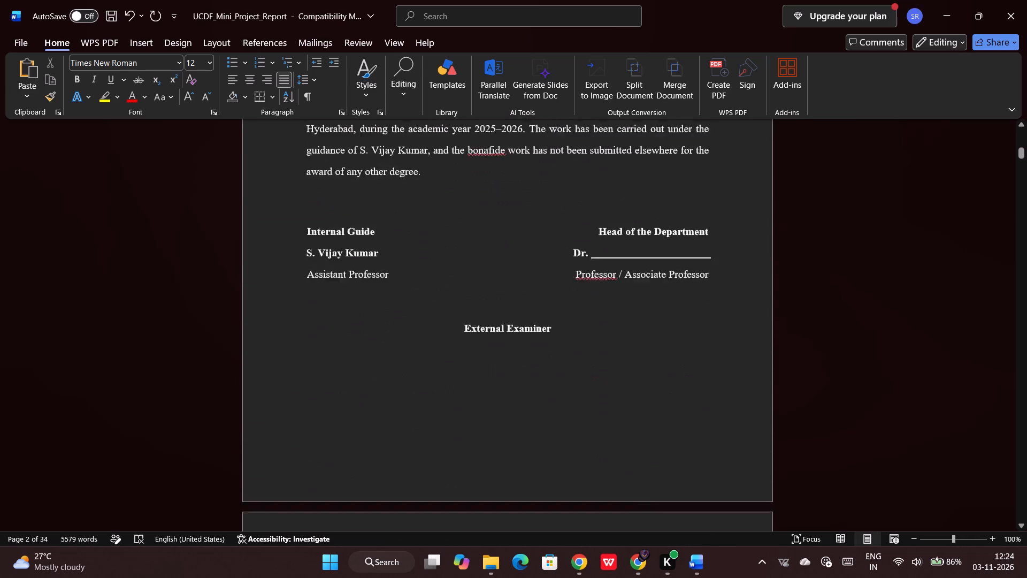
{"action": "scroll", "coordinate": [656, 315], "scroll_direction": "down", "scroll_amount": 3}
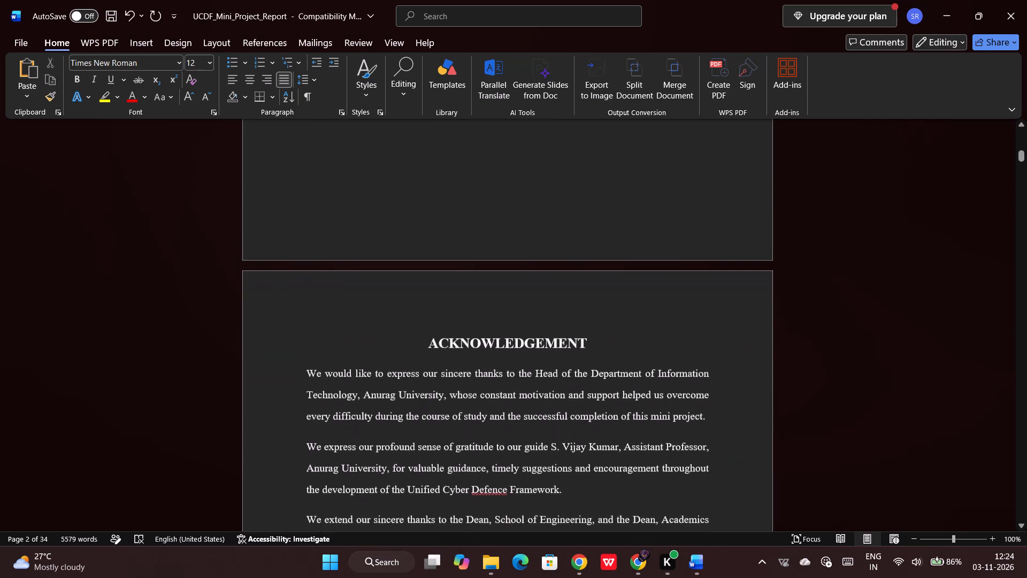
{"action": "scroll", "coordinate": [656, 315], "scroll_direction": "down", "scroll_amount": 2}
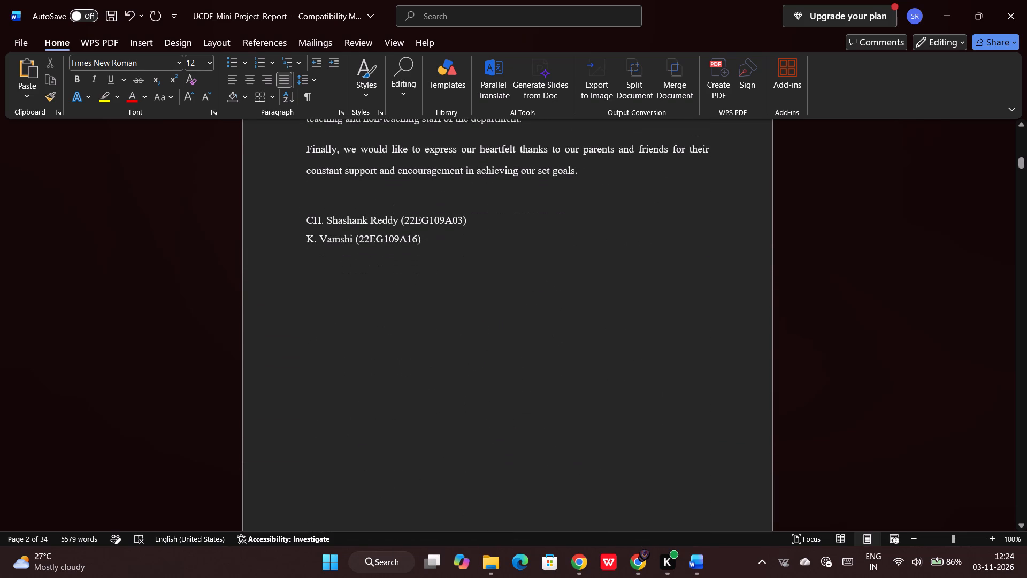
{"action": "scroll", "coordinate": [656, 315], "scroll_direction": "down", "scroll_amount": 3}
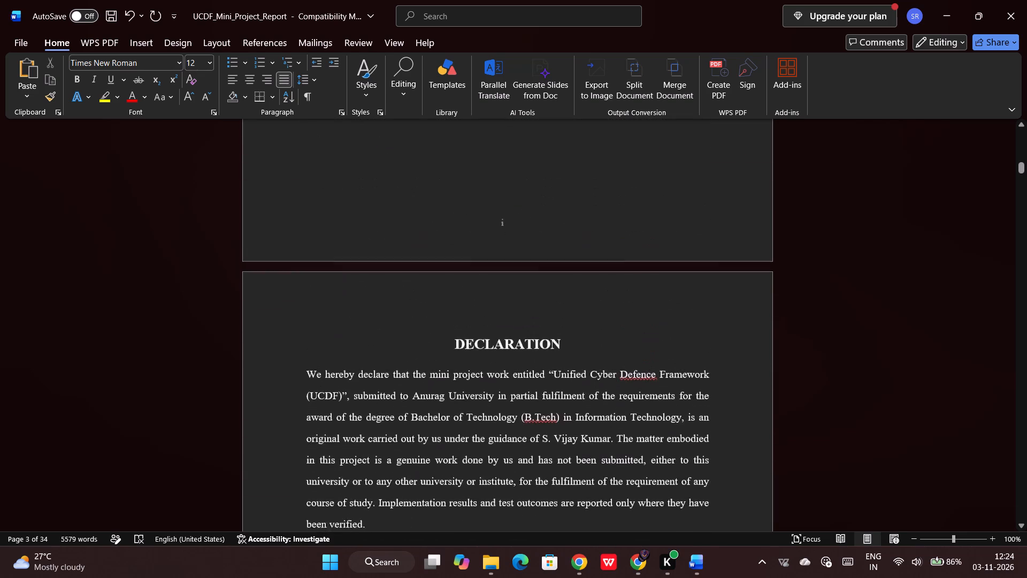
{"action": "scroll", "coordinate": [656, 315], "scroll_direction": "down", "scroll_amount": 2}
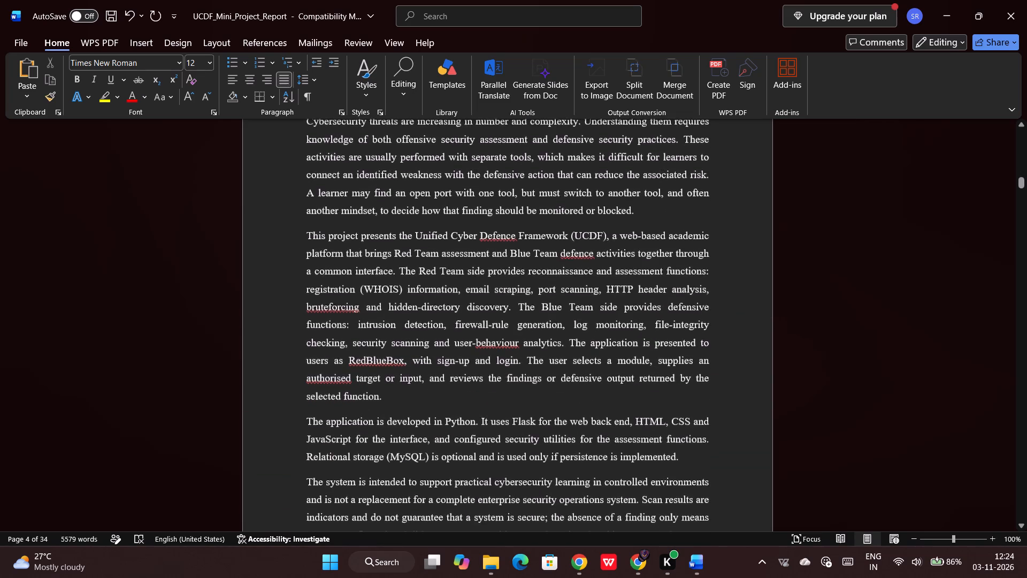
Check the chapter and section entries on the report's Contents pages.
{"action": "scroll", "coordinate": [656, 315], "scroll_direction": "down", "scroll_amount": 2}
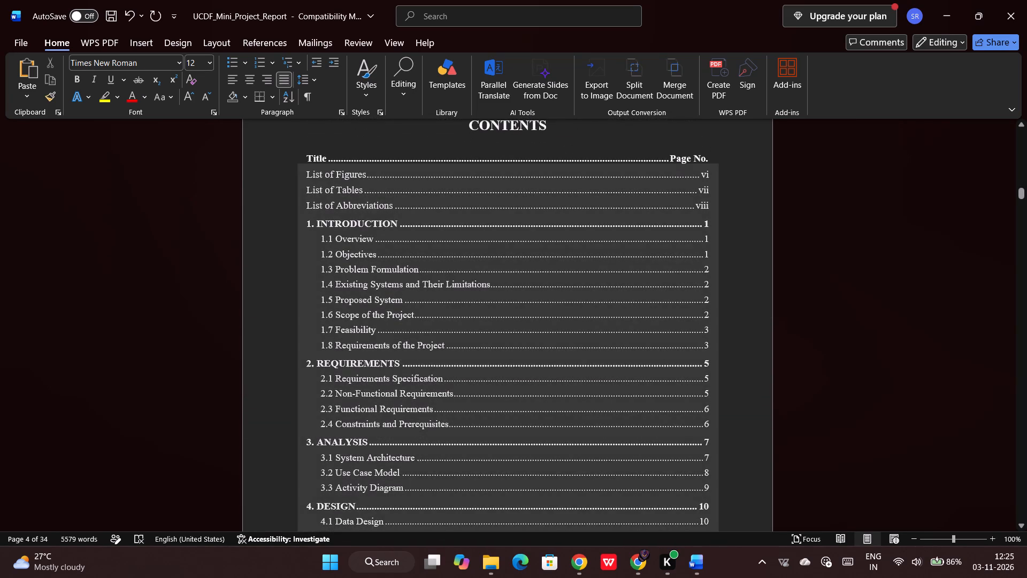
{"action": "scroll", "coordinate": [656, 315], "scroll_direction": "down", "scroll_amount": 1}
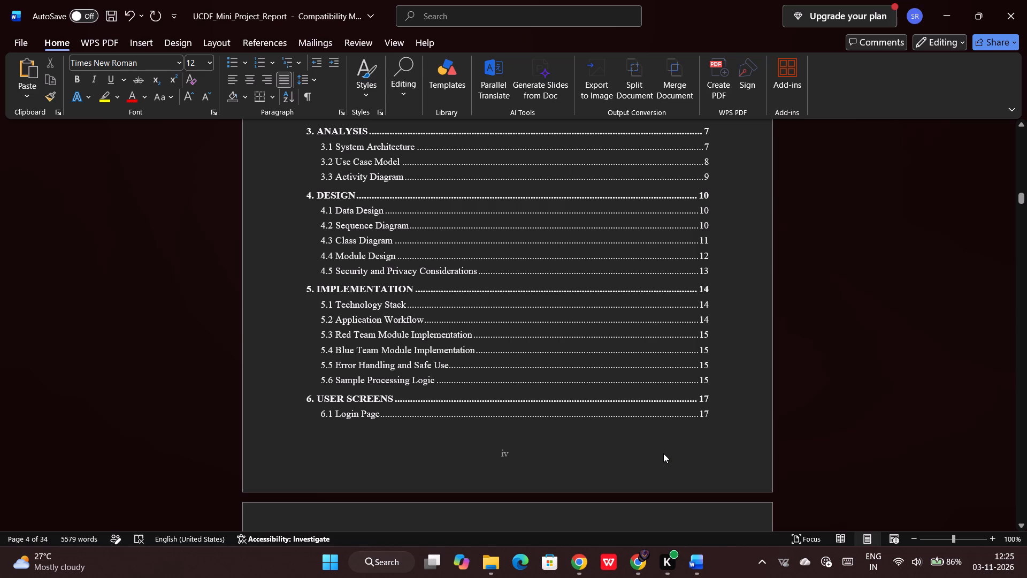
{"action": "scroll", "coordinate": [663, 453], "scroll_direction": "down", "scroll_amount": 2}
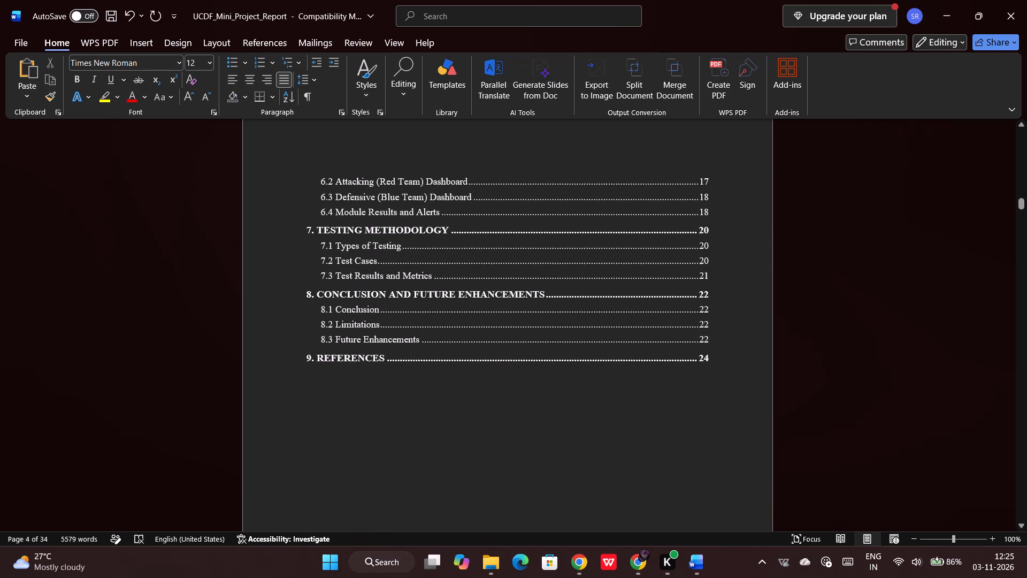
{"action": "scroll", "coordinate": [663, 453], "scroll_direction": "down", "scroll_amount": 2}
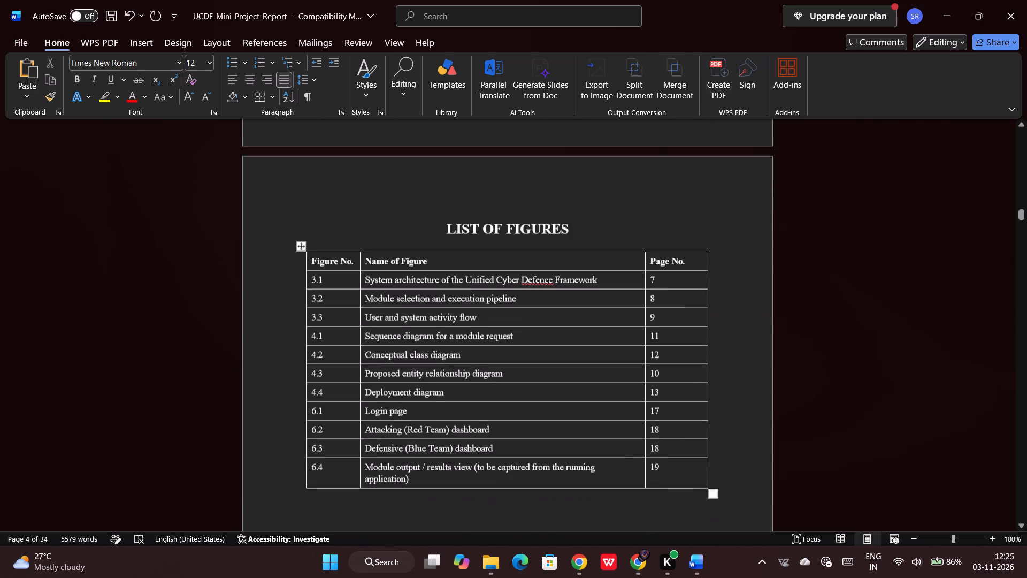
{"action": "scroll", "coordinate": [663, 453], "scroll_direction": "down", "scroll_amount": 2}
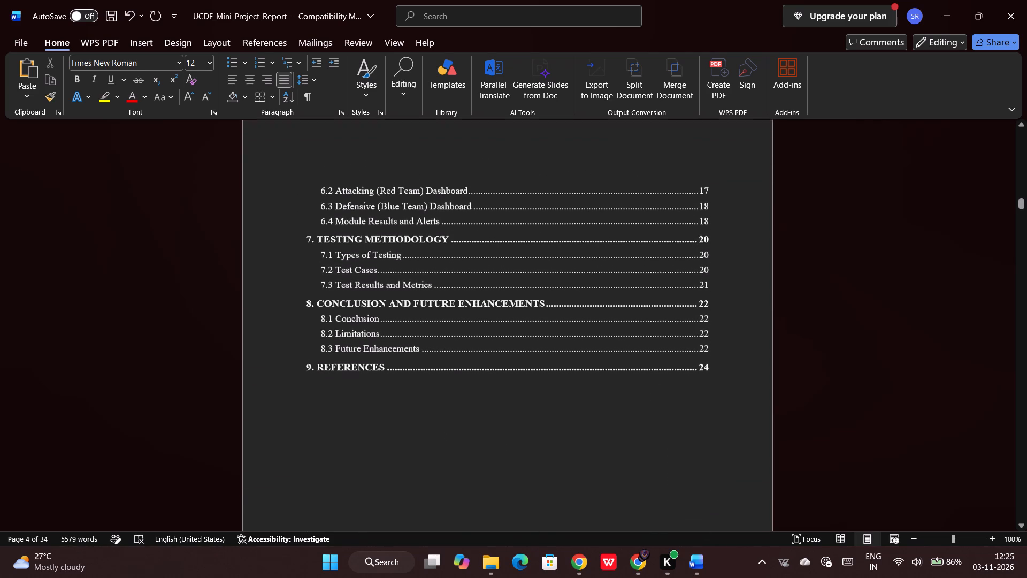
{"action": "scroll", "coordinate": [663, 453], "scroll_direction": "down", "scroll_amount": 2}
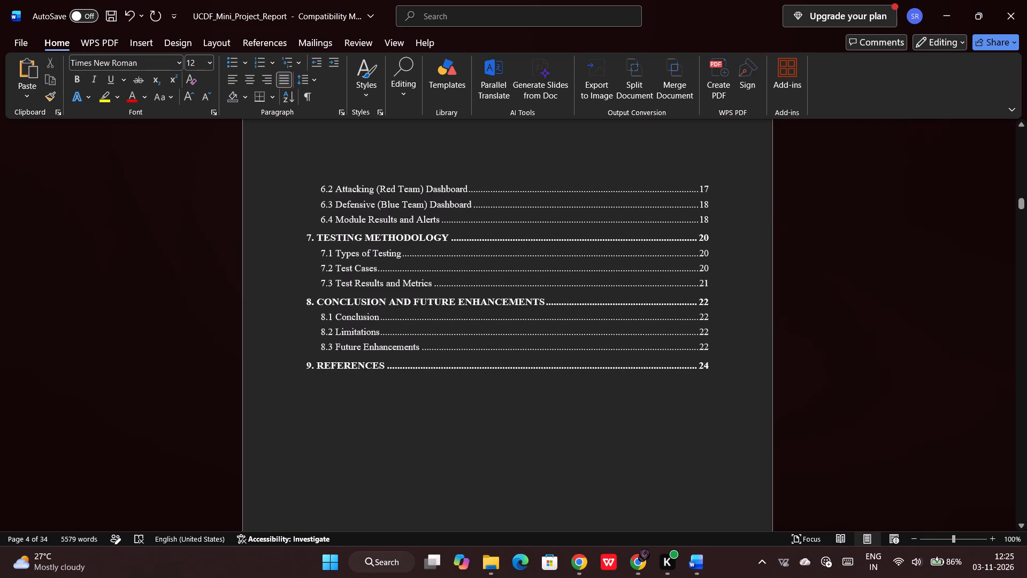
{"action": "scroll", "coordinate": [663, 453], "scroll_direction": "down", "scroll_amount": 1}
Examine the List of Figures, List of Tables and List of Abbreviations pages.
{"action": "scroll", "coordinate": [663, 453], "scroll_direction": "down", "scroll_amount": 1}
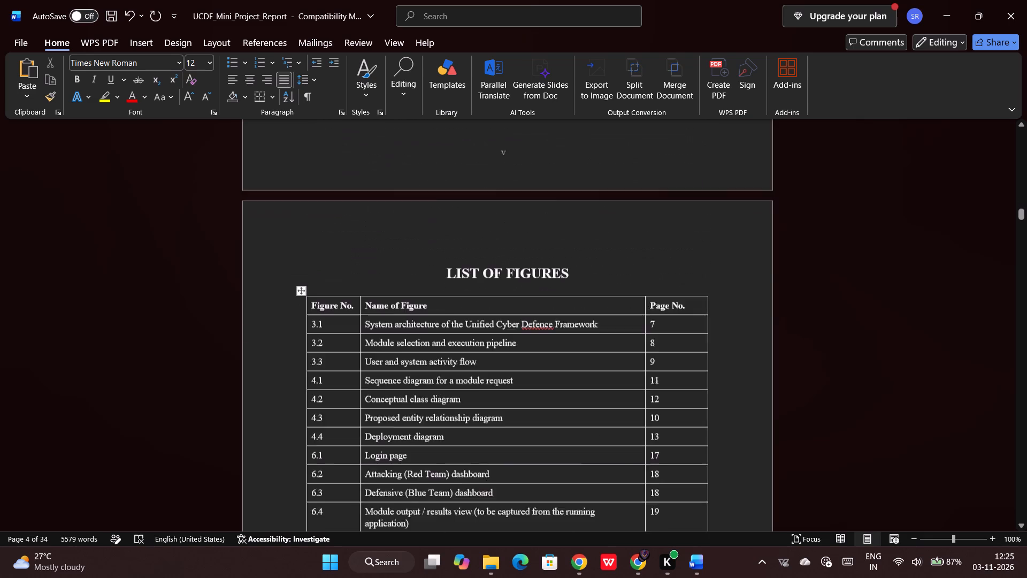
{"action": "scroll", "coordinate": [663, 453], "scroll_direction": "down", "scroll_amount": 1}
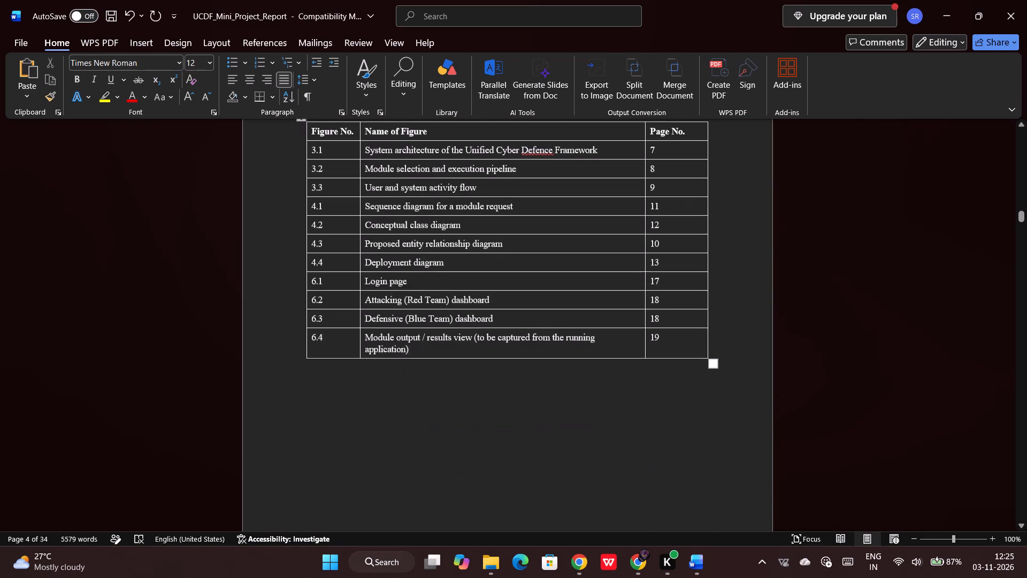
{"action": "scroll", "coordinate": [663, 453], "scroll_direction": "down", "scroll_amount": 1}
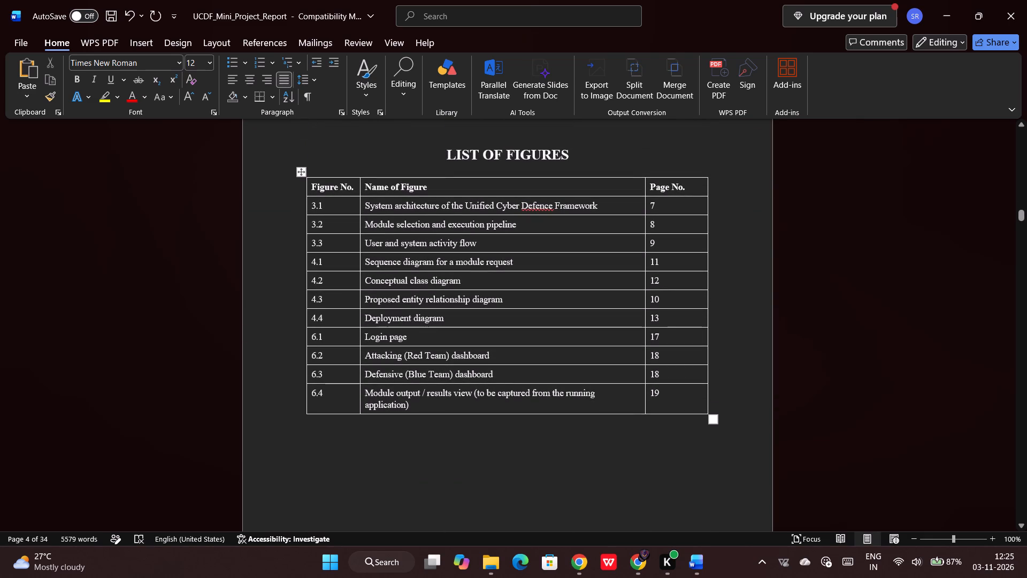
{"action": "scroll", "coordinate": [663, 453], "scroll_direction": "down", "scroll_amount": 7}
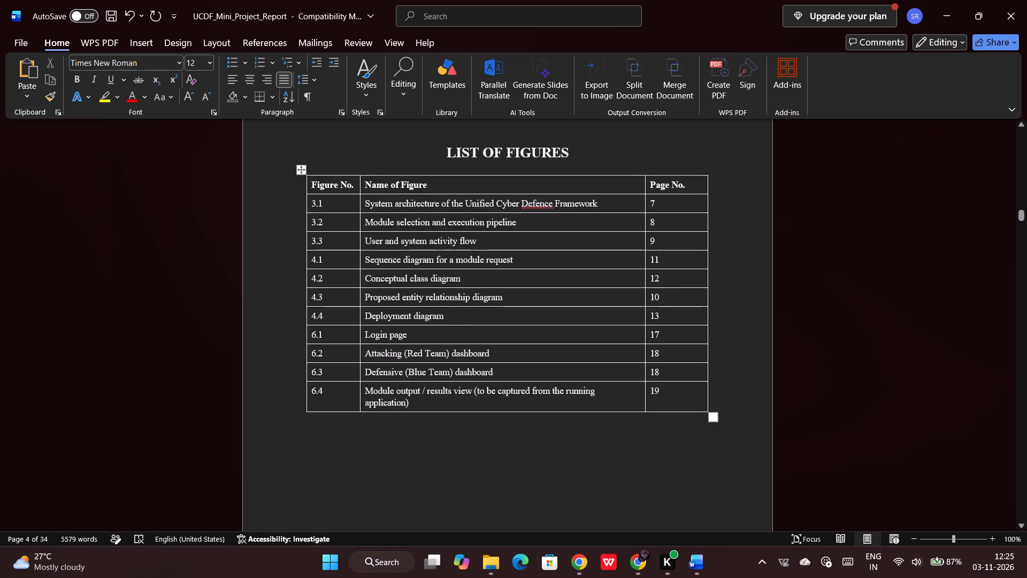
{"action": "scroll", "coordinate": [663, 453], "scroll_direction": "down", "scroll_amount": 4}
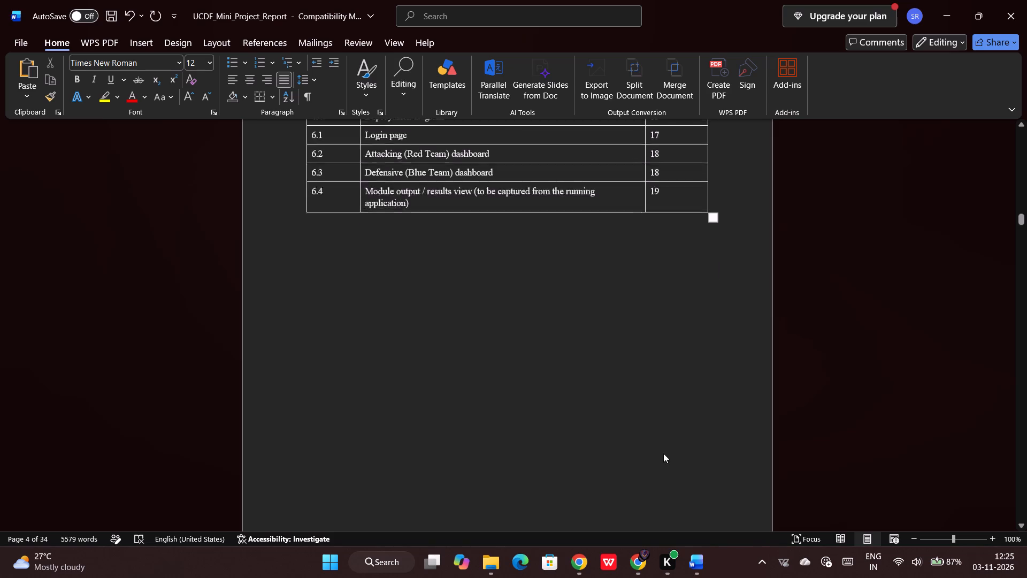
{"action": "scroll", "coordinate": [663, 453], "scroll_direction": "down", "scroll_amount": 1}
{"action": "scroll", "coordinate": [663, 453], "scroll_direction": "up", "scroll_amount": 1}
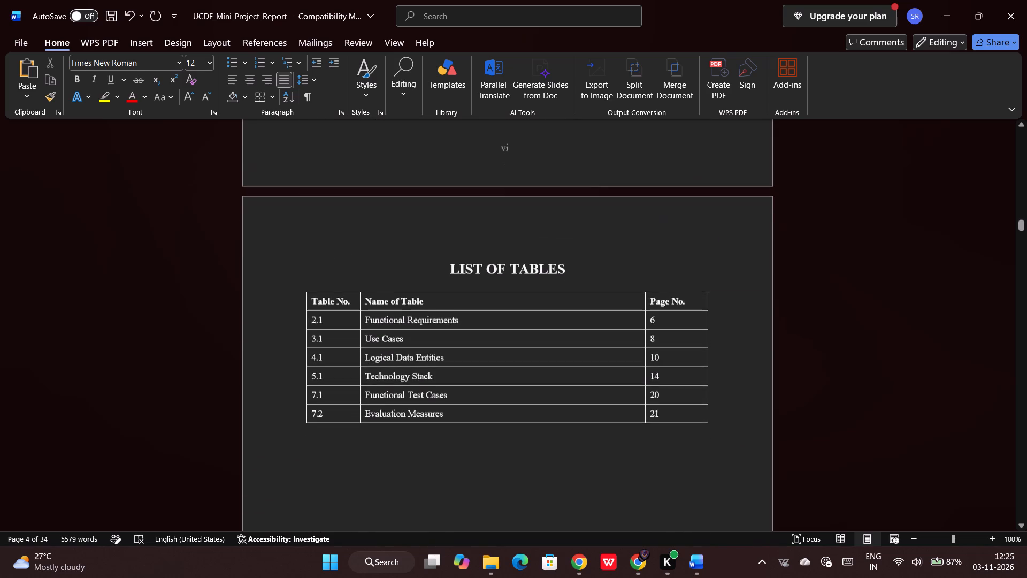
{"action": "scroll", "coordinate": [663, 453], "scroll_direction": "up", "scroll_amount": 1}
{"action": "scroll", "coordinate": [663, 453], "scroll_direction": "down", "scroll_amount": 1}
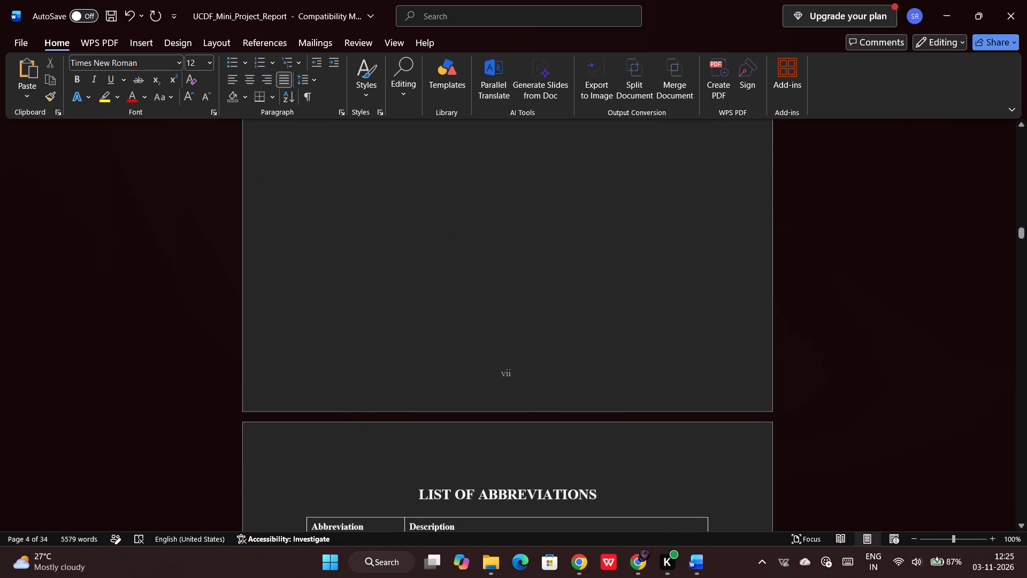
{"action": "scroll", "coordinate": [663, 453], "scroll_direction": "down", "scroll_amount": 2}
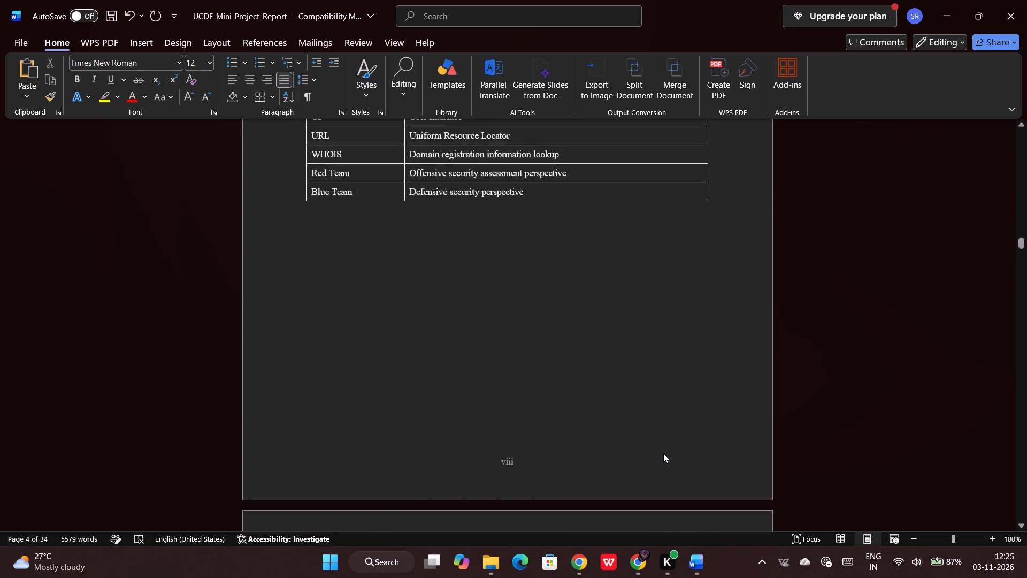
Review the introduction chapter of the report, from the project overview and objectives through feasibility and the software and hardware requirements.
{"action": "scroll", "coordinate": [663, 453], "scroll_direction": "down", "scroll_amount": 2}
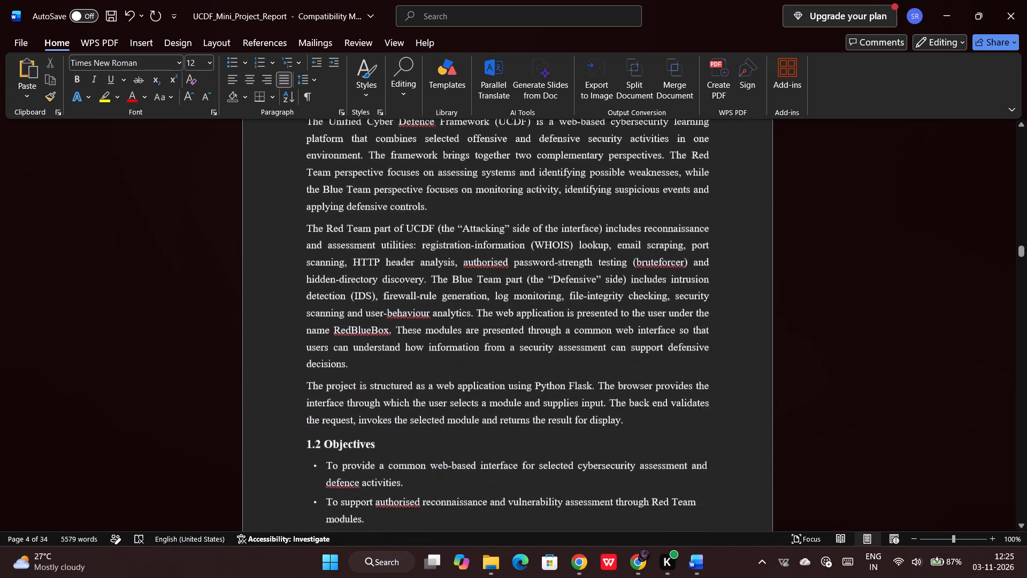
{"action": "scroll", "coordinate": [663, 453], "scroll_direction": "down", "scroll_amount": 3}
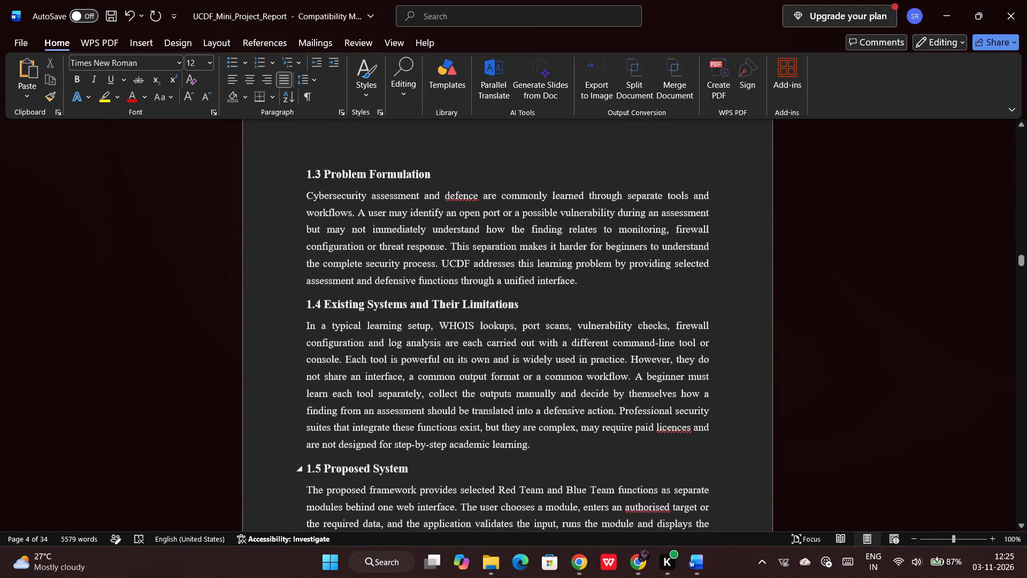
{"action": "scroll", "coordinate": [663, 453], "scroll_direction": "down", "scroll_amount": 2}
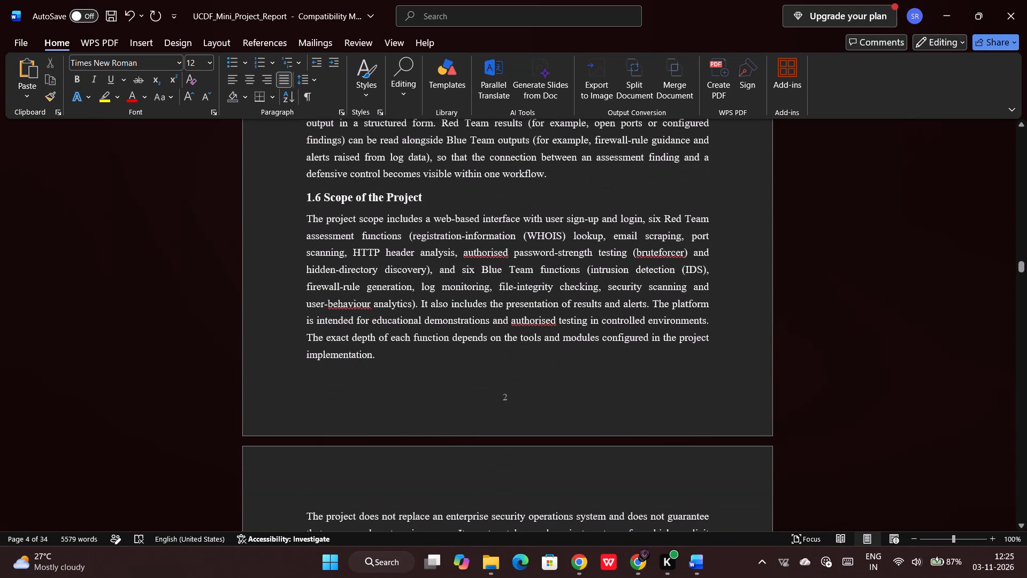
{"action": "scroll", "coordinate": [663, 453], "scroll_direction": "down", "scroll_amount": 2}
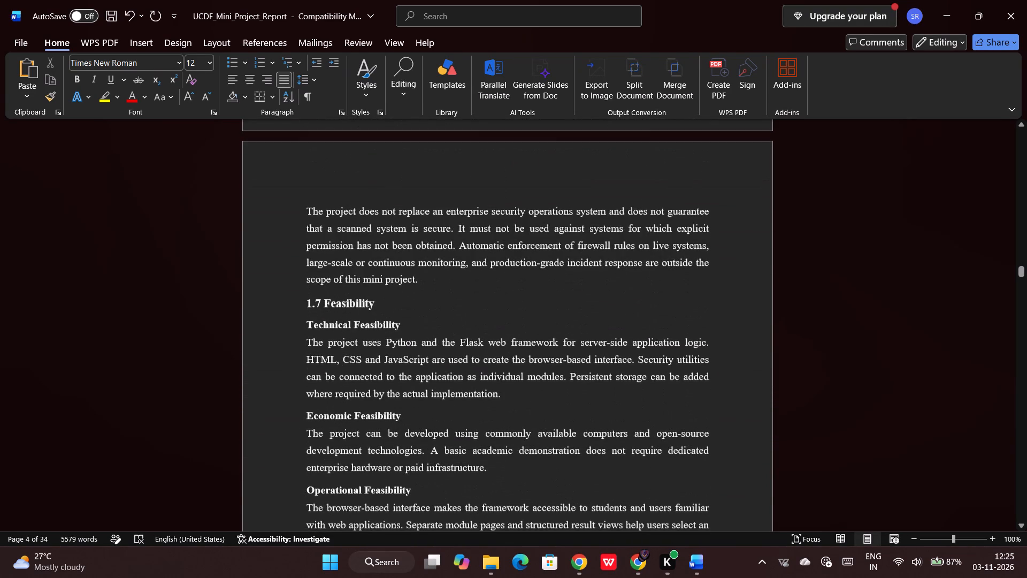
{"action": "scroll", "coordinate": [663, 453], "scroll_direction": "down", "scroll_amount": 3}
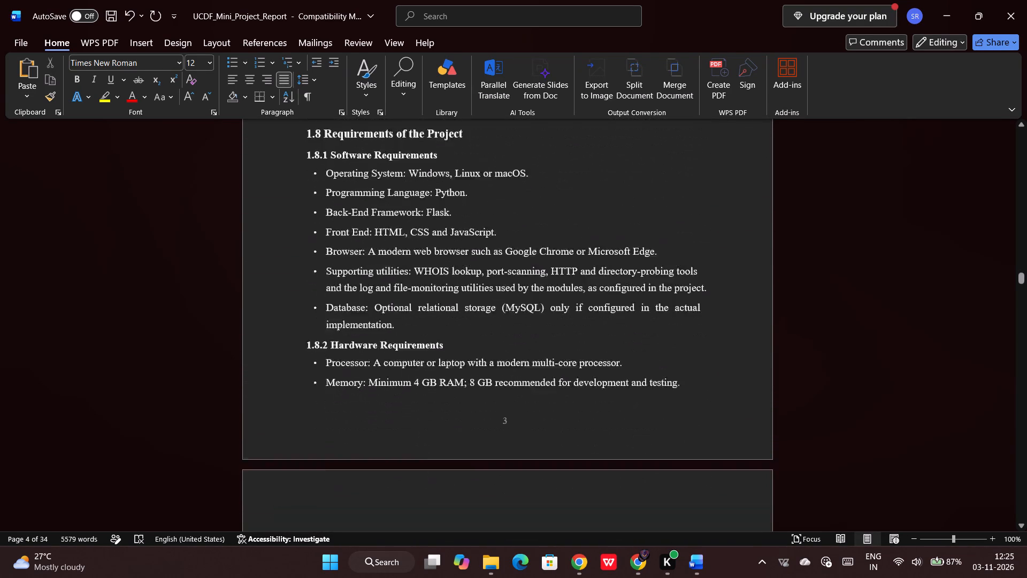
{"action": "scroll", "coordinate": [663, 453], "scroll_direction": "down", "scroll_amount": 1}
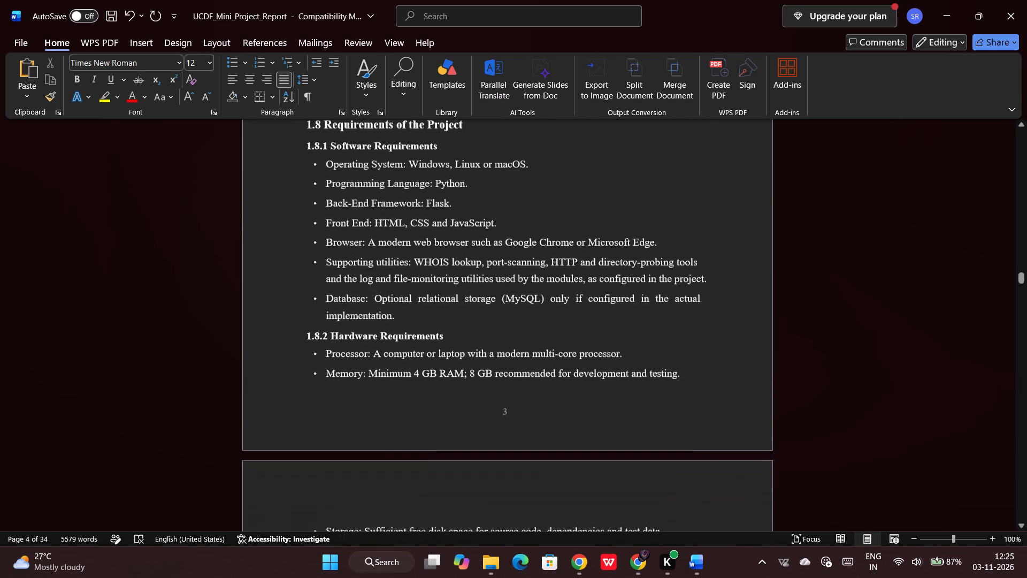
{"action": "scroll", "coordinate": [663, 453], "scroll_direction": "down", "scroll_amount": 1}
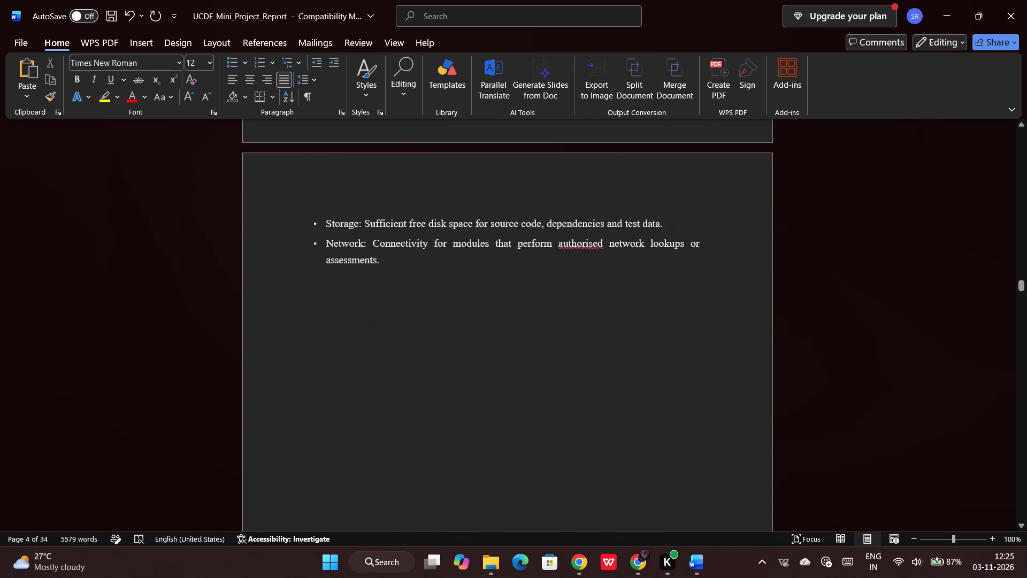
Review chapter 2 on requirements and continue to the system architecture diagram in Figure 3.1.
{"action": "scroll", "coordinate": [663, 453], "scroll_direction": "down", "scroll_amount": 2}
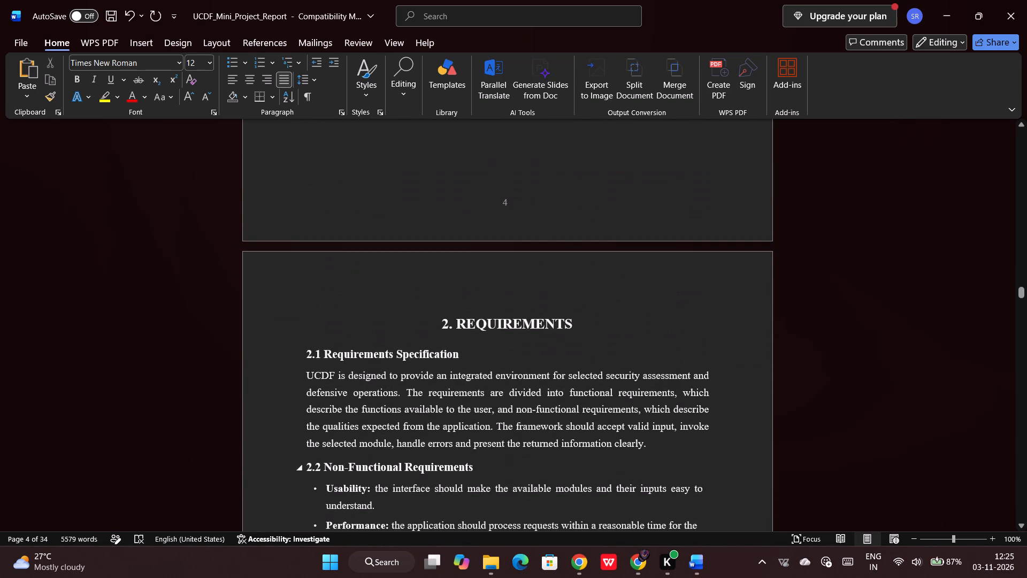
{"action": "scroll", "coordinate": [663, 453], "scroll_direction": "down", "scroll_amount": 2}
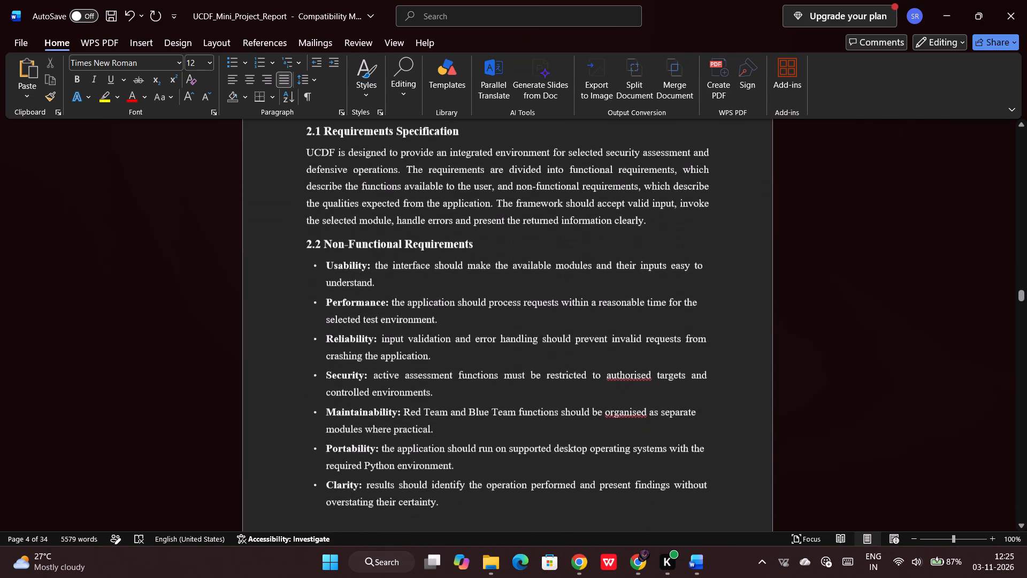
{"action": "scroll", "coordinate": [663, 453], "scroll_direction": "down", "scroll_amount": 3}
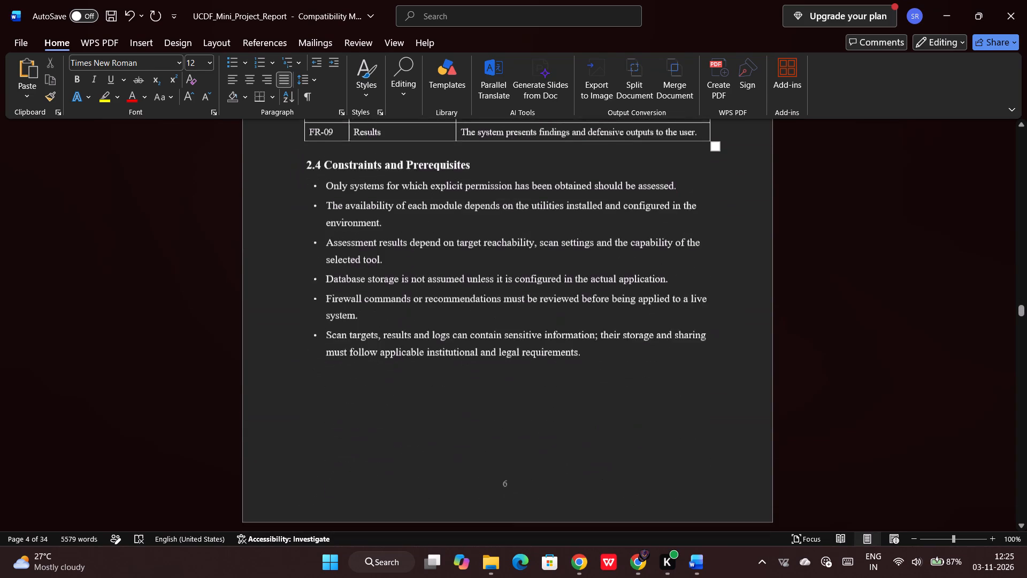
{"action": "scroll", "coordinate": [663, 453], "scroll_direction": "down", "scroll_amount": 5}
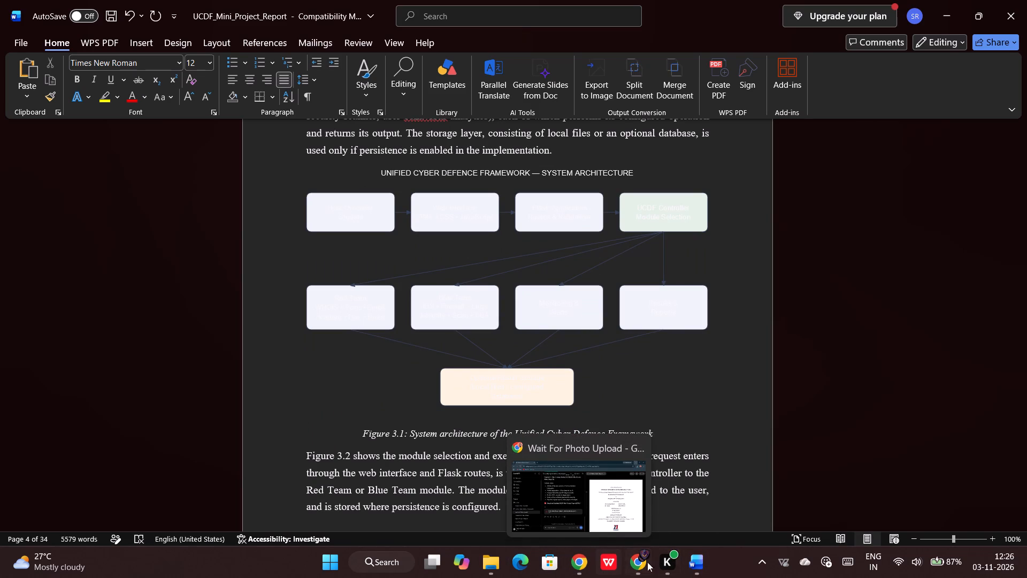
Open the original UCDF_Mini_Project_Report PDF from the Downloads folder in File Explorer.
{"action": "left_click", "coordinate": [477, 566]}
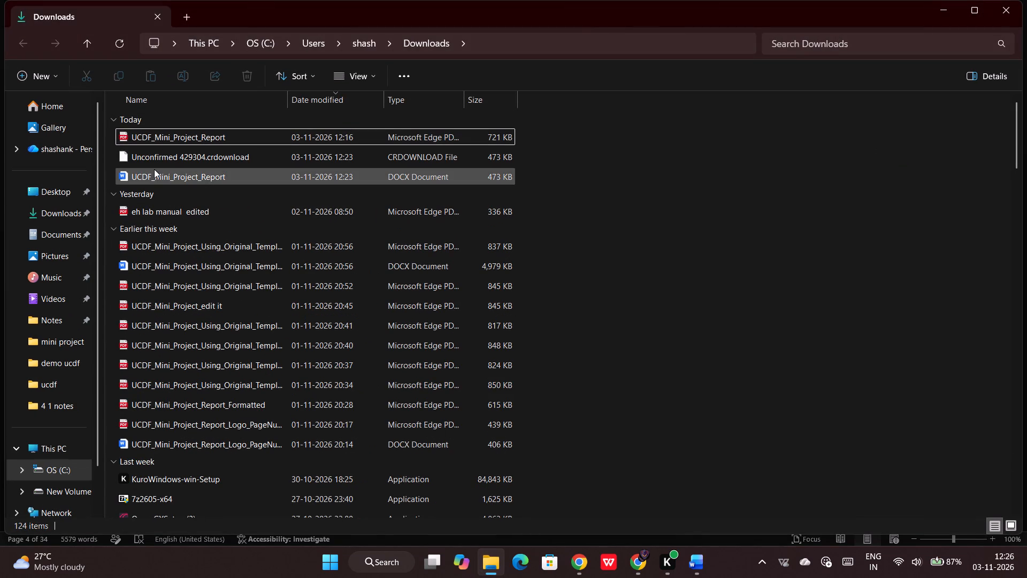
{"action": "left_click", "coordinate": [175, 137]}
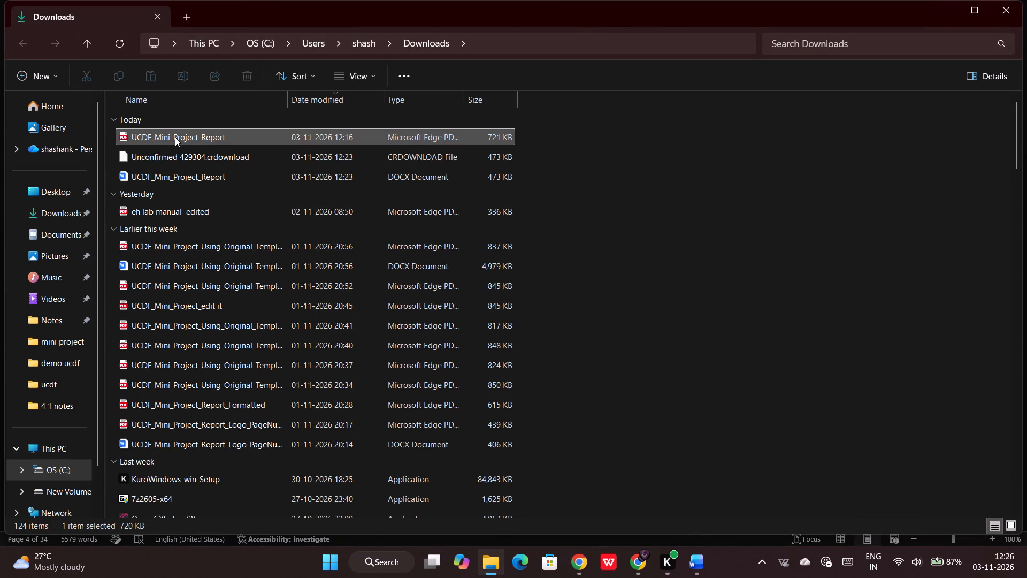
{"action": "double_click", "coordinate": [175, 137]}
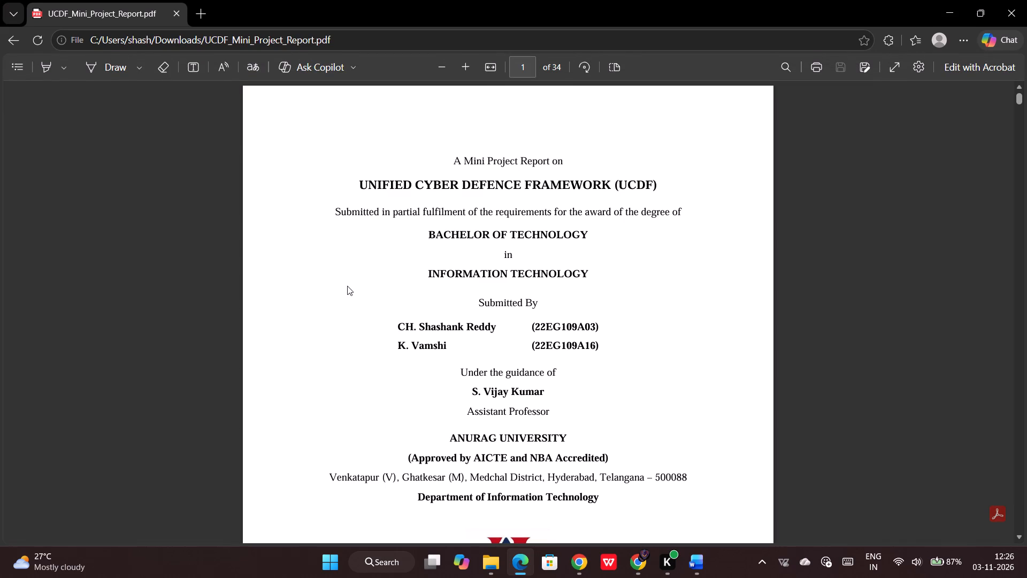
Examine the system architecture and module pipeline diagrams and the use case table in the original PDF for comparison with the Word version.
{"action": "scroll", "coordinate": [347, 286], "scroll_direction": "down", "scroll_amount": 12}
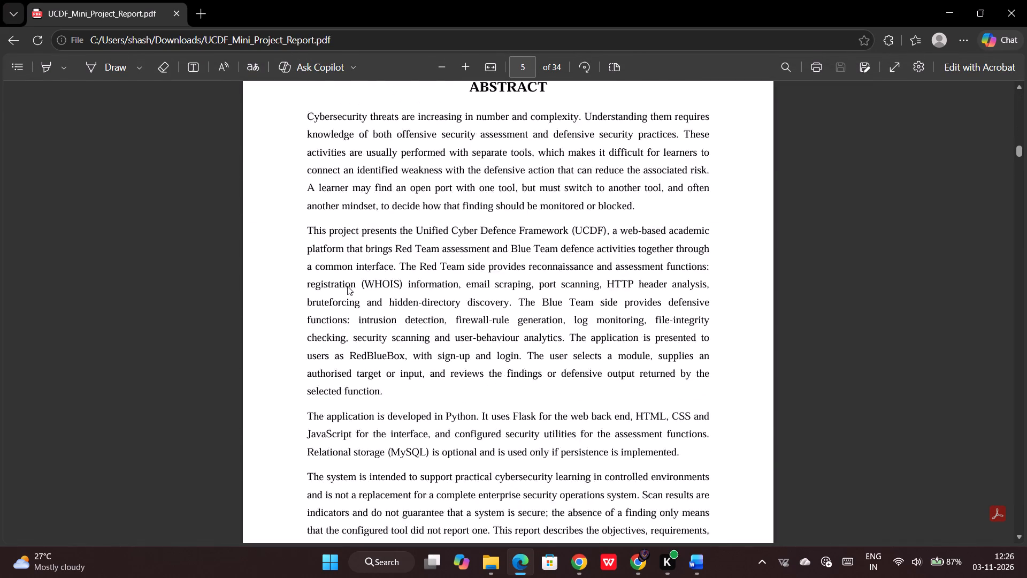
{"action": "scroll", "coordinate": [347, 286], "scroll_direction": "down", "scroll_amount": 12}
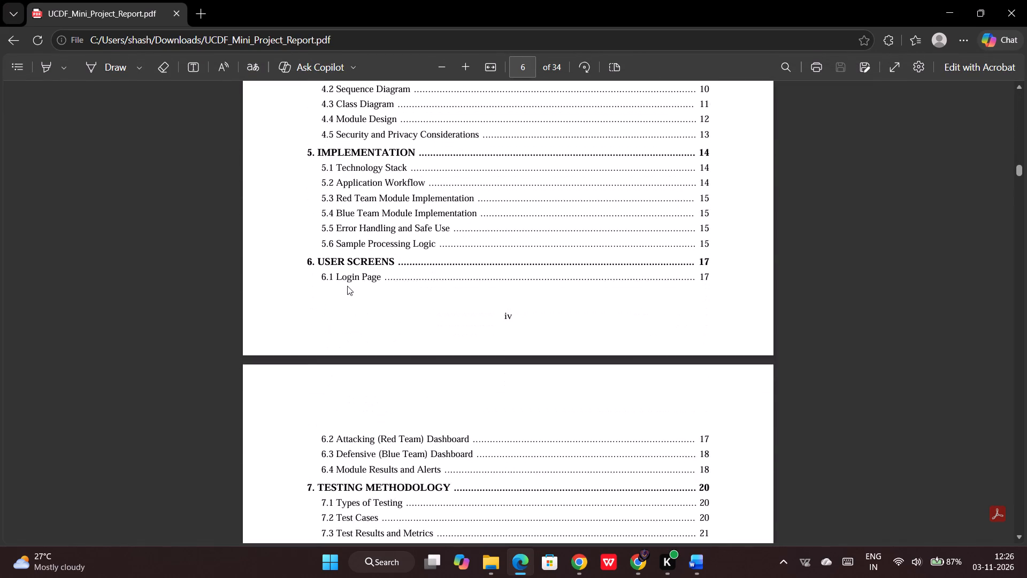
{"action": "scroll", "coordinate": [347, 286], "scroll_direction": "down", "scroll_amount": 11}
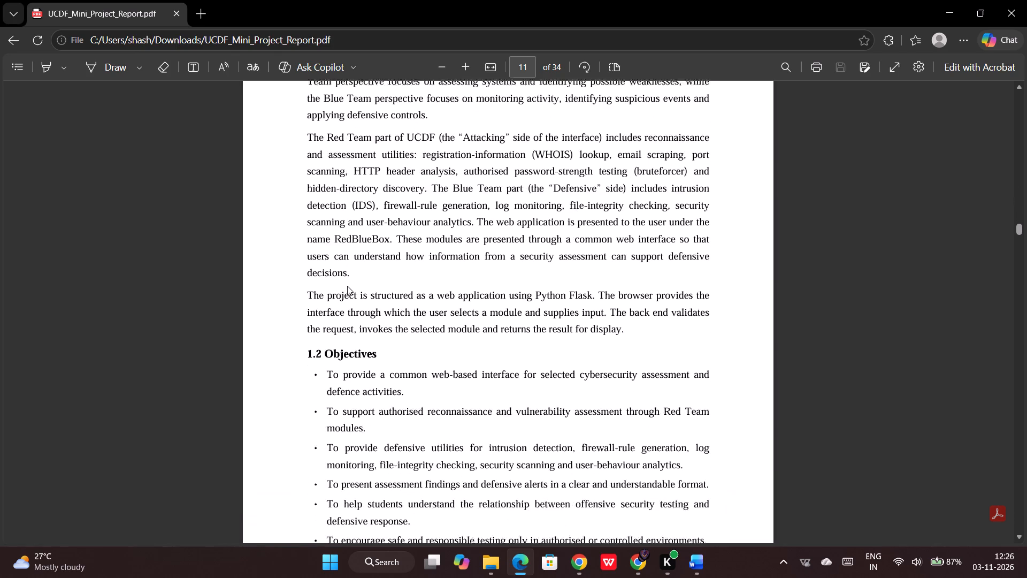
{"action": "scroll", "coordinate": [347, 286], "scroll_direction": "down", "scroll_amount": 14}
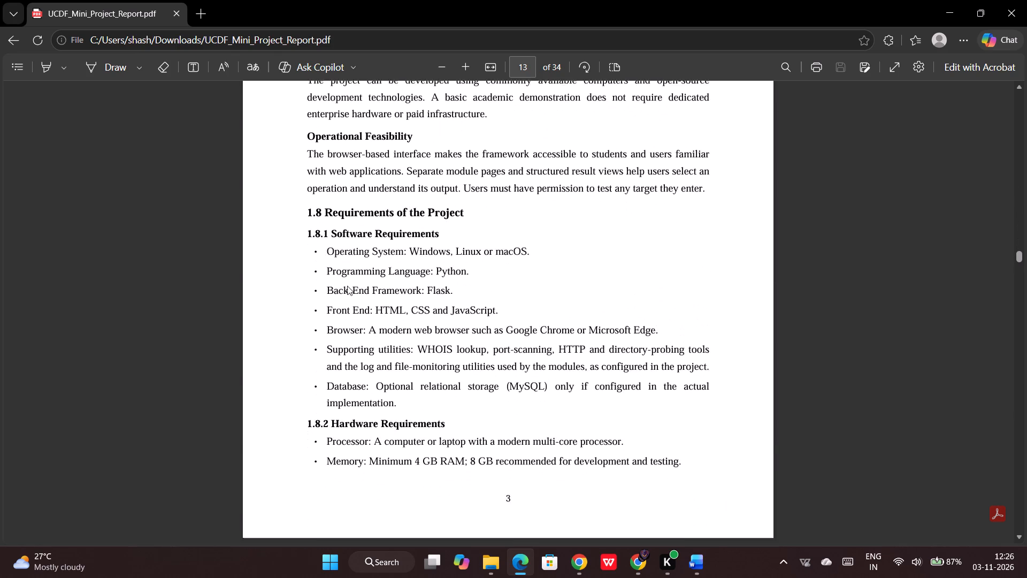
{"action": "scroll", "coordinate": [347, 286], "scroll_direction": "down", "scroll_amount": 14}
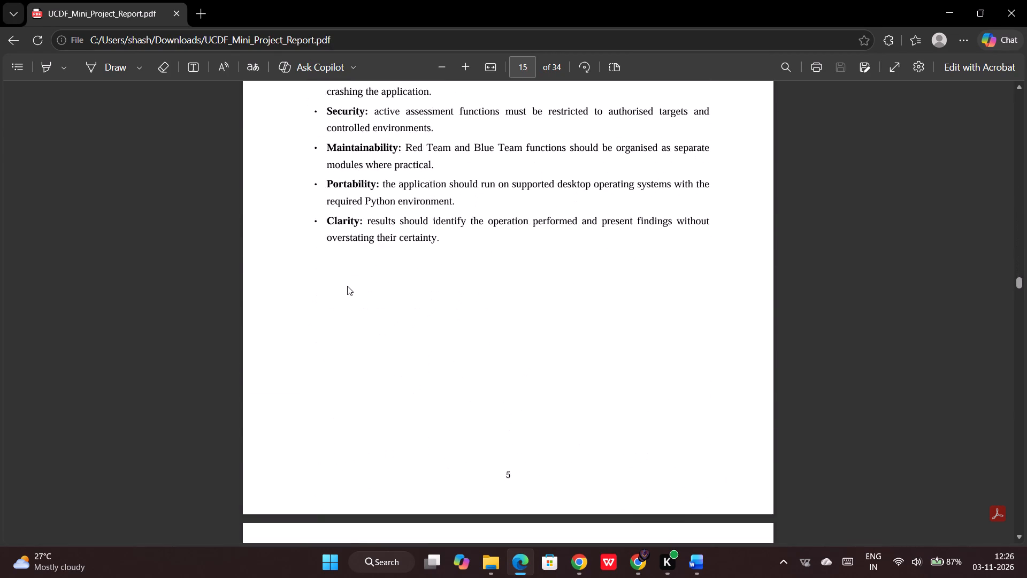
{"action": "scroll", "coordinate": [347, 286], "scroll_direction": "down", "scroll_amount": 11}
{"action": "scroll", "coordinate": [347, 286], "scroll_direction": "up", "scroll_amount": 3}
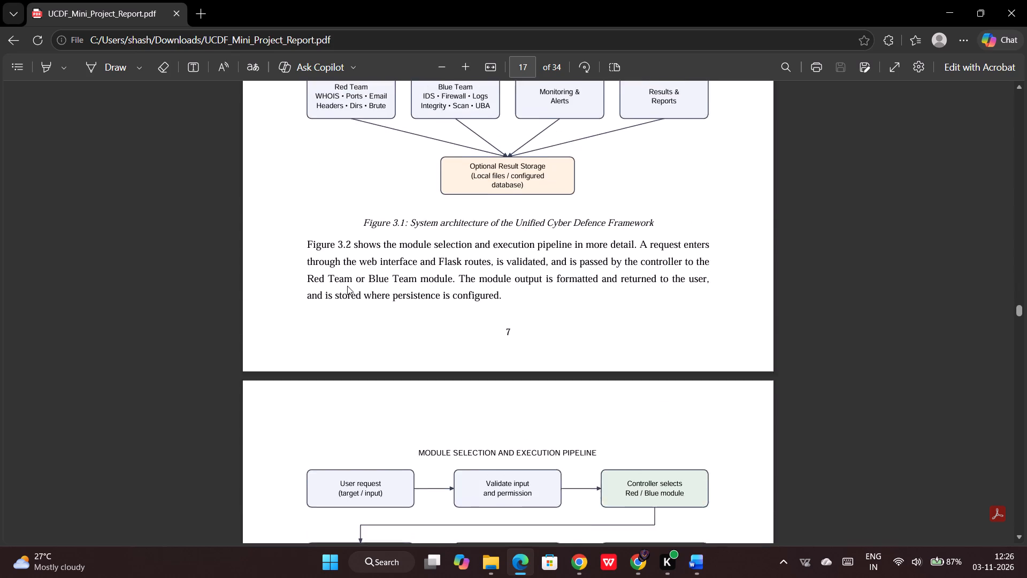
{"action": "scroll", "coordinate": [347, 286], "scroll_direction": "down", "scroll_amount": 4}
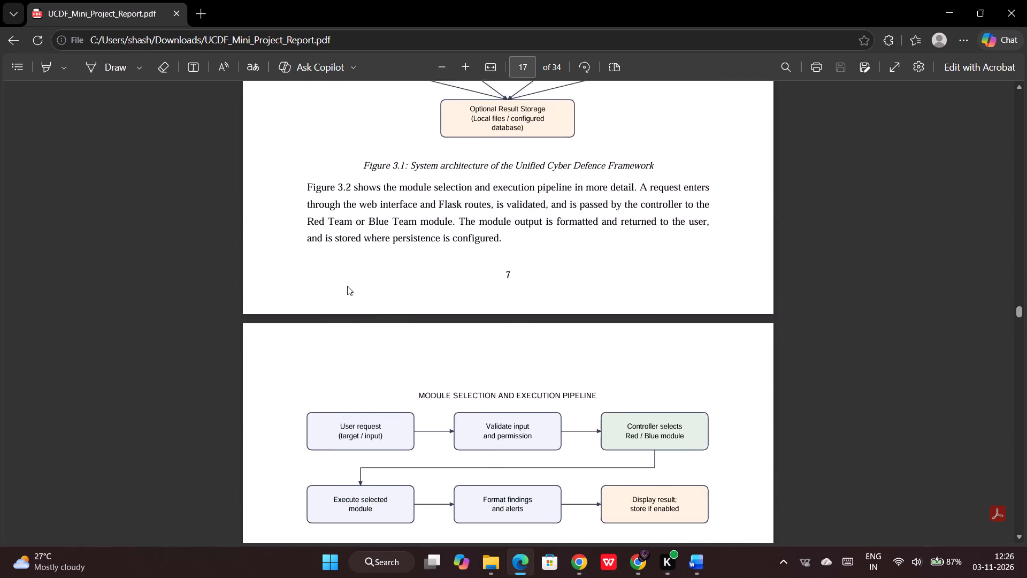
{"action": "scroll", "coordinate": [347, 286], "scroll_direction": "down", "scroll_amount": 4}
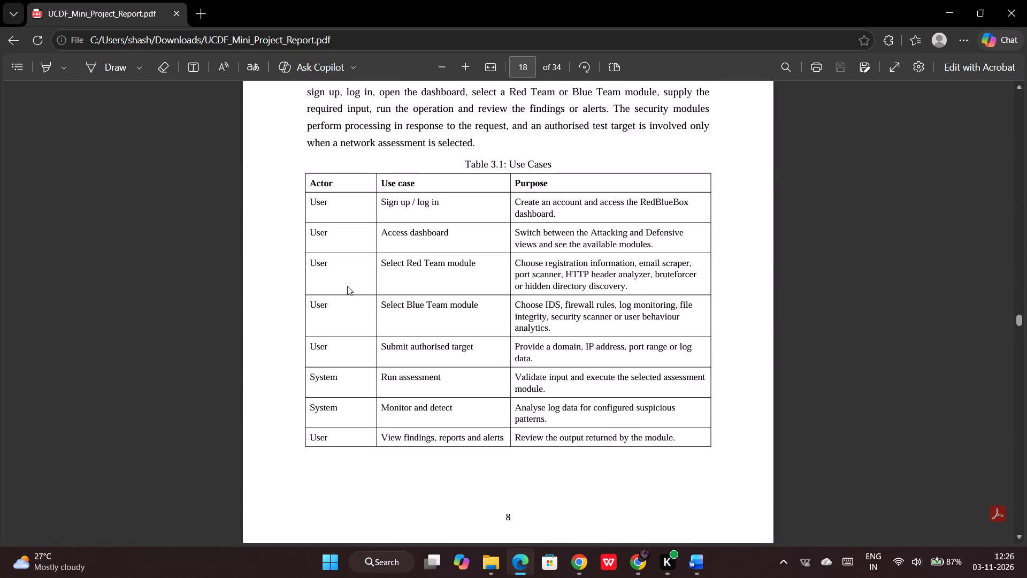
Switch back to the report in Word and review the use cases, the activity diagram and the chapter 4 design diagrams.
{"action": "left_click", "coordinate": [691, 571]}
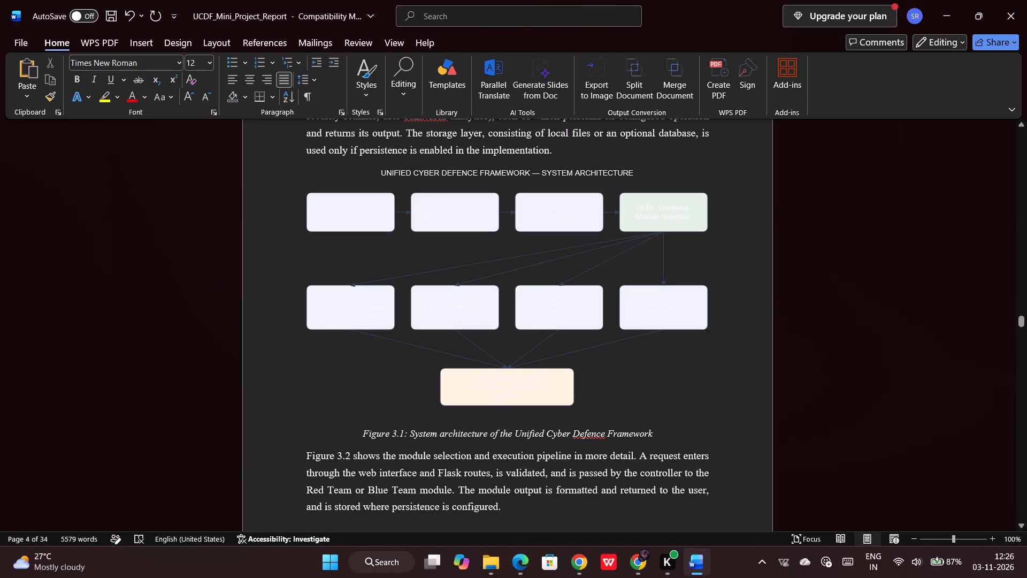
{"action": "scroll", "coordinate": [669, 366], "scroll_direction": "down", "scroll_amount": 2}
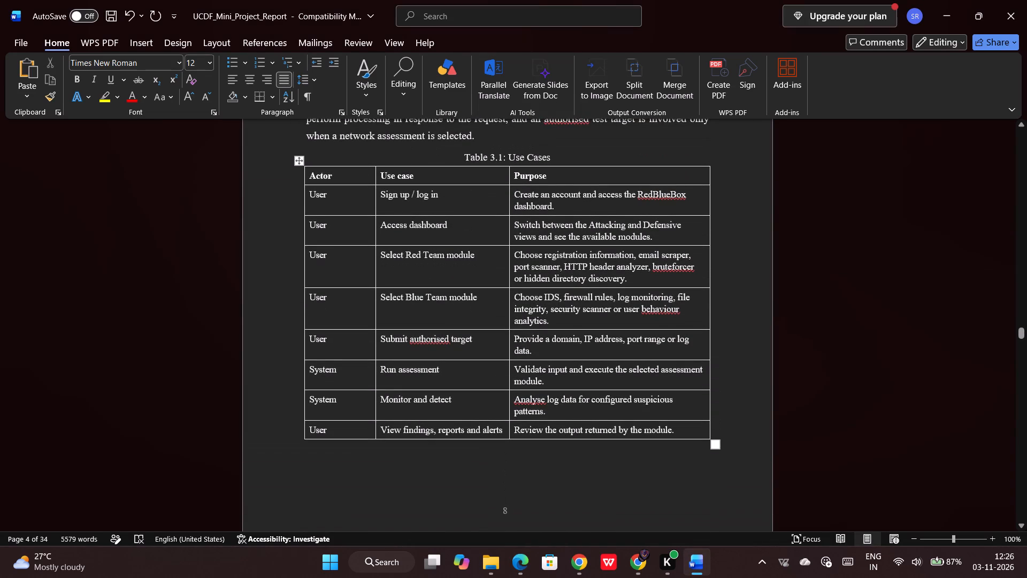
{"action": "scroll", "coordinate": [669, 366], "scroll_direction": "down", "scroll_amount": 2}
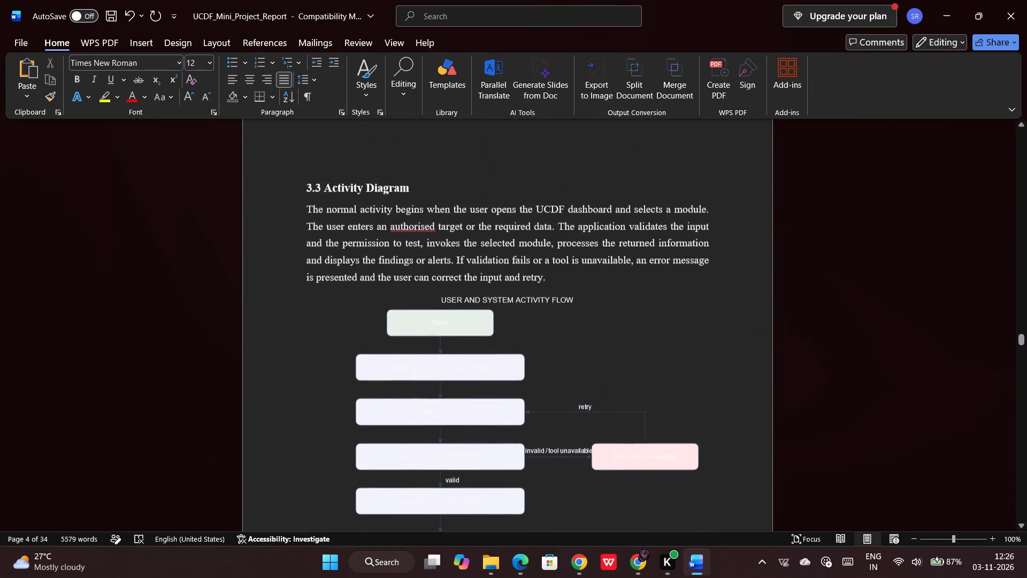
{"action": "scroll", "coordinate": [669, 366], "scroll_direction": "down", "scroll_amount": 3}
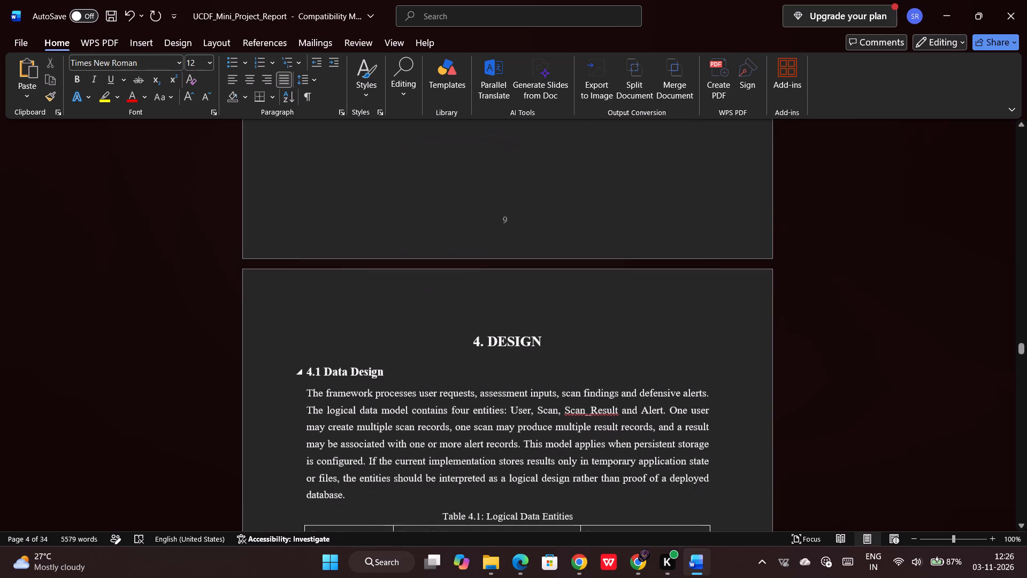
{"action": "scroll", "coordinate": [669, 366], "scroll_direction": "down", "scroll_amount": 3}
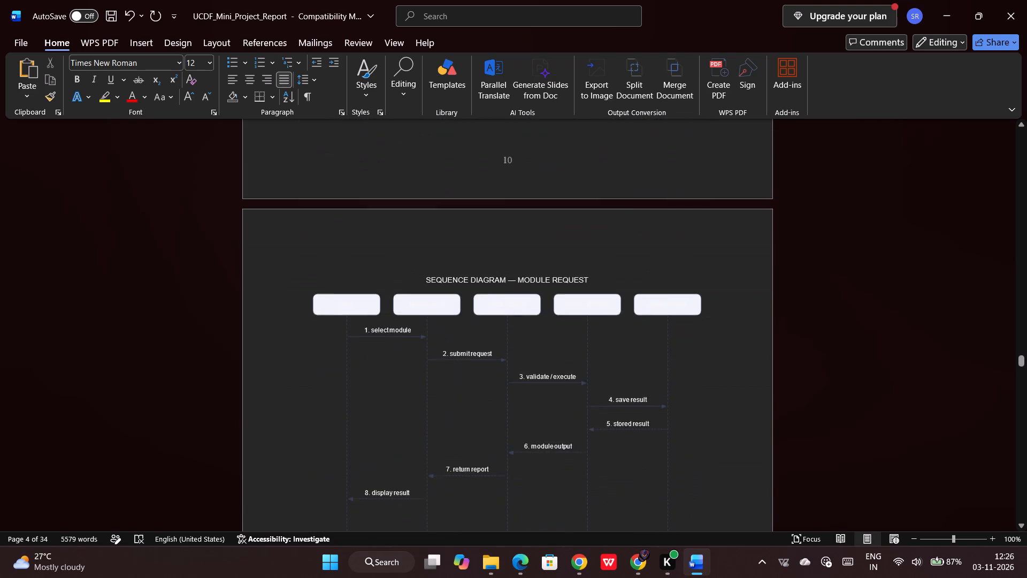
{"action": "scroll", "coordinate": [669, 366], "scroll_direction": "down", "scroll_amount": 2}
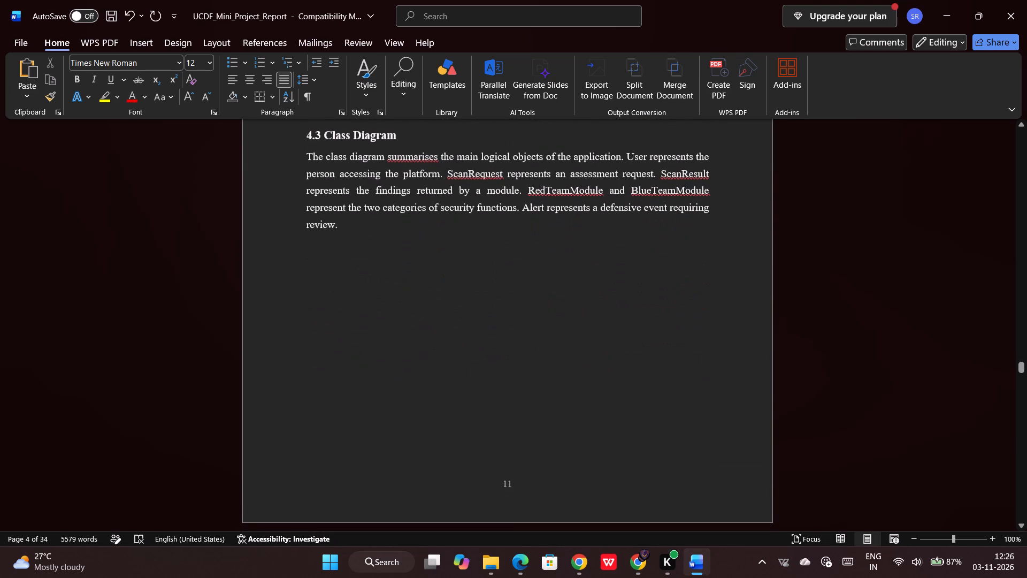
{"action": "scroll", "coordinate": [669, 366], "scroll_direction": "down", "scroll_amount": 1}
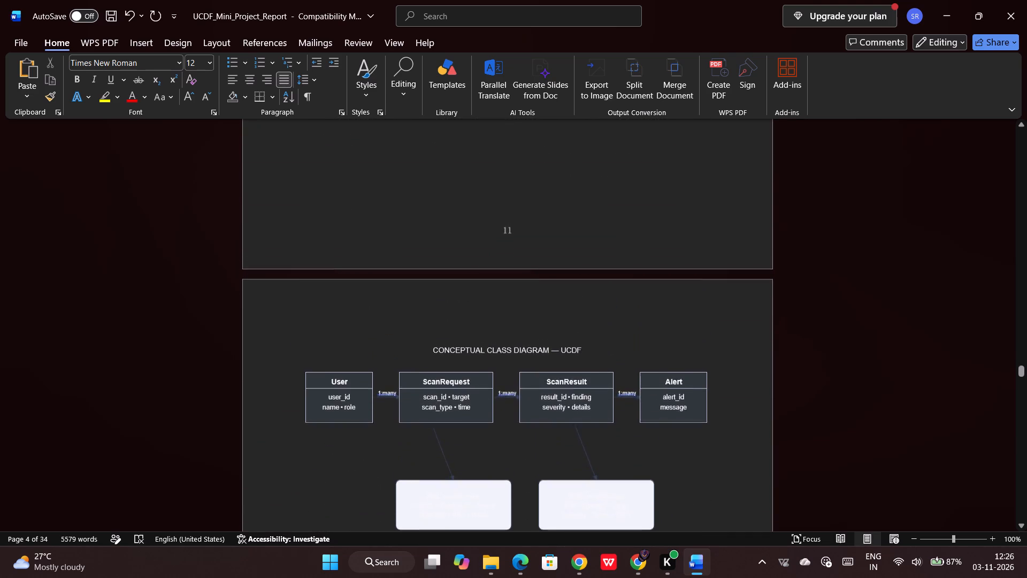
{"action": "scroll", "coordinate": [669, 366], "scroll_direction": "down", "scroll_amount": 1}
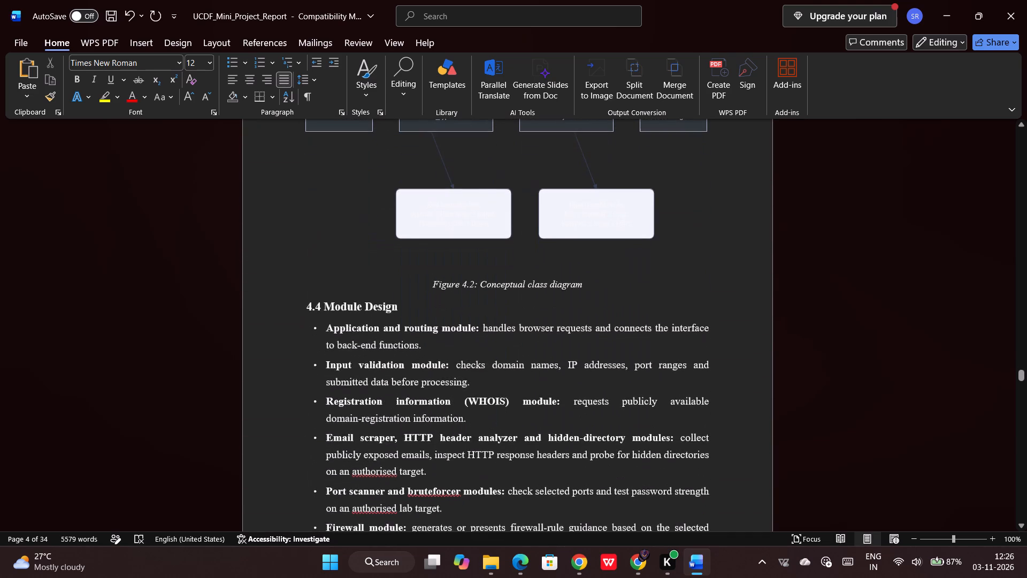
{"action": "scroll", "coordinate": [669, 366], "scroll_direction": "down", "scroll_amount": 3}
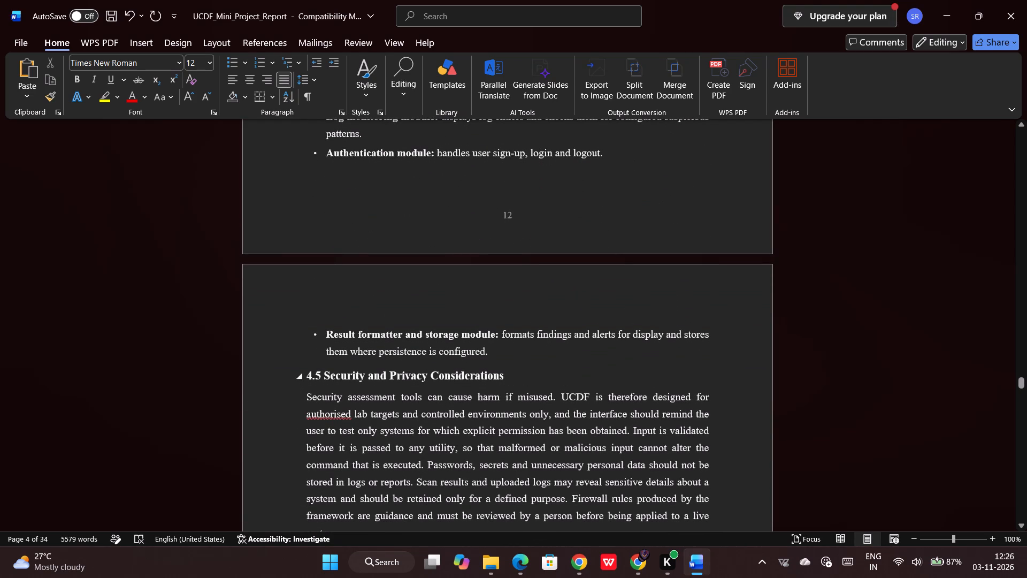
{"action": "scroll", "coordinate": [669, 366], "scroll_direction": "down", "scroll_amount": 1}
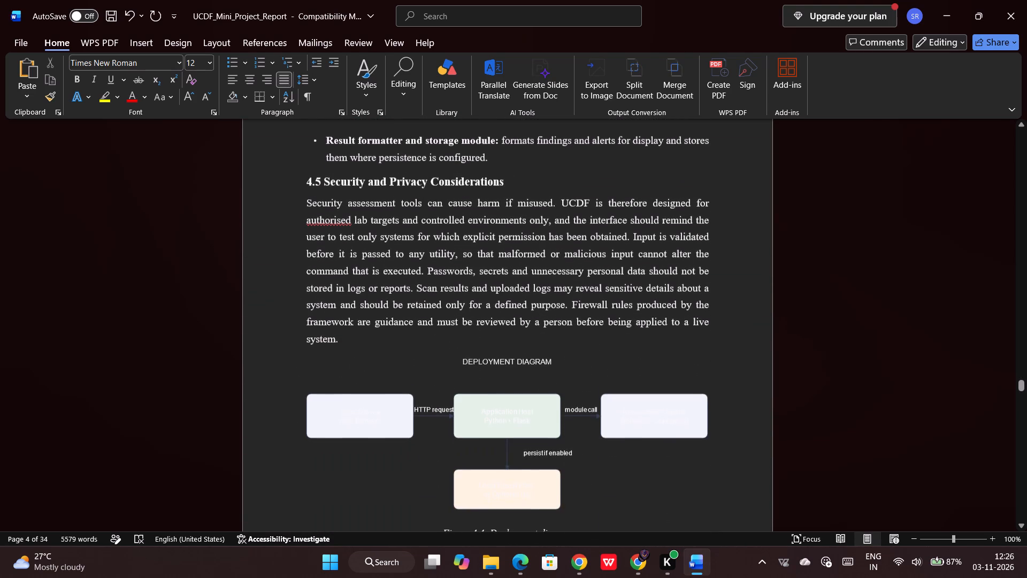
Review chapter 5 on implementation in the Word report, from the technology stack through the sample processing logic.
{"action": "scroll", "coordinate": [669, 366], "scroll_direction": "down", "scroll_amount": 2}
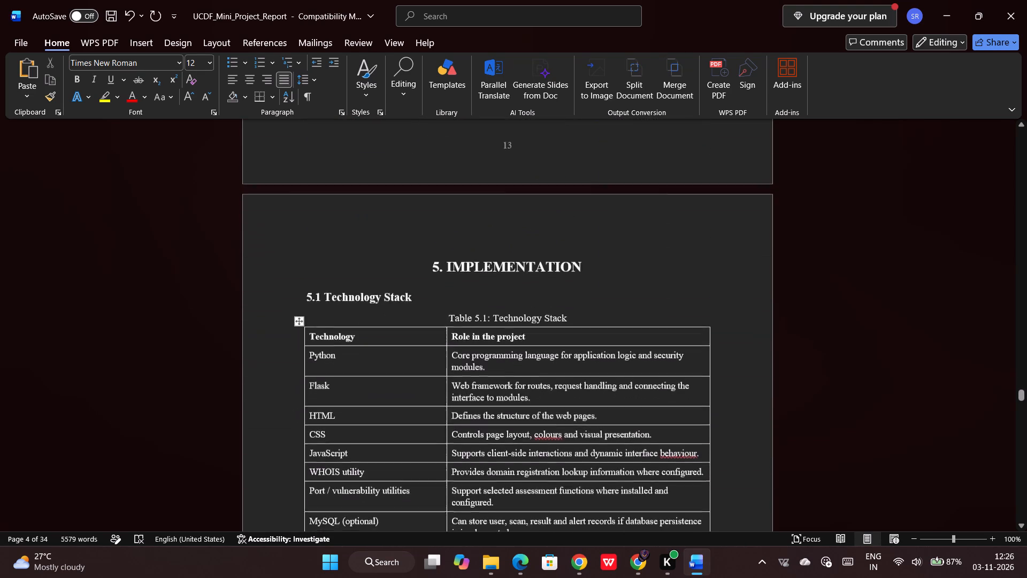
{"action": "scroll", "coordinate": [669, 366], "scroll_direction": "down", "scroll_amount": 3}
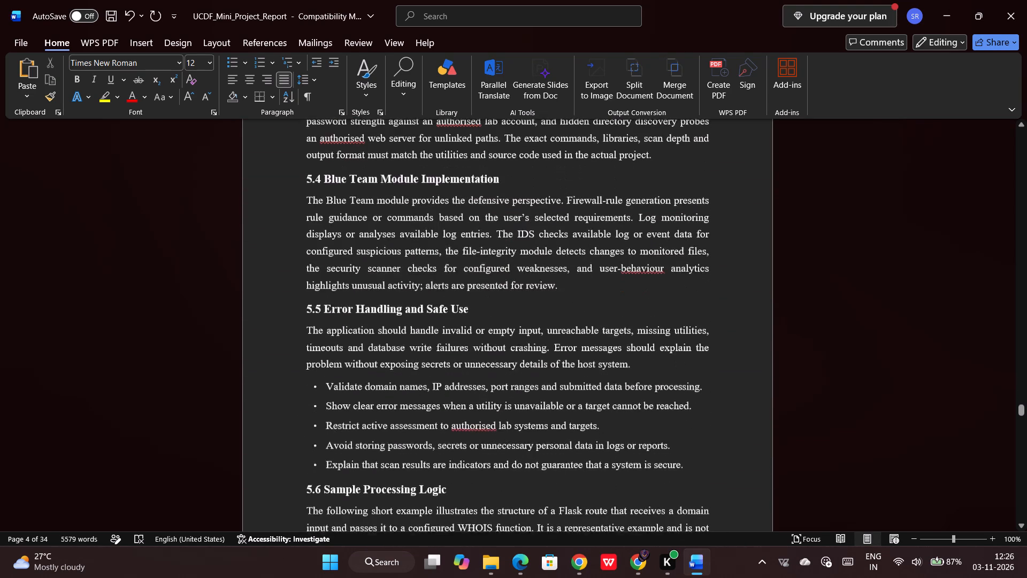
{"action": "scroll", "coordinate": [669, 366], "scroll_direction": "down", "scroll_amount": 1}
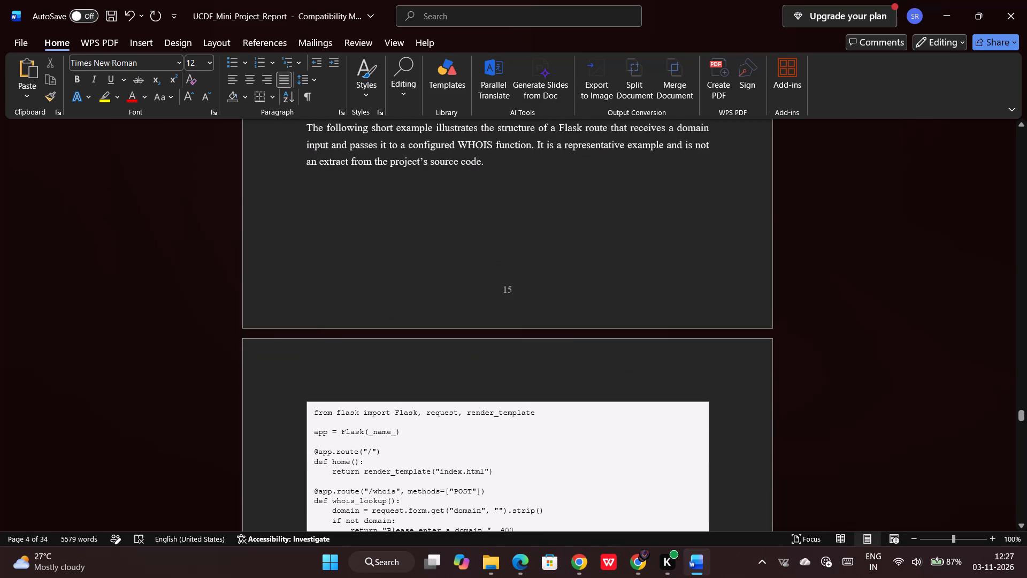
{"action": "scroll", "coordinate": [669, 366], "scroll_direction": "down", "scroll_amount": 1}
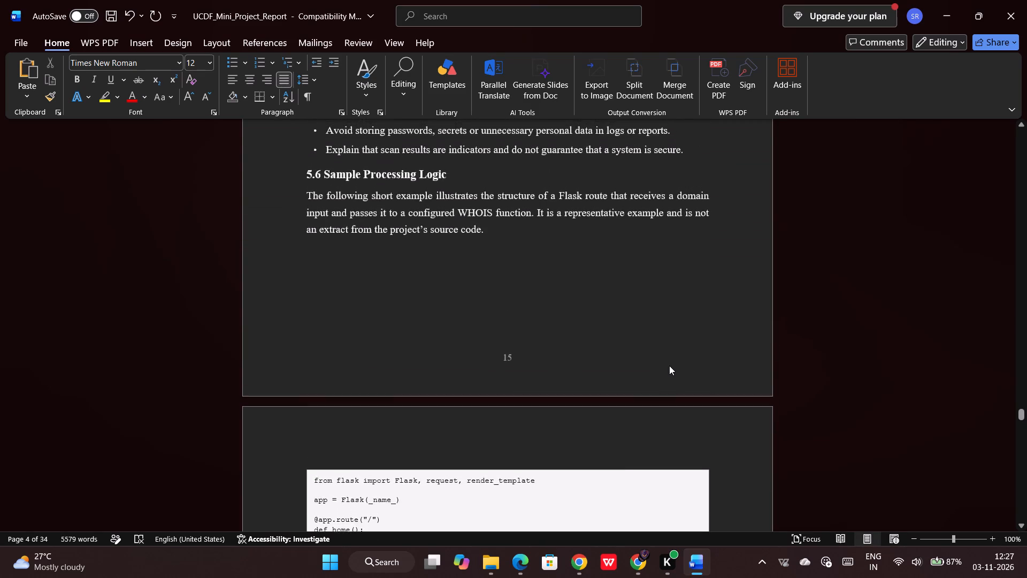
{"action": "scroll", "coordinate": [669, 366], "scroll_direction": "down", "scroll_amount": 1}
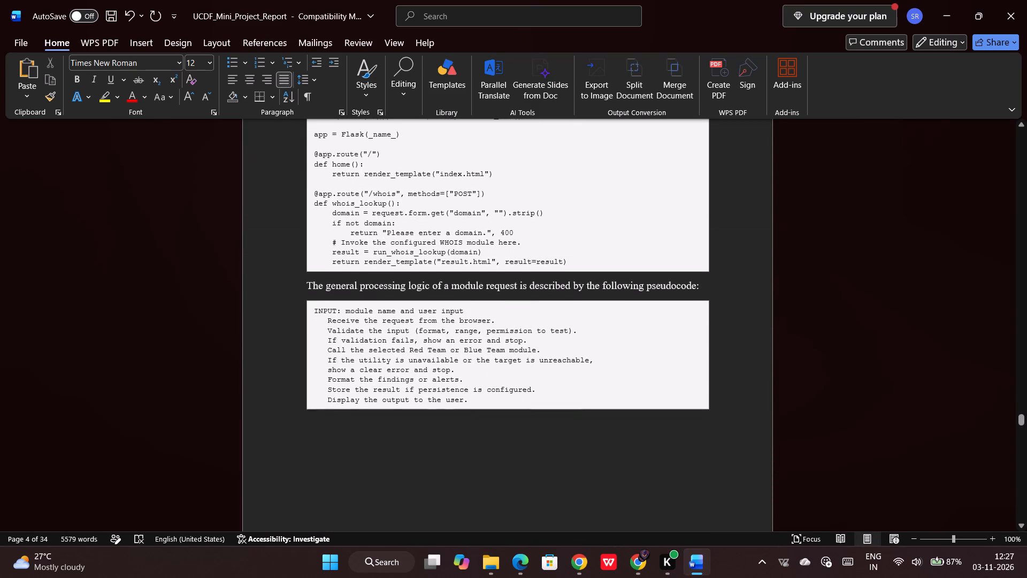
{"action": "scroll", "coordinate": [669, 366], "scroll_direction": "down", "scroll_amount": 1}
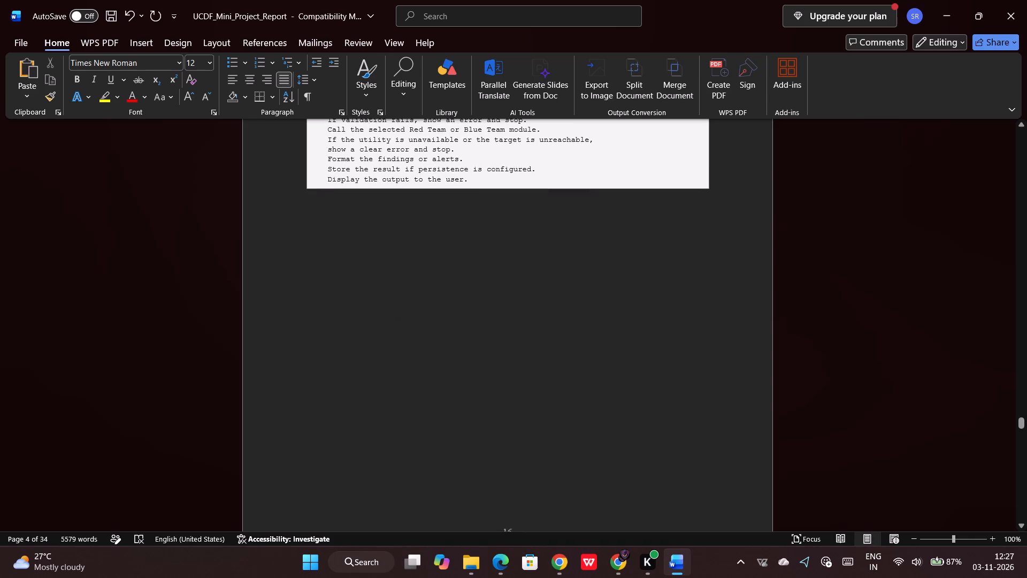
Review the chapter 6 user screens, the Figure 6.4 screenshot placeholder and the chapter 7 test cases in the Word report.
{"action": "scroll", "coordinate": [669, 366], "scroll_direction": "down", "scroll_amount": 3}
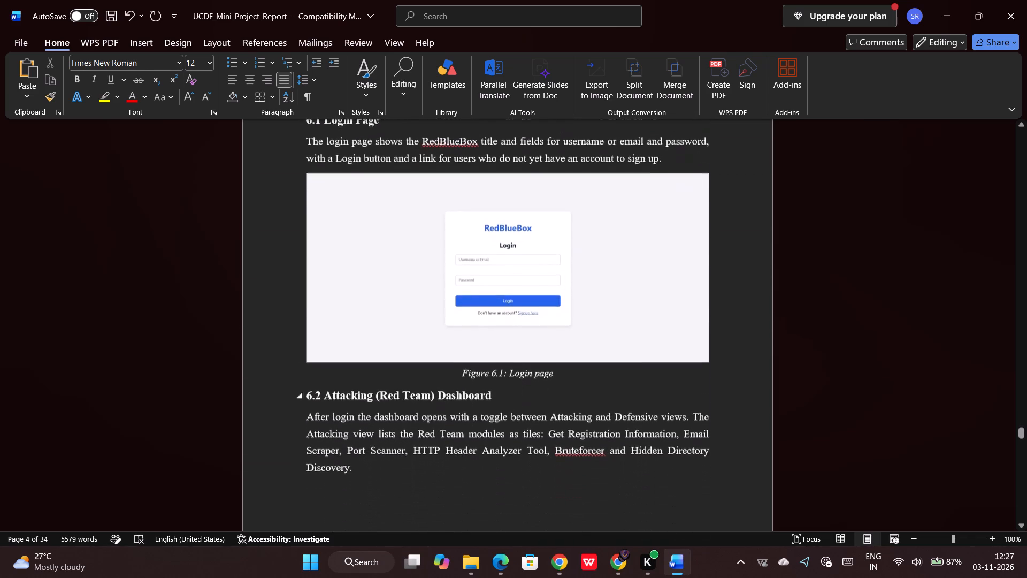
{"action": "scroll", "coordinate": [669, 366], "scroll_direction": "down", "scroll_amount": 2}
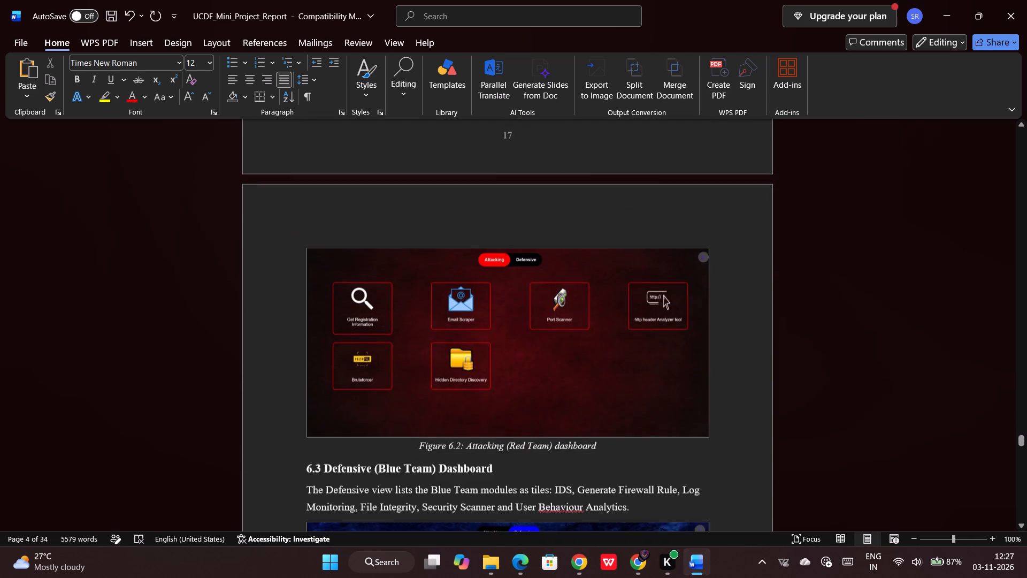
{"action": "scroll", "coordinate": [669, 366], "scroll_direction": "down", "scroll_amount": 1}
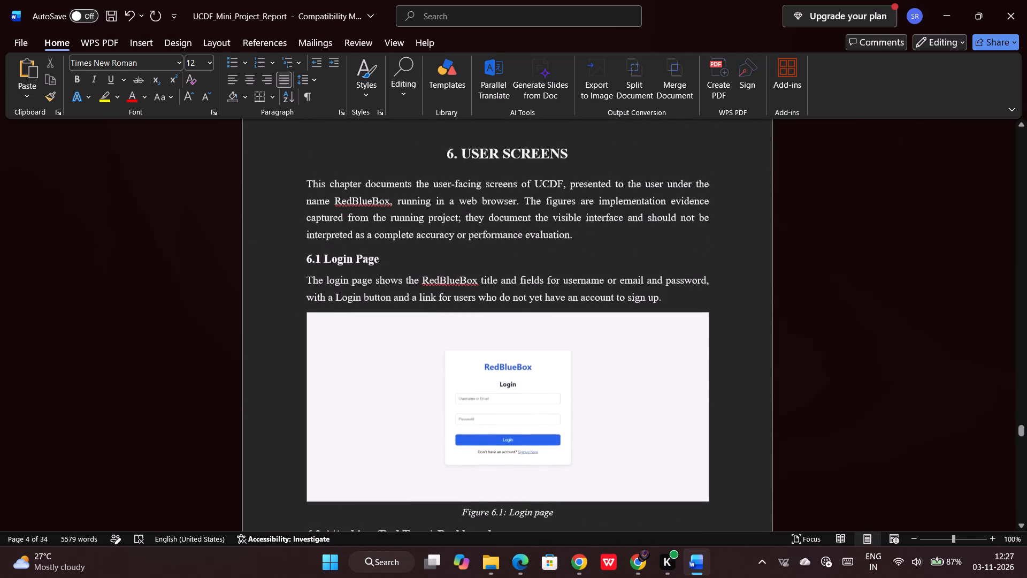
{"action": "scroll", "coordinate": [669, 366], "scroll_direction": "down", "scroll_amount": 3}
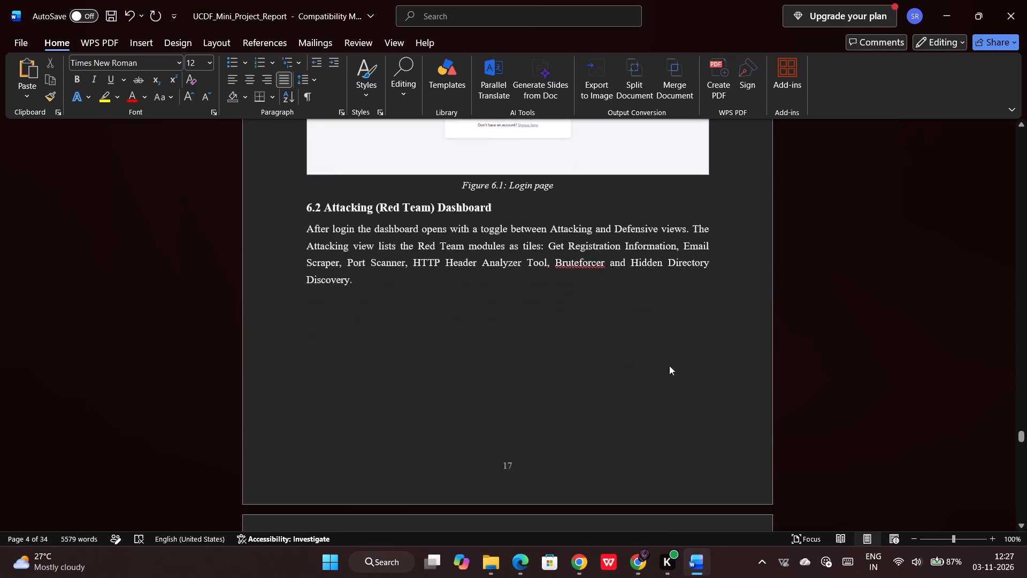
{"action": "scroll", "coordinate": [669, 366], "scroll_direction": "down", "scroll_amount": 4}
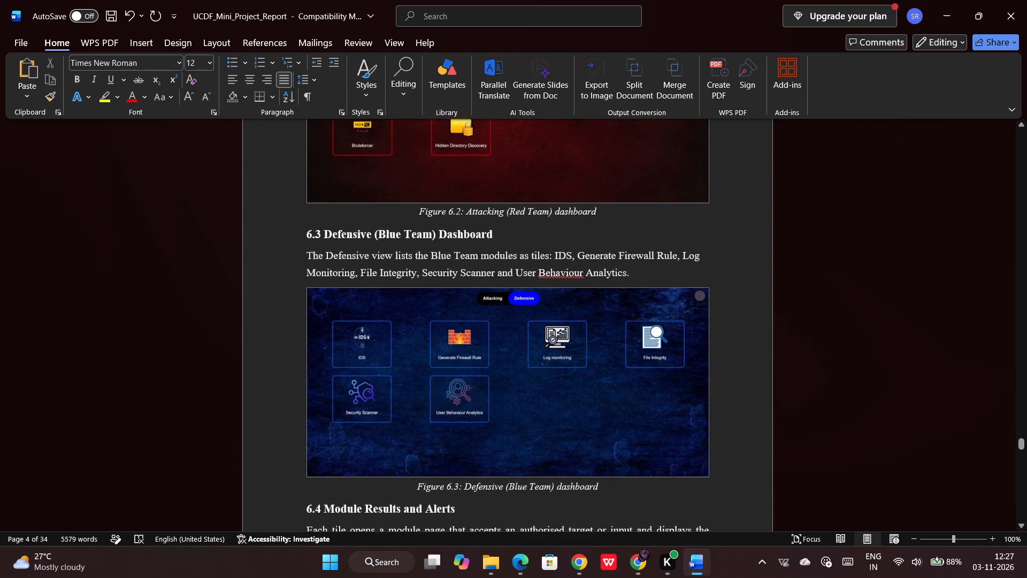
{"action": "scroll", "coordinate": [669, 366], "scroll_direction": "down", "scroll_amount": 4}
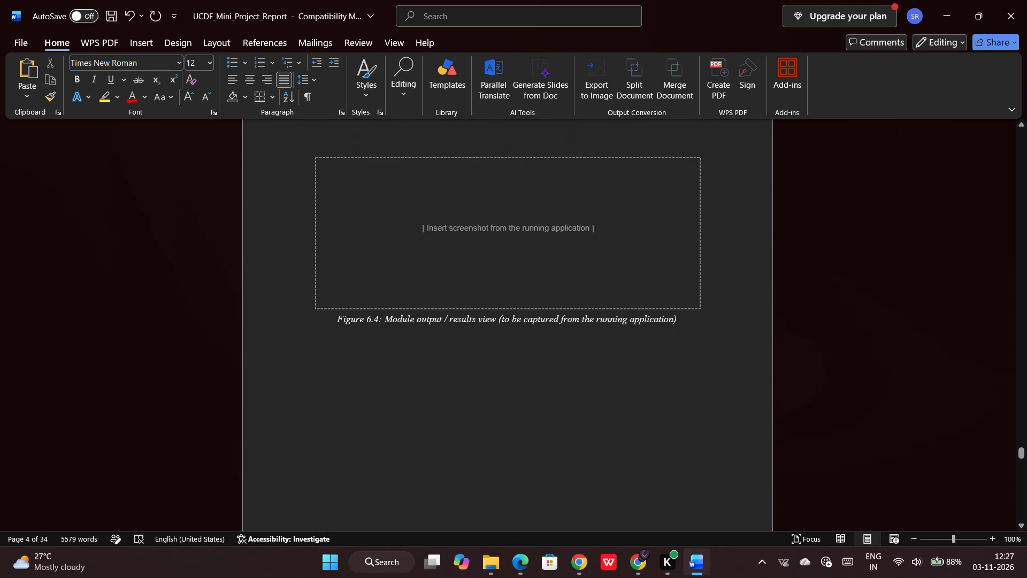
{"action": "scroll", "coordinate": [669, 366], "scroll_direction": "down", "scroll_amount": 1}
{"action": "scroll", "coordinate": [669, 366], "scroll_direction": "up", "scroll_amount": 1}
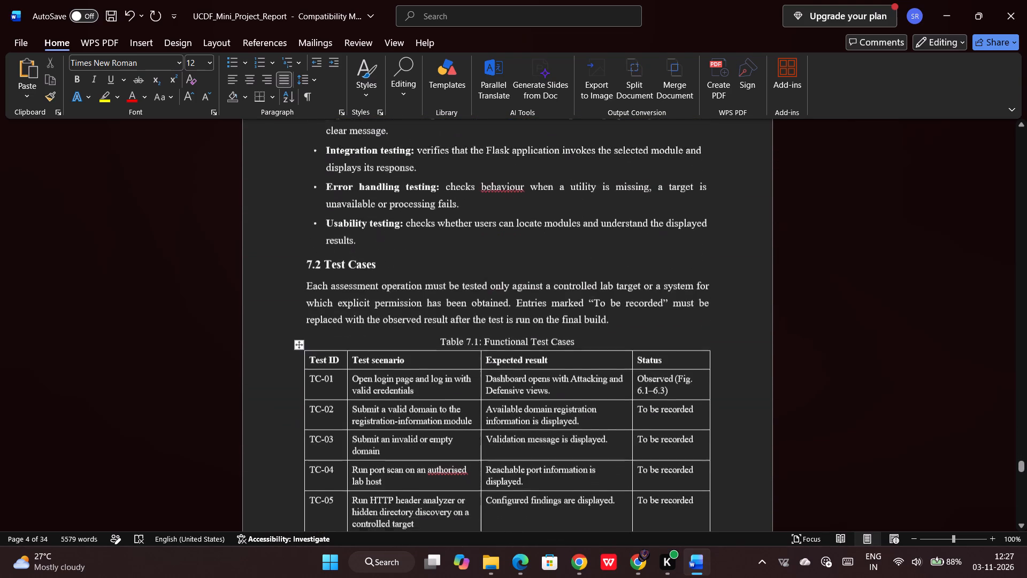
{"action": "scroll", "coordinate": [669, 366], "scroll_direction": "up", "scroll_amount": 1}
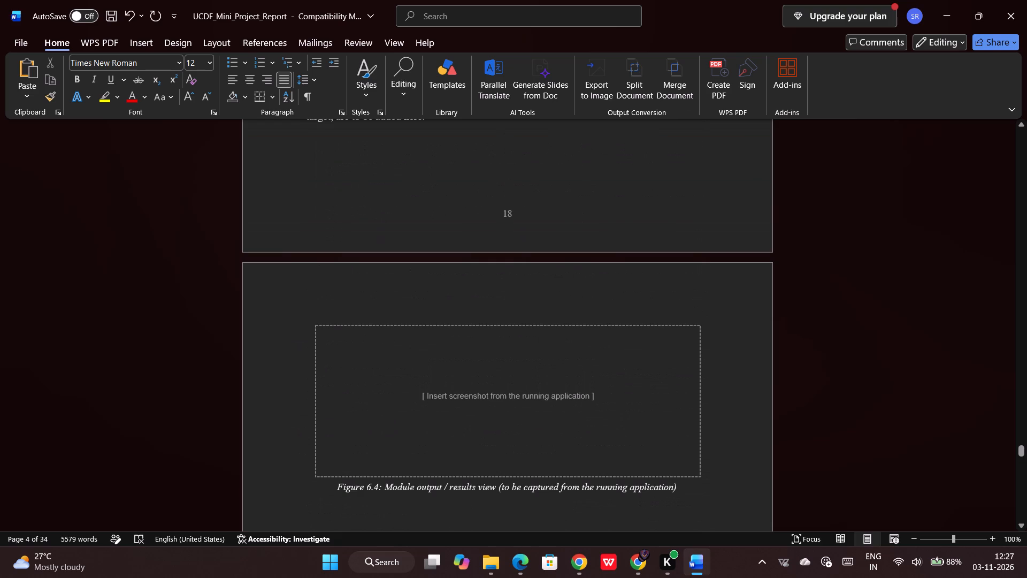
Close the Word report without saving its changes.
{"action": "left_click", "coordinate": [1021, 1]}
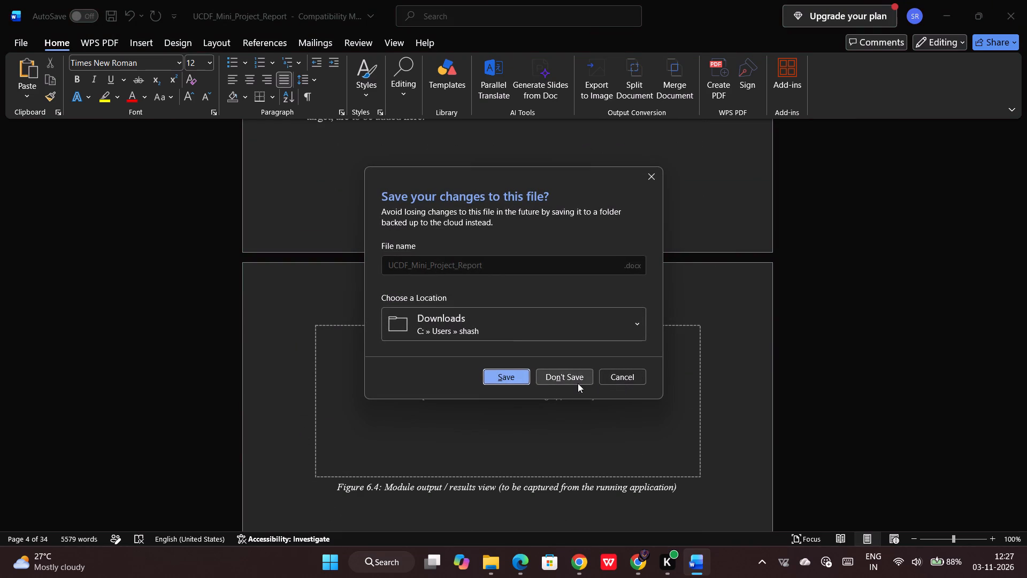
{"action": "left_click", "coordinate": [578, 383]}
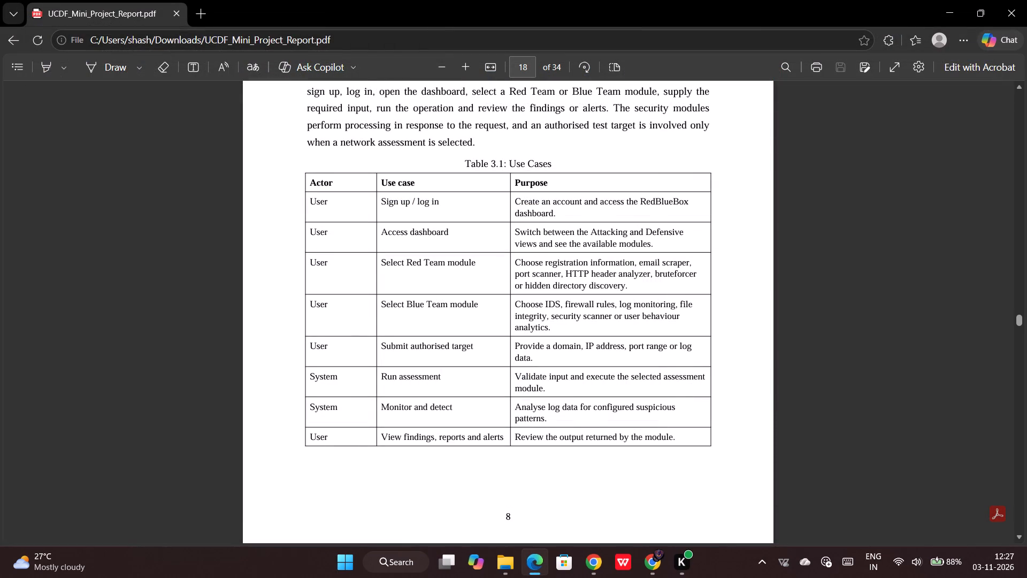
Skim the rest of the original PDF, return to section 6.4 Module Results and Alerts, and close the PDF.
{"action": "scroll", "coordinate": [594, 377], "scroll_direction": "down", "scroll_amount": 17}
{"action": "scroll", "coordinate": [594, 377], "scroll_direction": "down", "scroll_amount": 7}
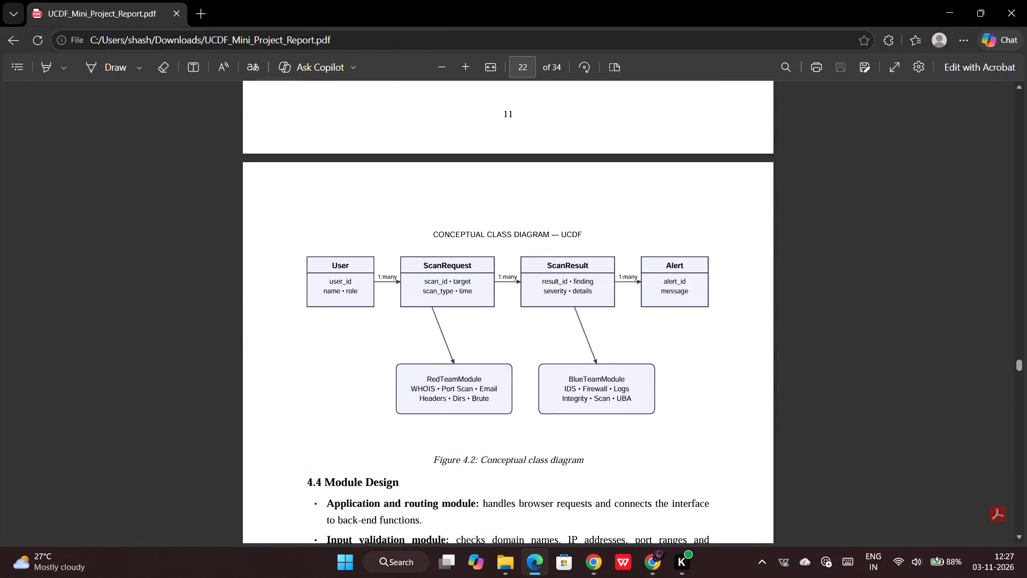
{"action": "scroll", "coordinate": [594, 377], "scroll_direction": "down", "scroll_amount": 19}
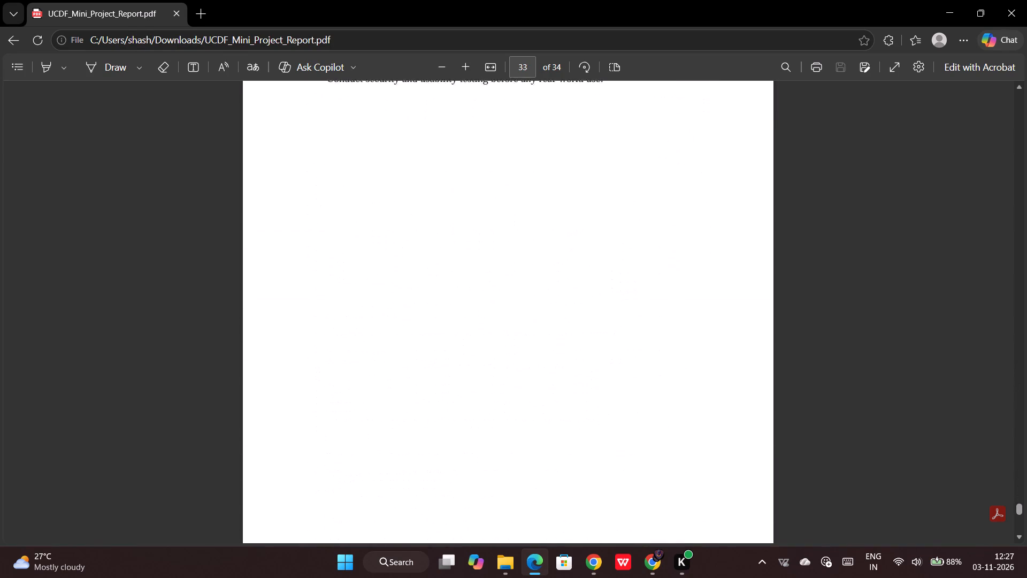
{"action": "scroll", "coordinate": [594, 377], "scroll_direction": "down", "scroll_amount": 3}
{"action": "scroll", "coordinate": [594, 377], "scroll_direction": "up", "scroll_amount": 11}
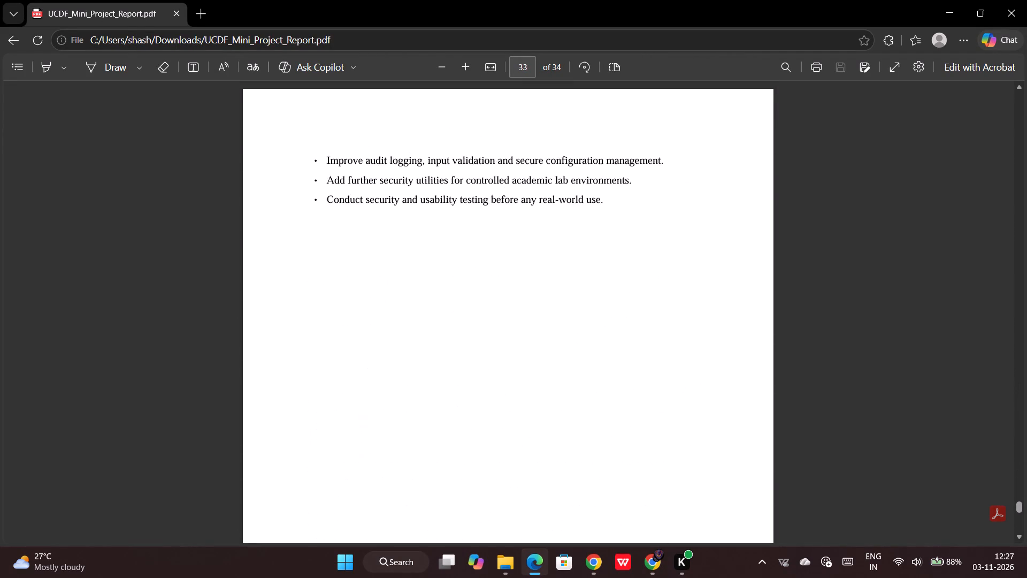
{"action": "scroll", "coordinate": [594, 377], "scroll_direction": "up", "scroll_amount": 9}
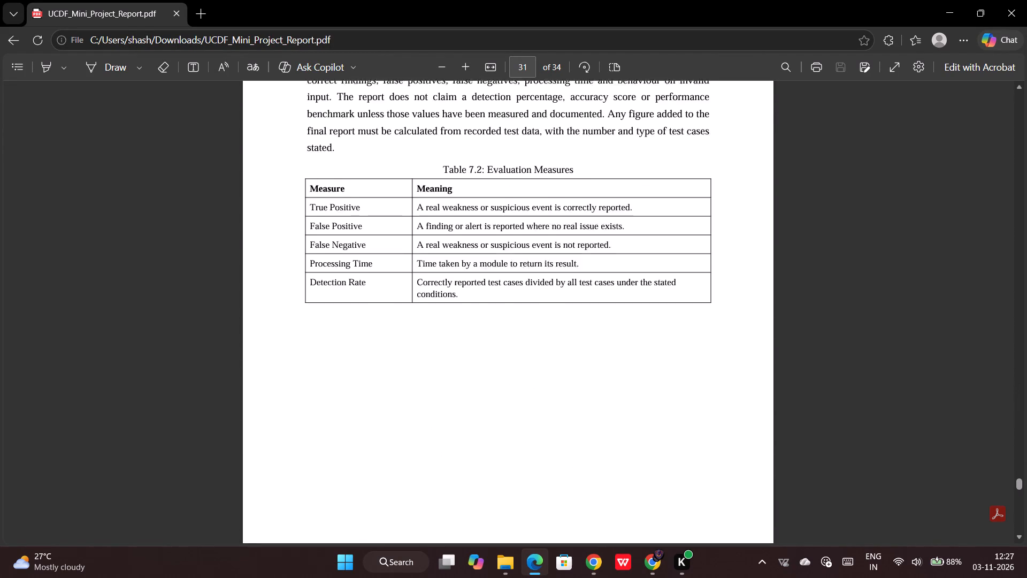
{"action": "scroll", "coordinate": [594, 377], "scroll_direction": "up", "scroll_amount": 8}
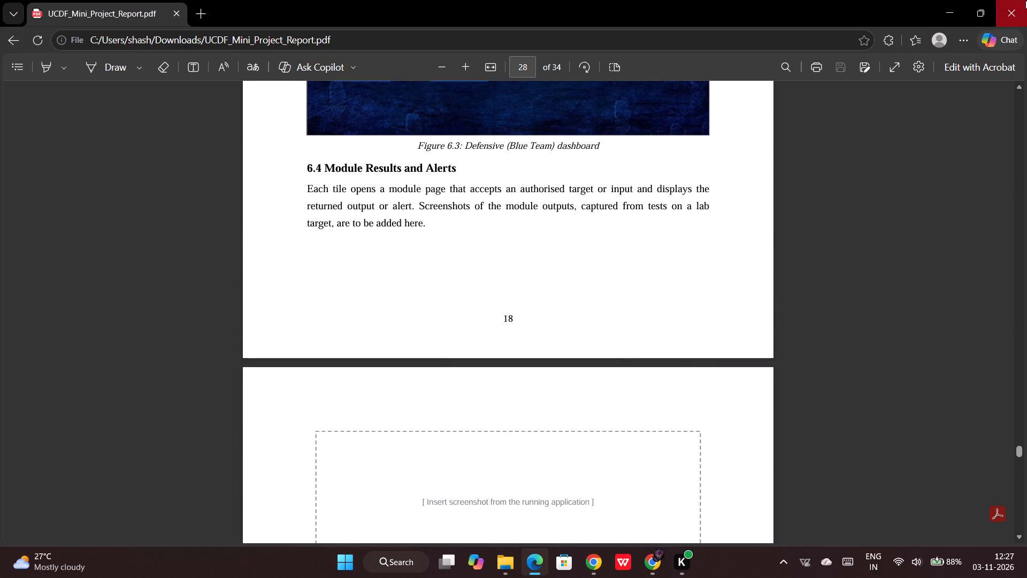
{"action": "left_click", "coordinate": [1023, 0]}
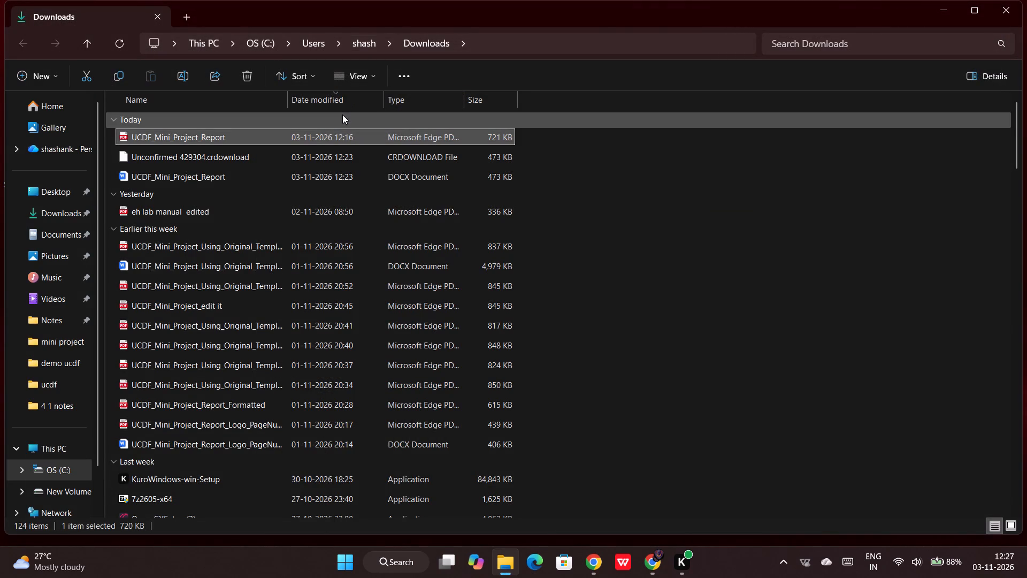
Delete today's three files from Downloads: the UCDF_Mini_Project_Report PDF and DOCX and Unconfirmed 429304.crdownload.
{"action": "key", "text": "shift+Down"}
{"action": "key", "text": "shift+Down"}
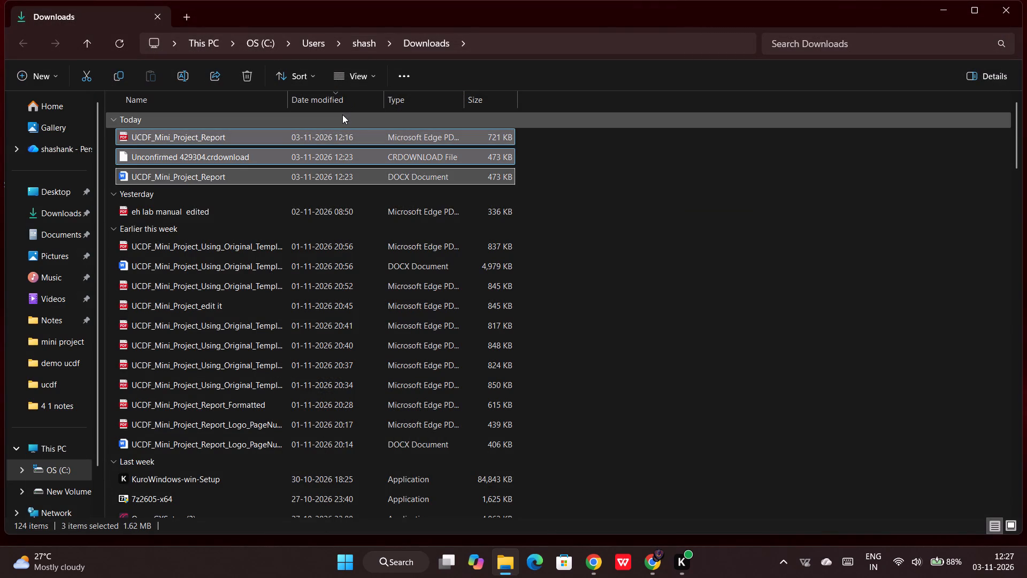
{"action": "key", "text": "Delete"}
{"action": "key", "text": "Return"}
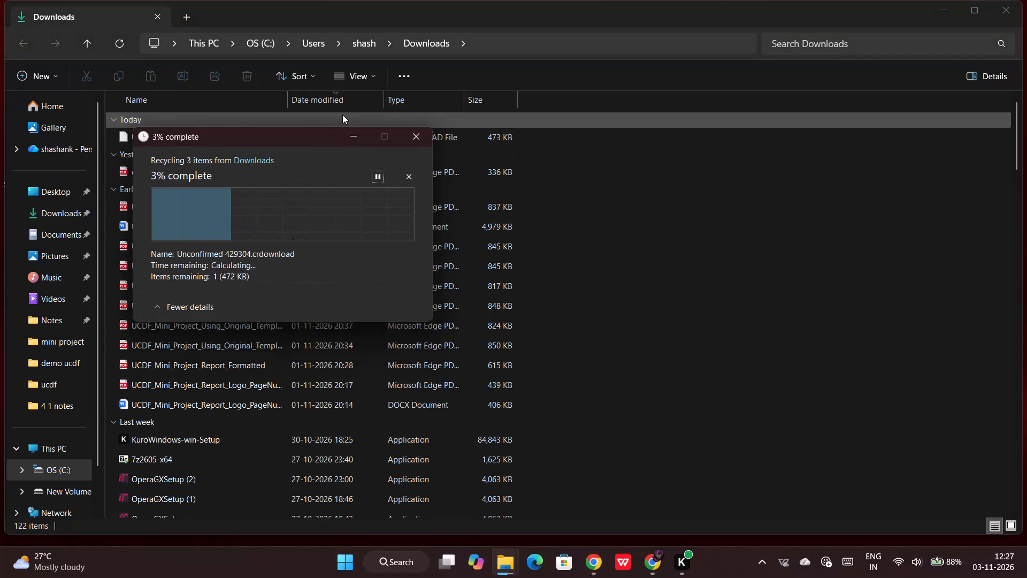
{"action": "key", "text": "Right"}
{"action": "key", "text": "Page_Down"}
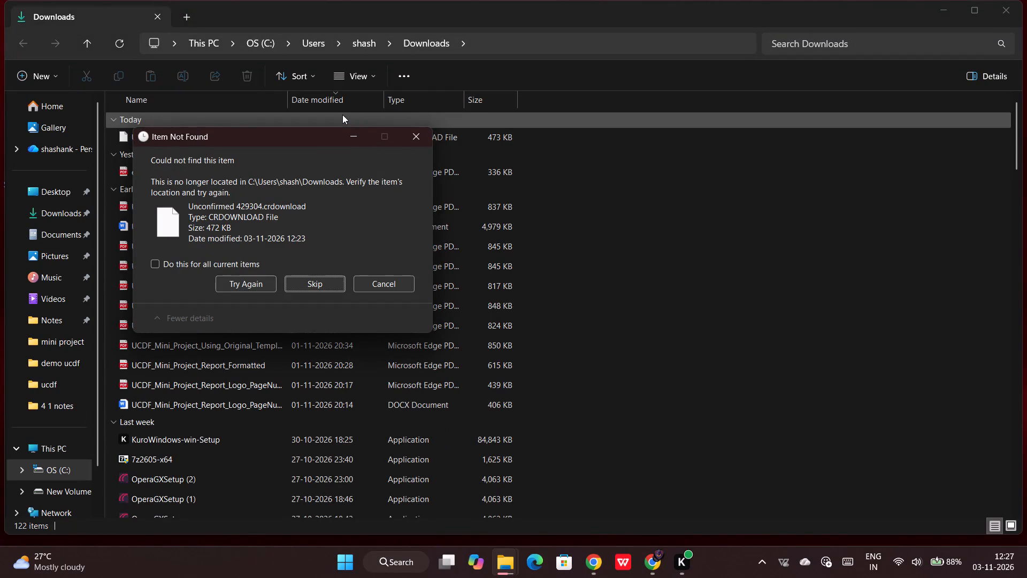
Skip the missing Unconfirmed 429304.crdownload item to finish the deletion in Downloads, leaving no file selected.
{"action": "key", "text": "Return"}
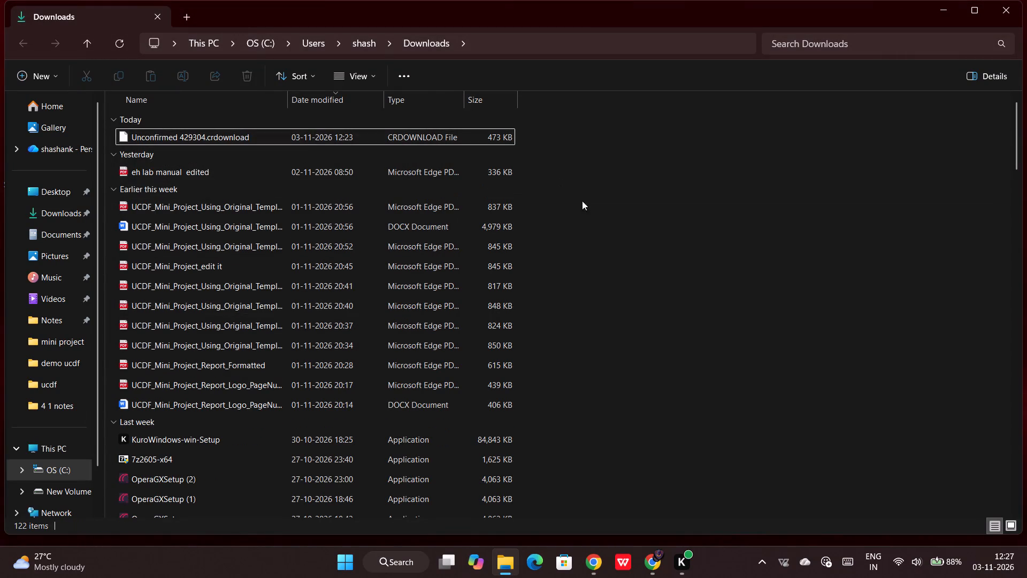
{"action": "left_click", "coordinate": [645, 308]}
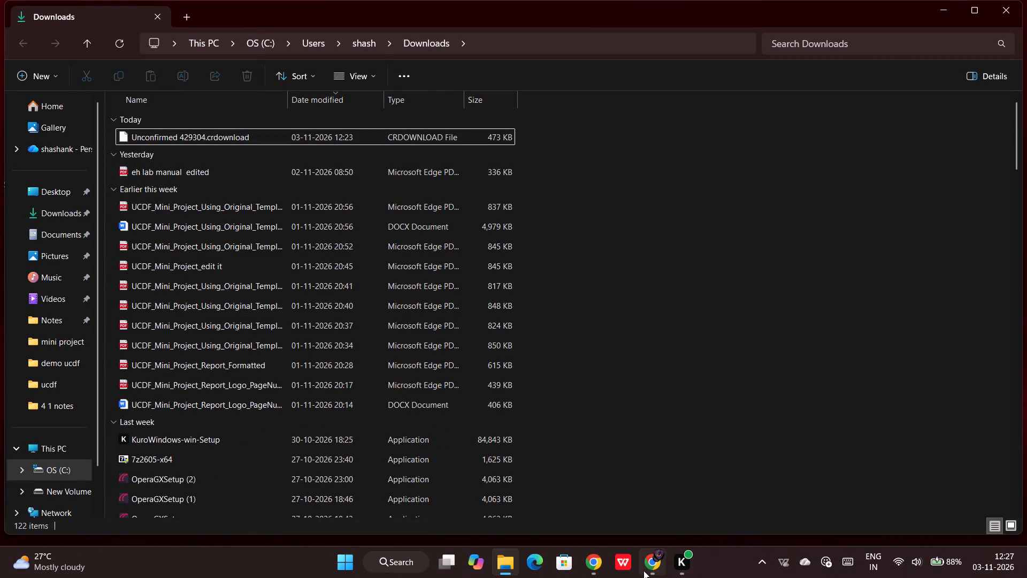
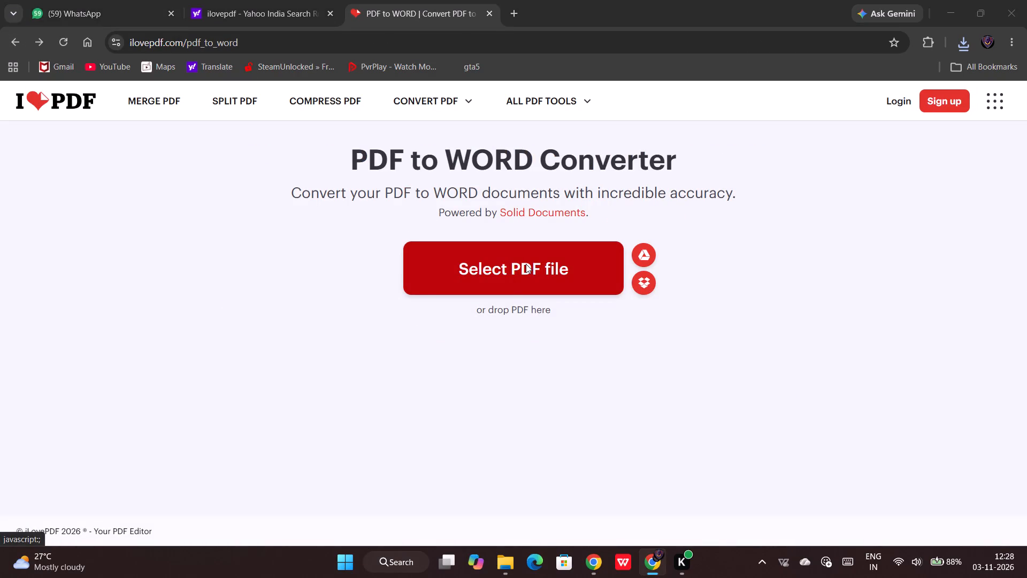
Convert today's UCDF_Mini_Project_Report PDF from Downloads to Word without OCR and download the converted document.
{"action": "left_click", "coordinate": [180, 123]}
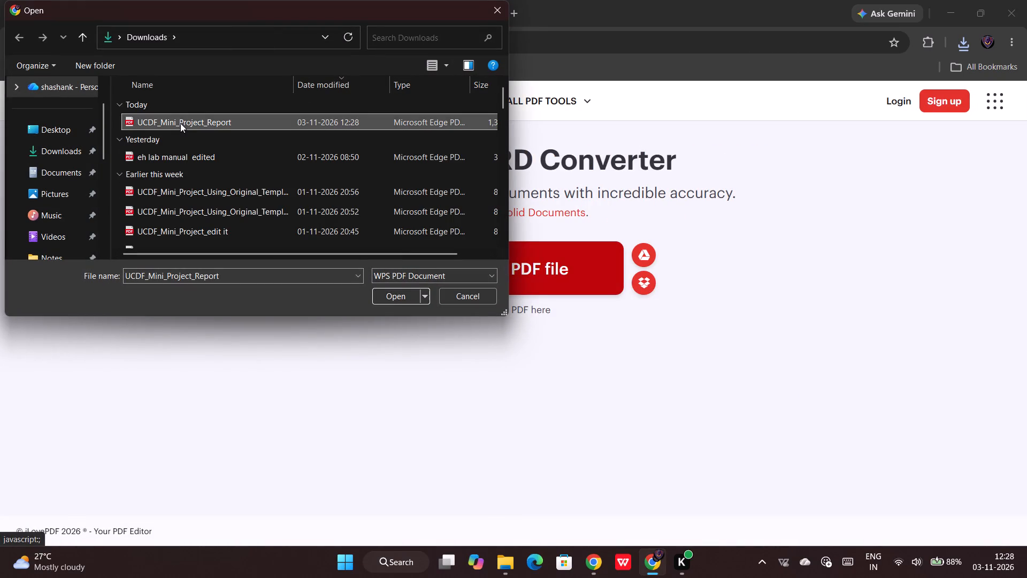
{"action": "key", "text": "Return"}
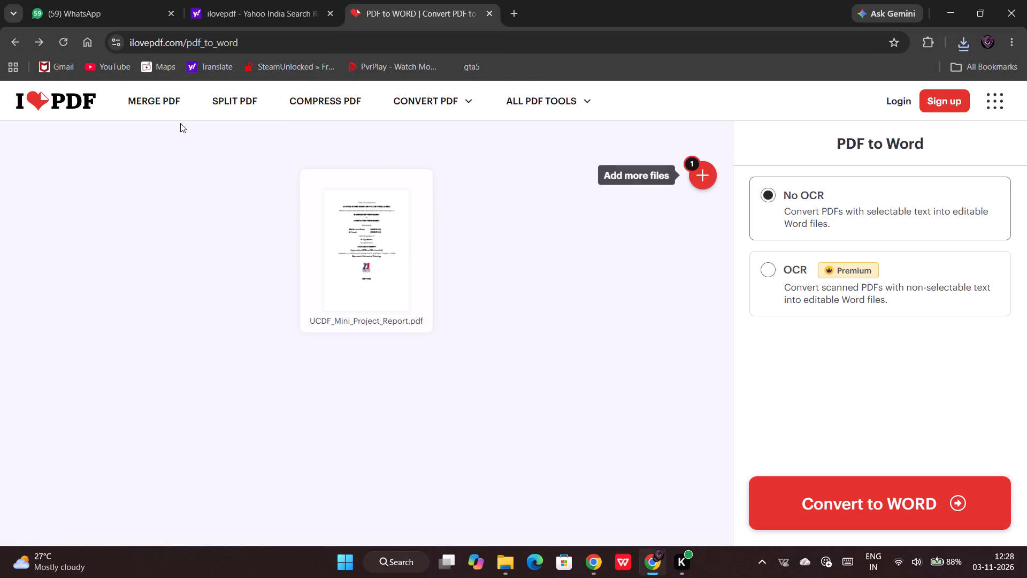
{"action": "key", "text": "Return"}
{"action": "left_click", "coordinate": [824, 515]}
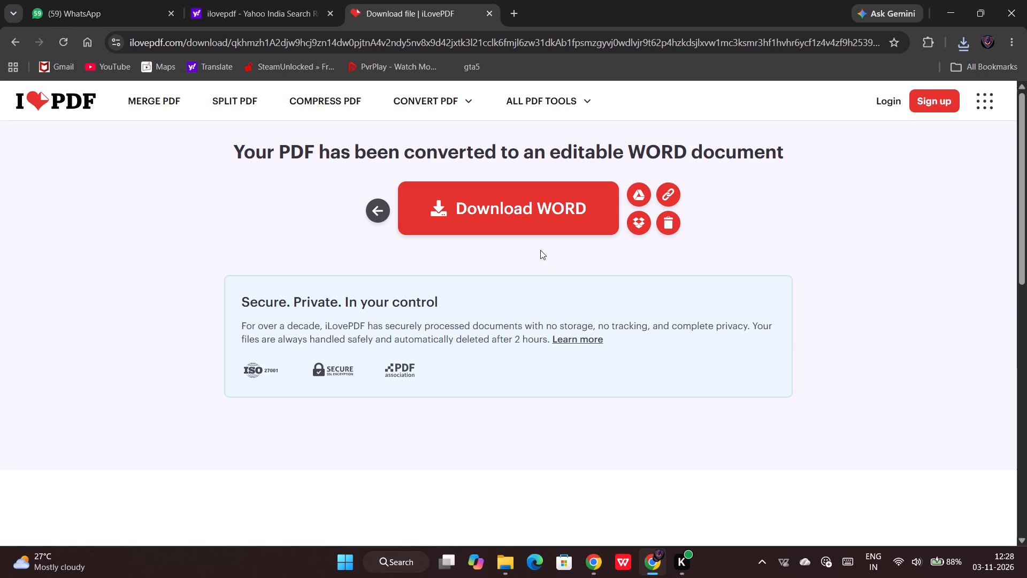
{"action": "left_click", "coordinate": [496, 218]}
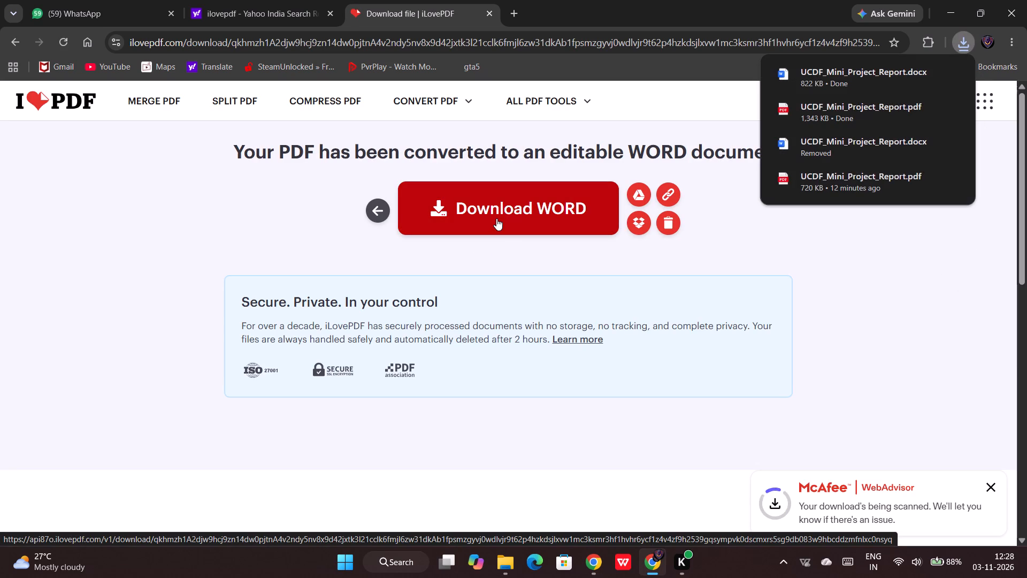
Switch from Chrome to the desktop.
{"action": "key", "text": "alt+Tab"}
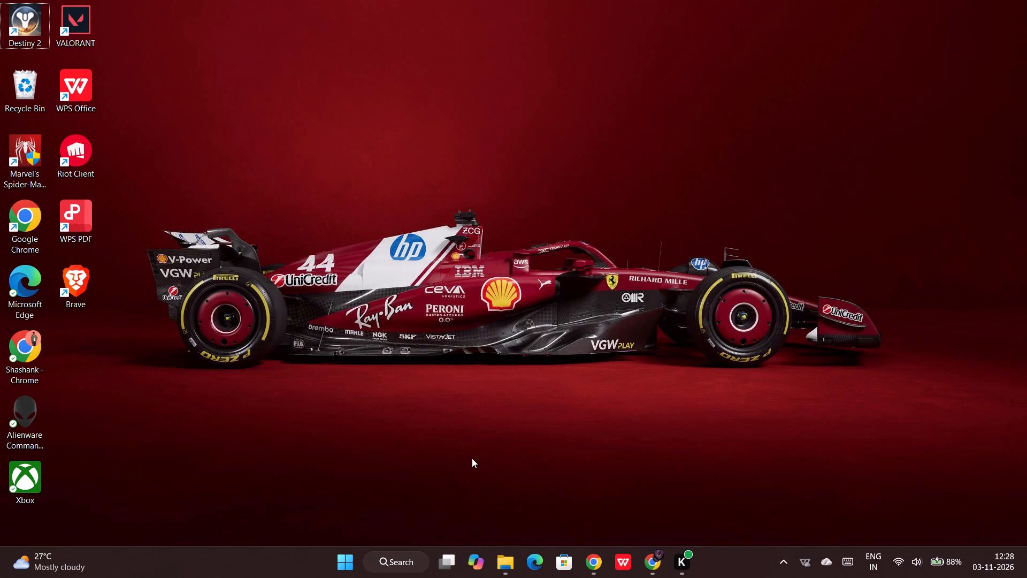
Start Word, open the UCDF_Mini_Project_Report DOCX from Downloads and enable editing.
{"action": "type", "text": "word"}
{"action": "key", "text": "Return"}
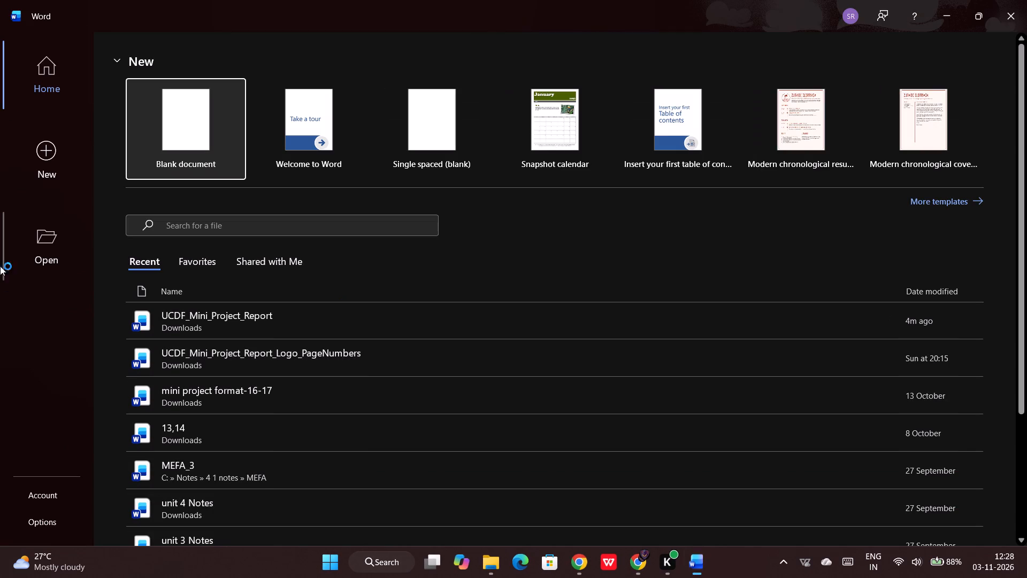
{"action": "left_click", "coordinate": [51, 255]}
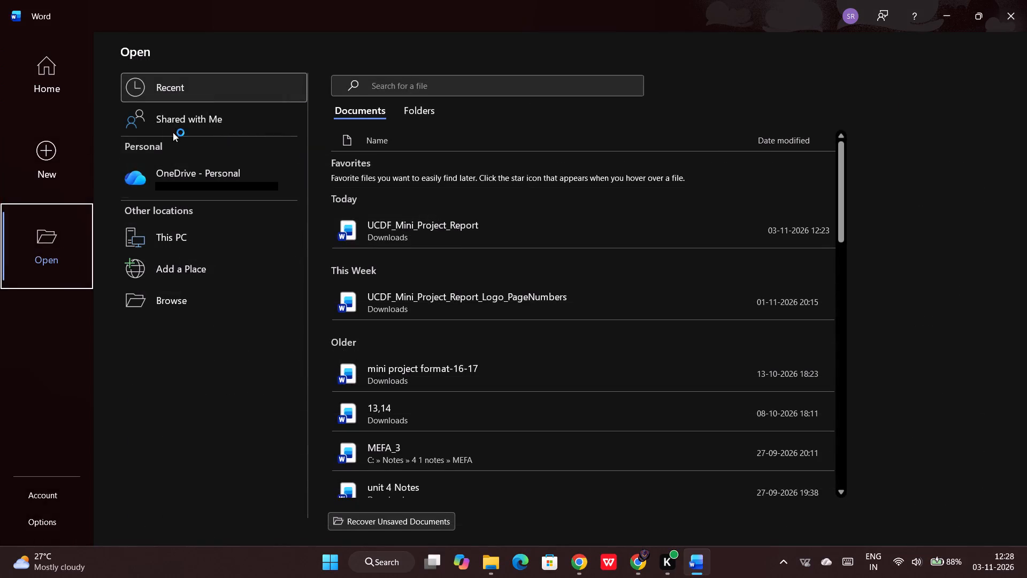
{"action": "left_click", "coordinate": [183, 314]}
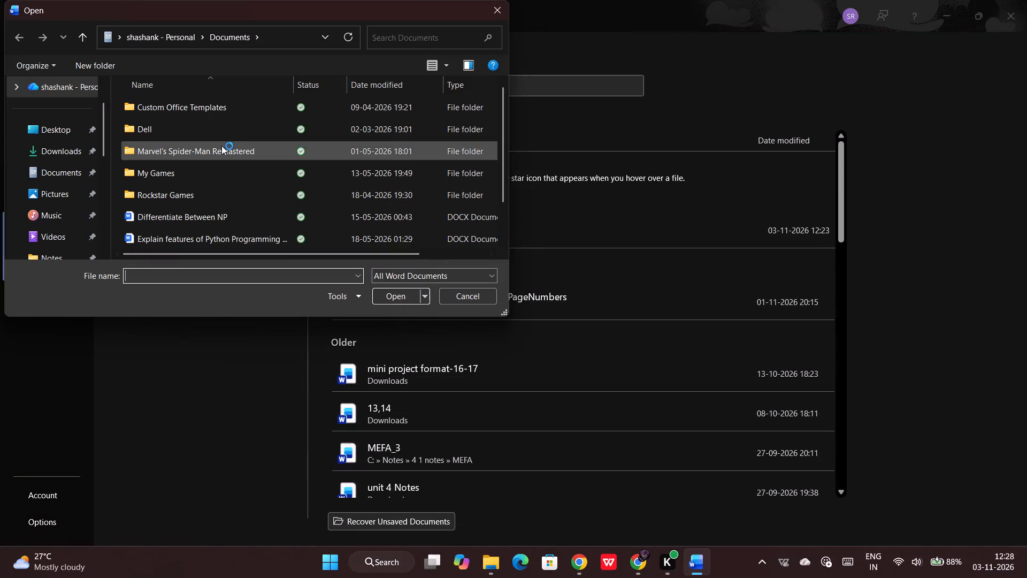
{"action": "left_click", "coordinate": [62, 149]}
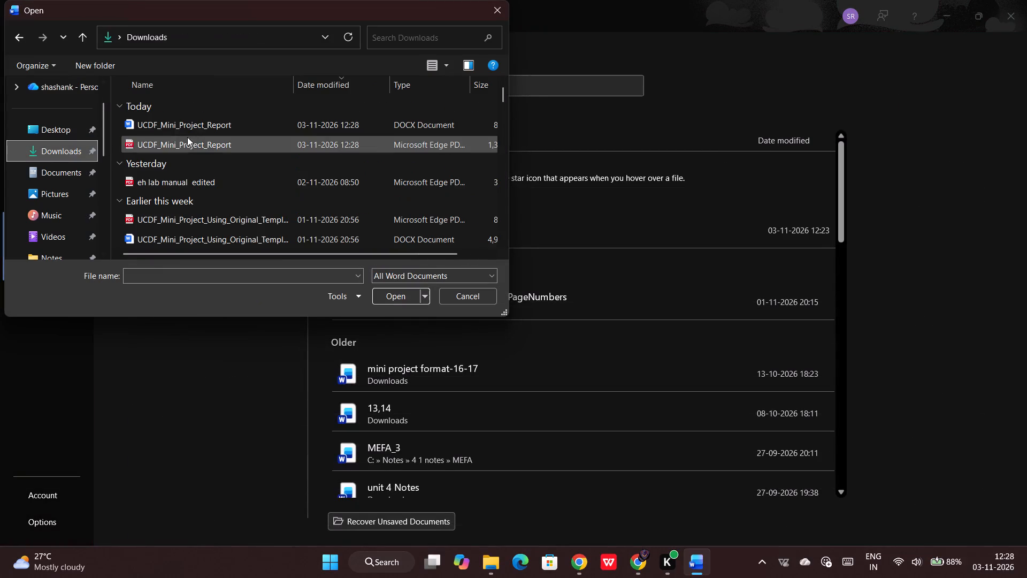
{"action": "left_click", "coordinate": [182, 123]}
{"action": "key", "text": "Return"}
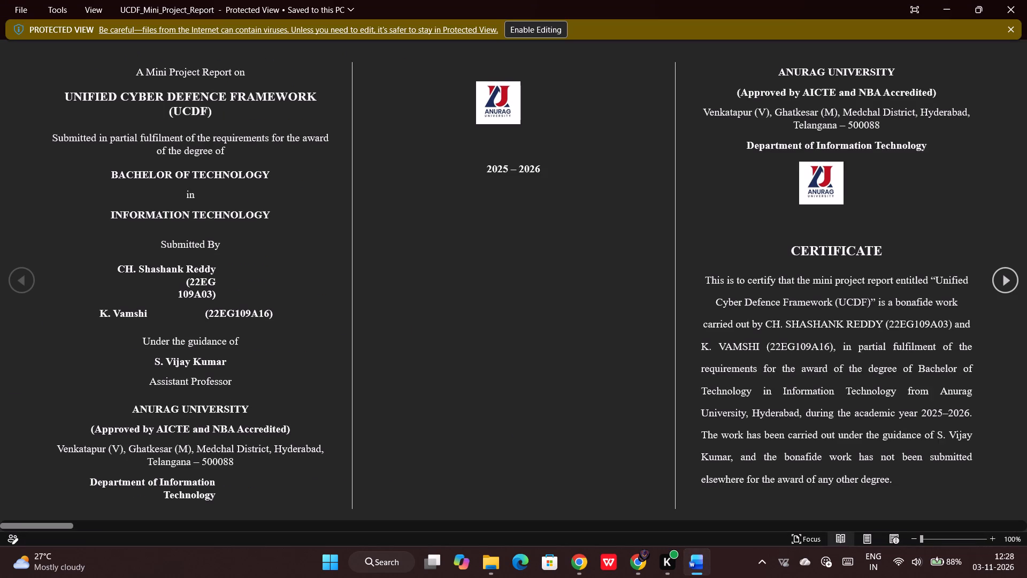
{"action": "left_click", "coordinate": [537, 34]}
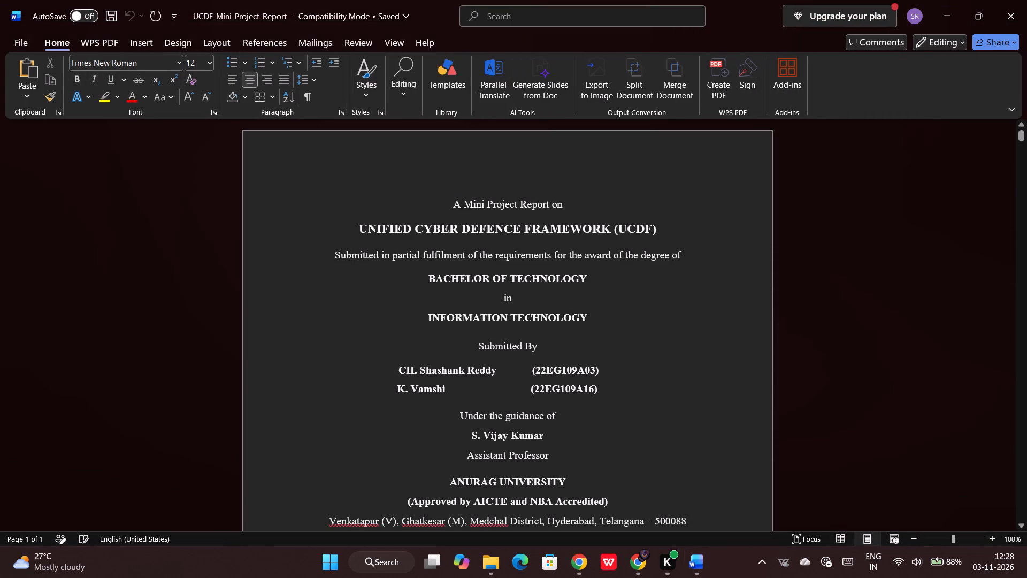
Justify the cover line "A Mini Project Report on" and pad it with leading spaces until it sits roughly centred above the title.
{"action": "left_click", "coordinate": [283, 75]}
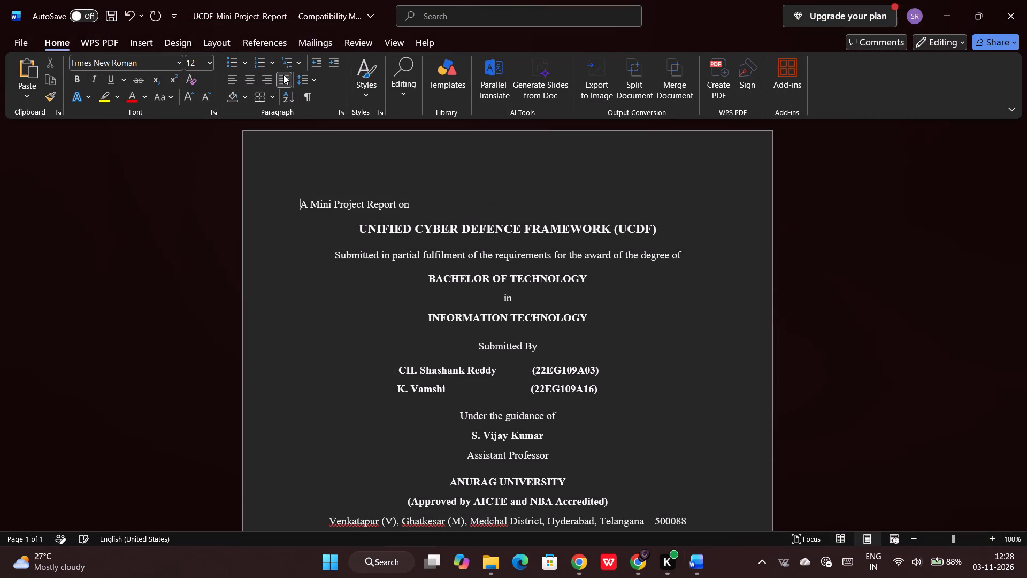
{"action": "key", "text": "space"}
{"action": "key", "text": "space"}
{"action": "key", "text": "space"}
{"action": "key", "text": "space"}
{"action": "key", "text": "space"}
{"action": "key", "text": "space"}
{"action": "key", "text": "space"}
{"action": "key", "text": "space"}
{"action": "key", "text": "space"}
{"action": "key", "text": "space"}
{"action": "key", "text": "space"}
{"action": "key", "text": "space"}
{"action": "key", "text": "space"}
{"action": "key", "text": "space"}
{"action": "key", "text": "space"}
{"action": "key", "text": "space"}
{"action": "key", "text": "space"}
{"action": "key", "text": "space"}
{"action": "key", "text": "space"}
{"action": "key", "text": "space"}
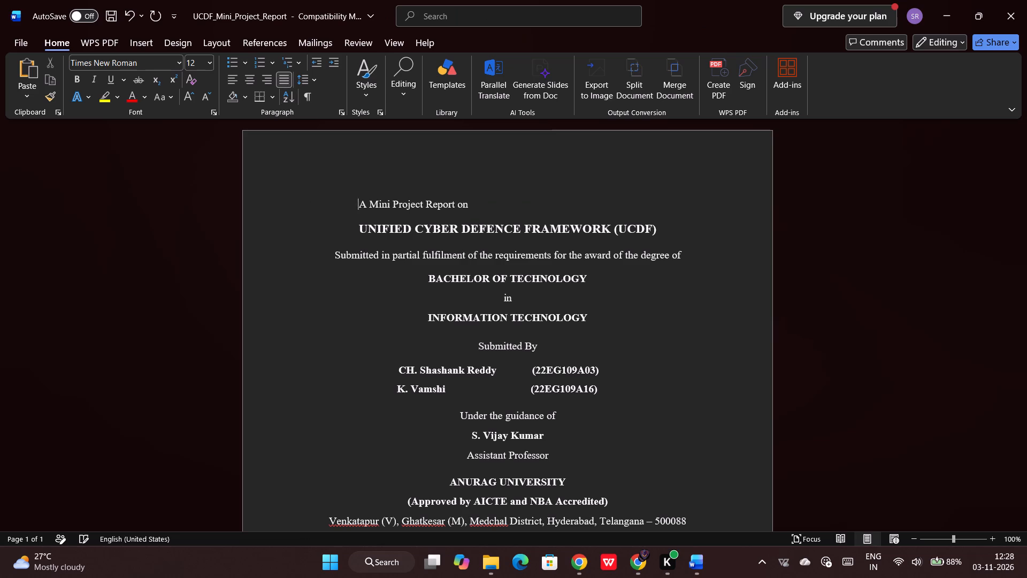
{"action": "key", "text": "space"}
{"action": "key", "text": "space"}
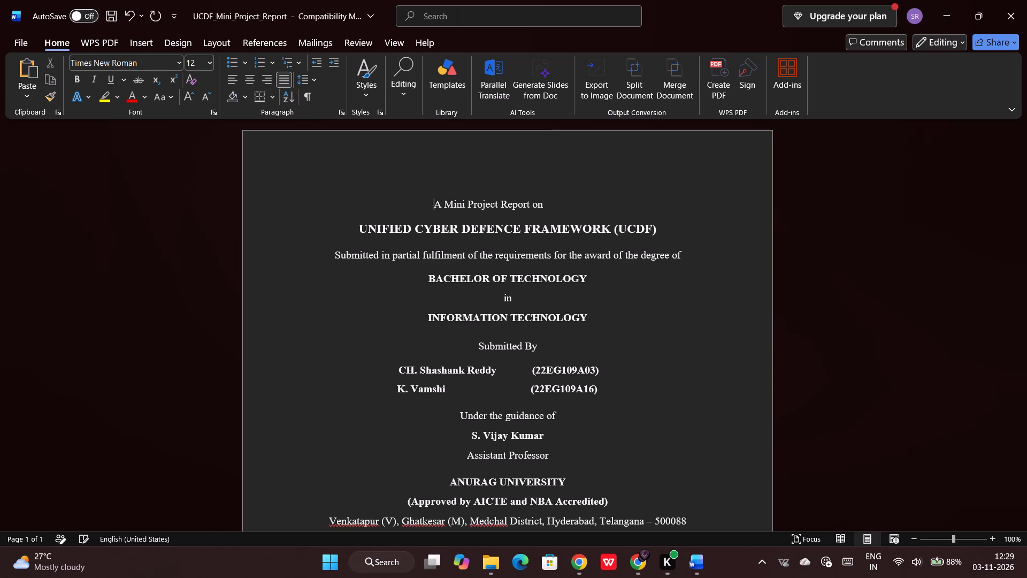
{"action": "key", "text": "space"}
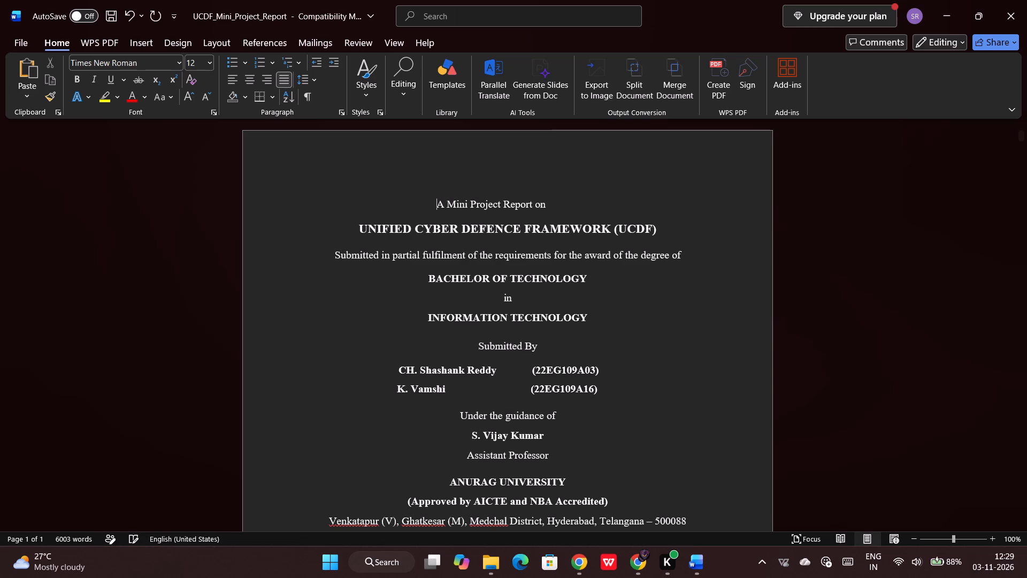
Review the report's front matter from the cover and declaration through the contents to the list of abbreviations.
{"action": "scroll", "coordinate": [417, 384], "scroll_direction": "down", "scroll_amount": 1}
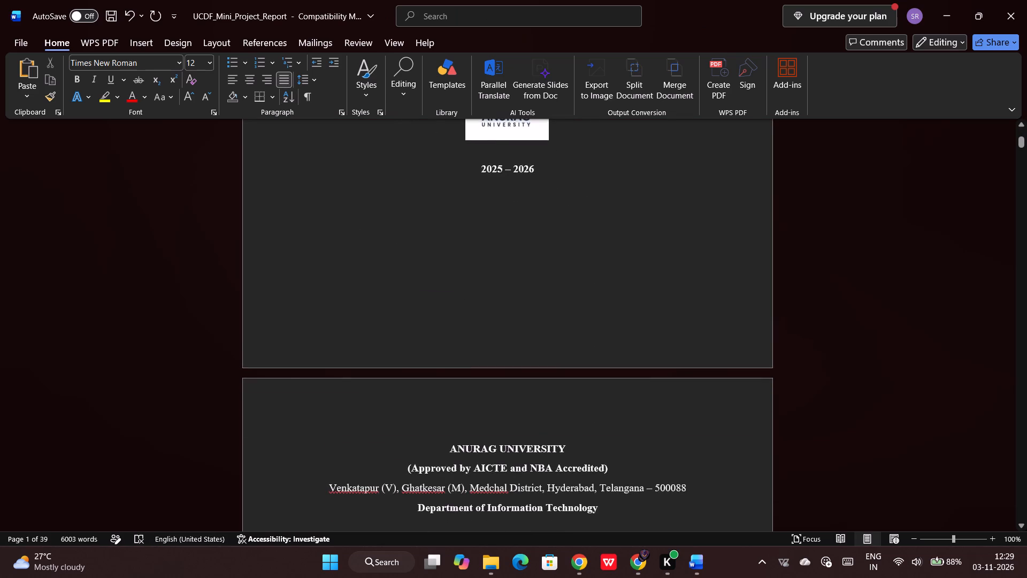
{"action": "scroll", "coordinate": [417, 384], "scroll_direction": "down", "scroll_amount": 7}
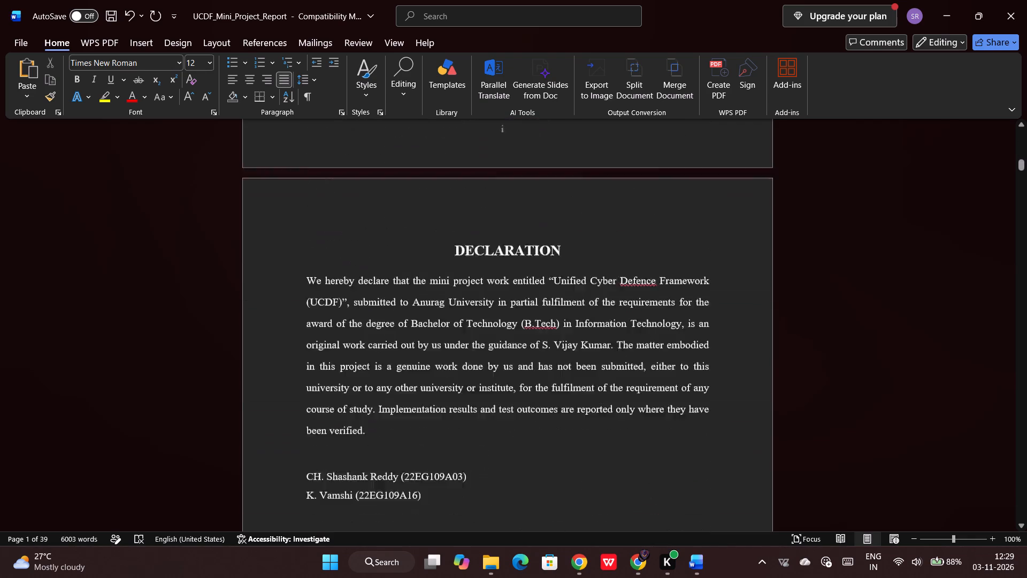
{"action": "scroll", "coordinate": [417, 384], "scroll_direction": "down", "scroll_amount": 7}
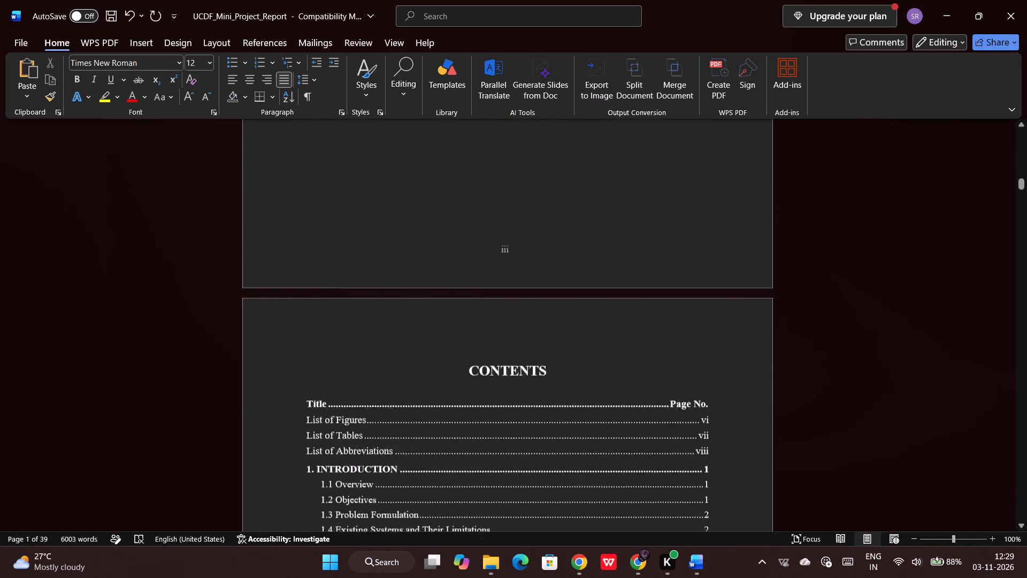
{"action": "scroll", "coordinate": [417, 384], "scroll_direction": "down", "scroll_amount": 4}
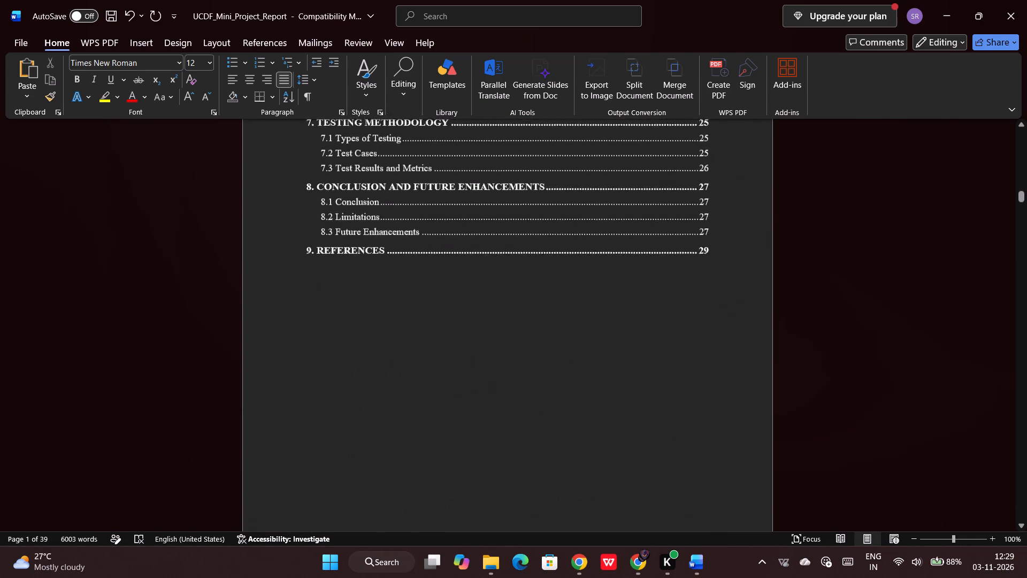
{"action": "scroll", "coordinate": [417, 384], "scroll_direction": "down", "scroll_amount": 7}
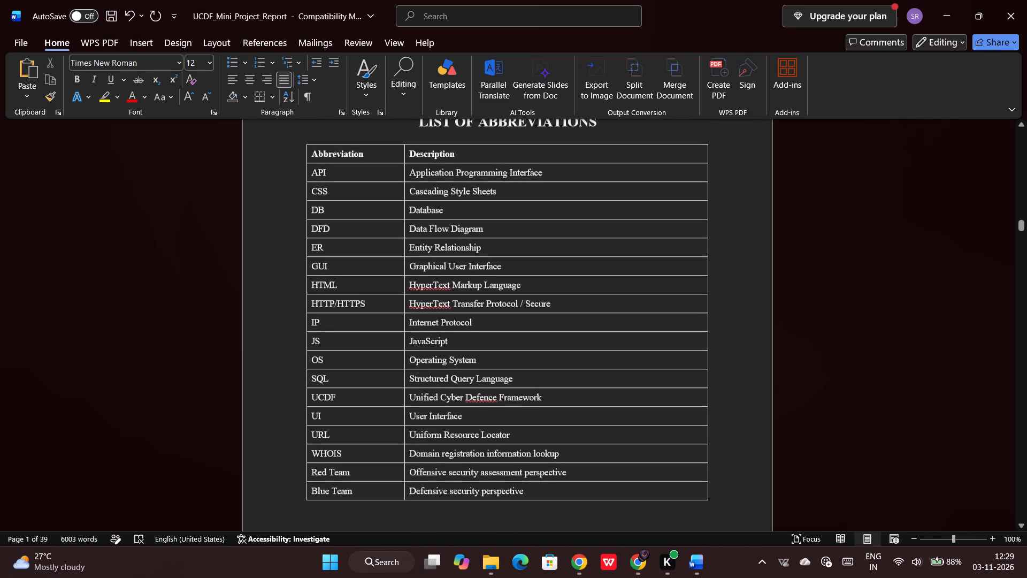
Review chapter 1 and the opening of chapter 2, up to section 2.3 Functional Requirements.
{"action": "scroll", "coordinate": [417, 384], "scroll_direction": "down", "scroll_amount": 4}
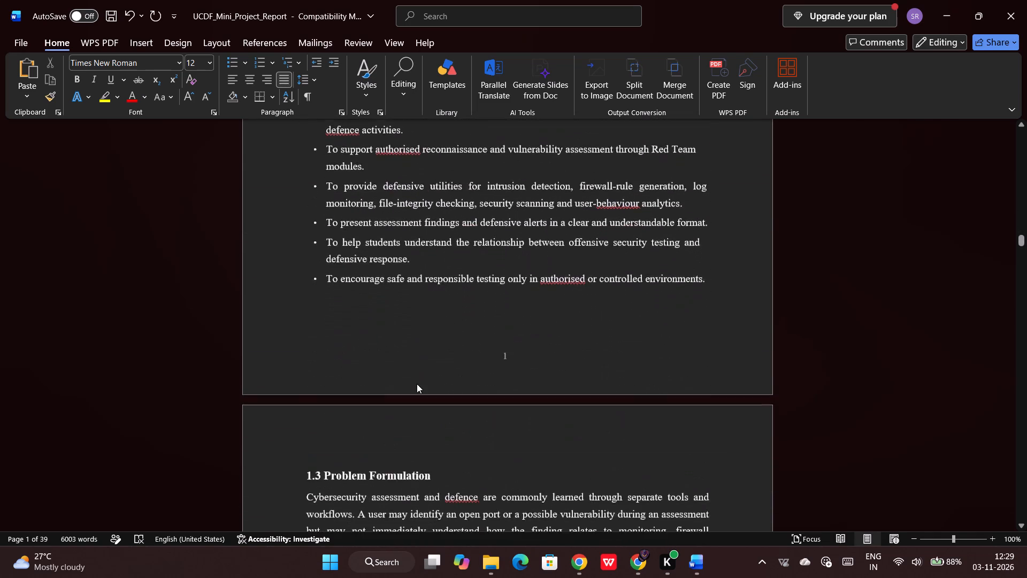
{"action": "scroll", "coordinate": [417, 384], "scroll_direction": "down", "scroll_amount": 4}
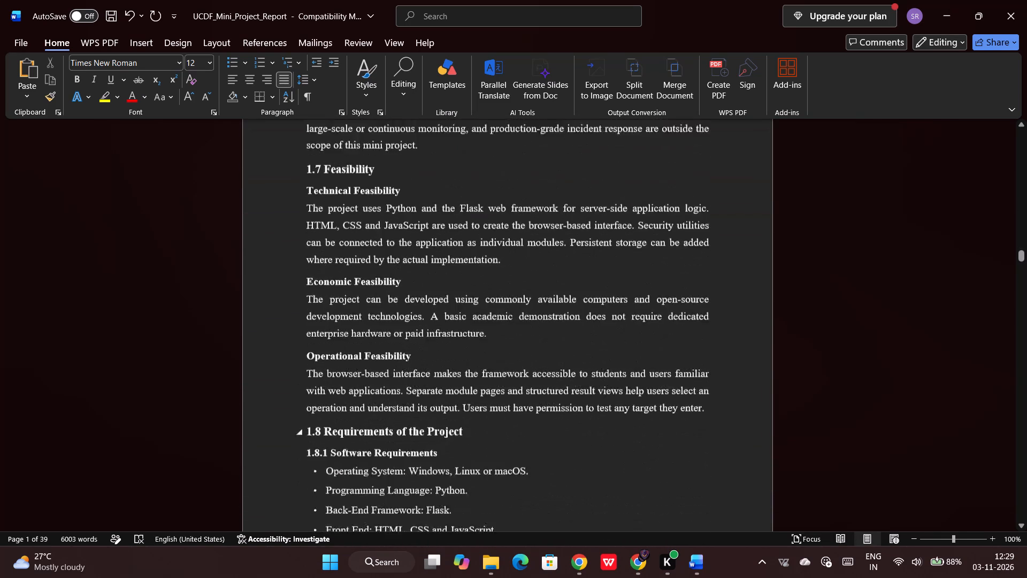
{"action": "scroll", "coordinate": [417, 384], "scroll_direction": "down", "scroll_amount": 2}
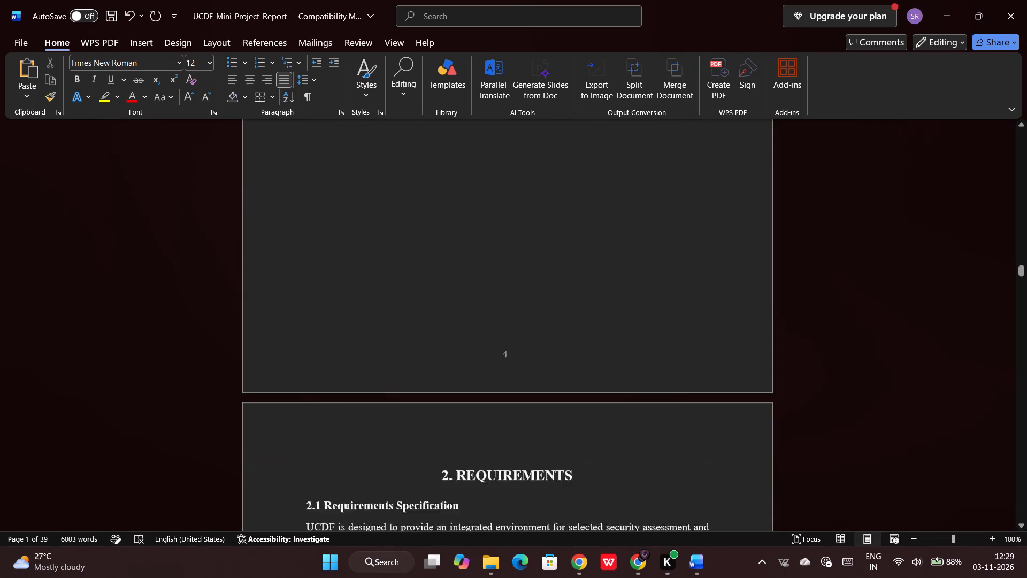
{"action": "scroll", "coordinate": [417, 384], "scroll_direction": "down", "scroll_amount": 3}
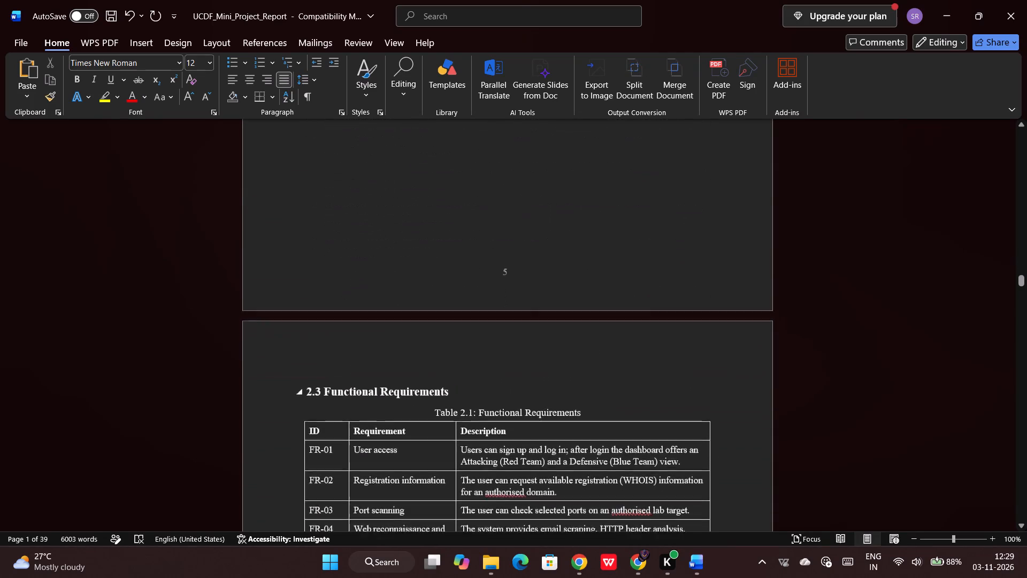
Review the functional requirements table and the architecture, activity, entity relationship and sequence diagram sections in chapters 3 and 4.
{"action": "scroll", "coordinate": [417, 384], "scroll_direction": "down", "scroll_amount": 4}
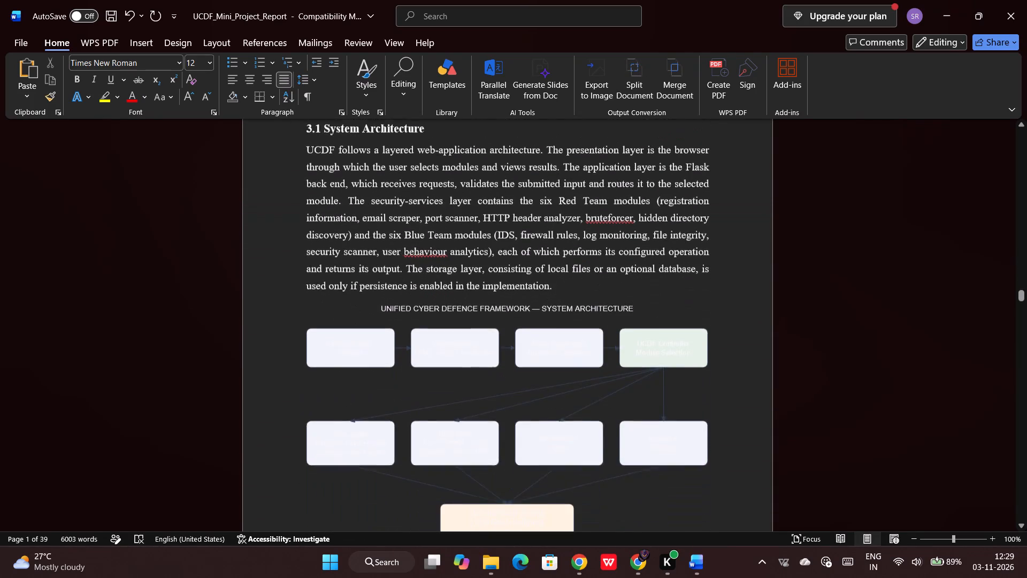
{"action": "scroll", "coordinate": [417, 384], "scroll_direction": "down", "scroll_amount": 5}
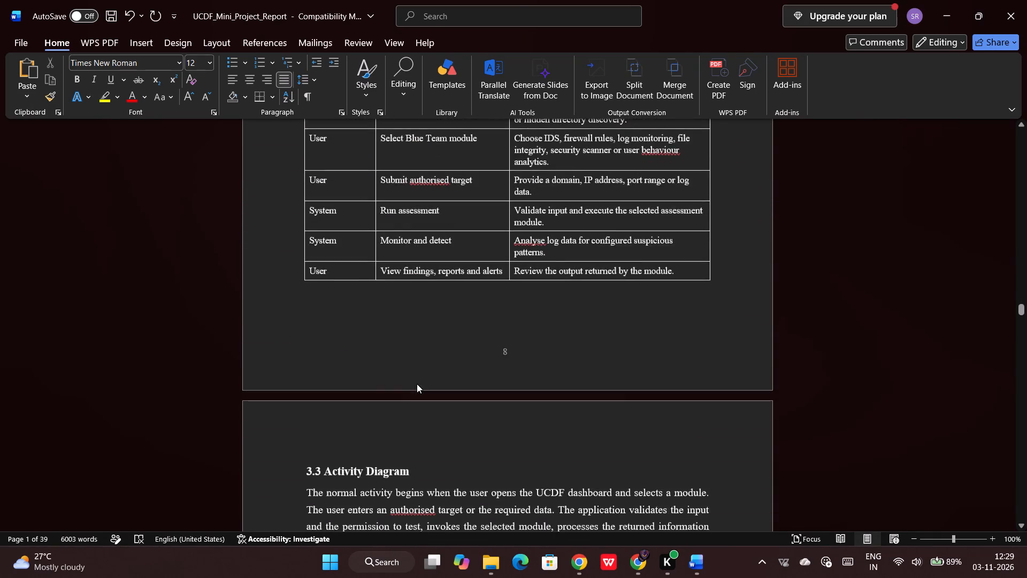
{"action": "scroll", "coordinate": [417, 384], "scroll_direction": "down", "scroll_amount": 4}
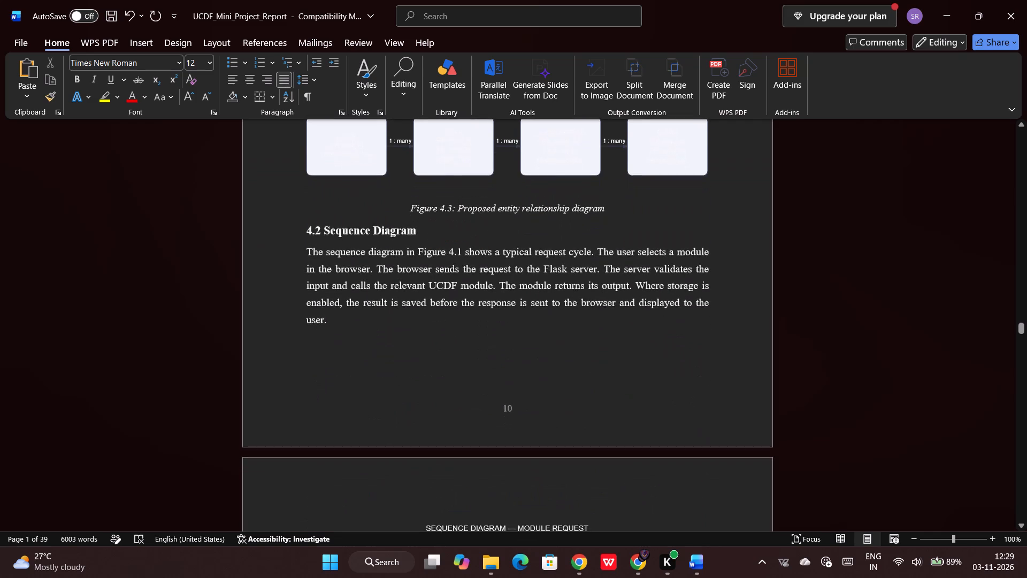
{"action": "scroll", "coordinate": [417, 384], "scroll_direction": "down", "scroll_amount": 4}
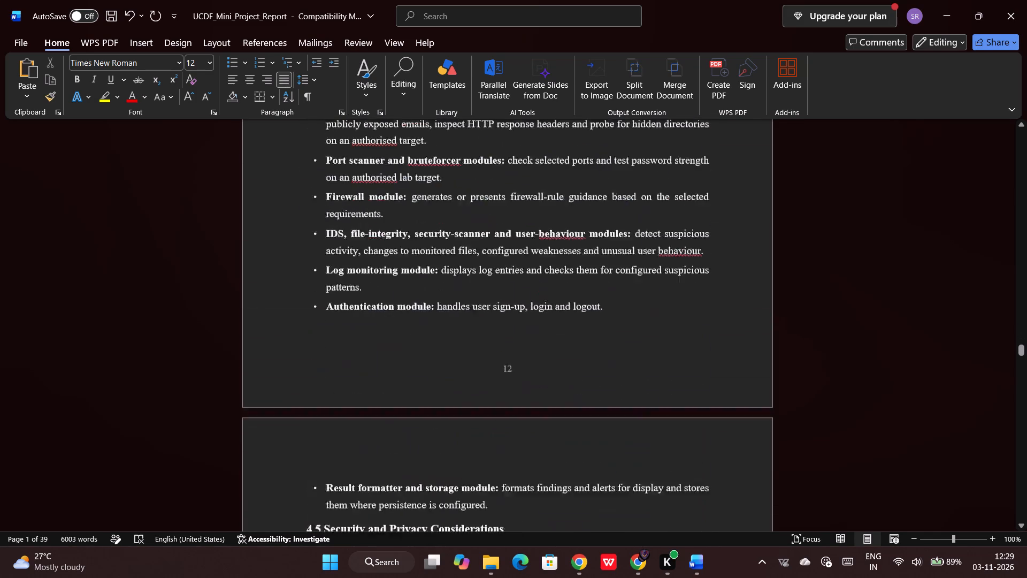
Review the end of chapter 4 and chapter 5, including the application workflow and sample processing logic.
{"action": "scroll", "coordinate": [417, 384], "scroll_direction": "down", "scroll_amount": 4}
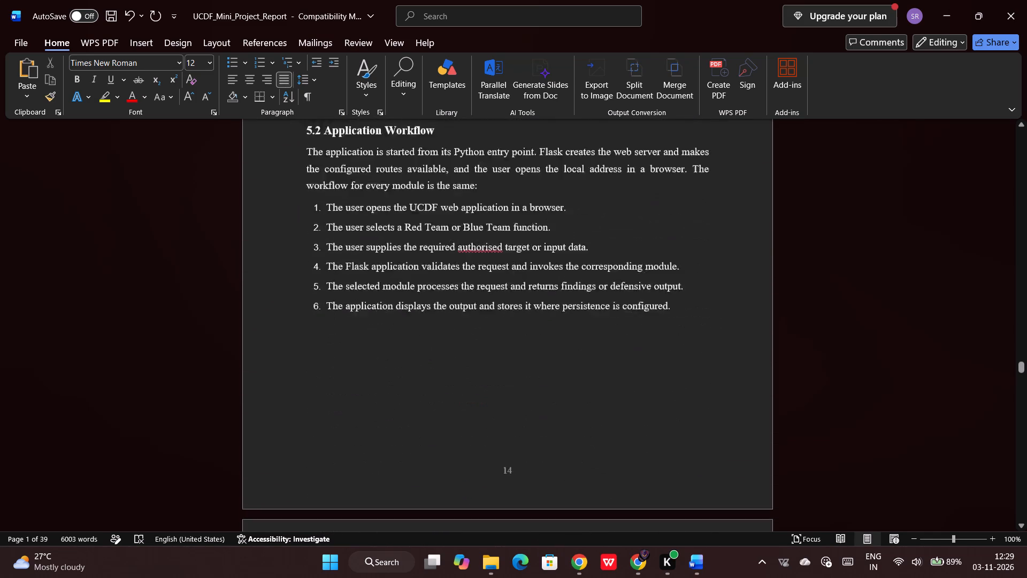
{"action": "scroll", "coordinate": [417, 384], "scroll_direction": "down", "scroll_amount": 4}
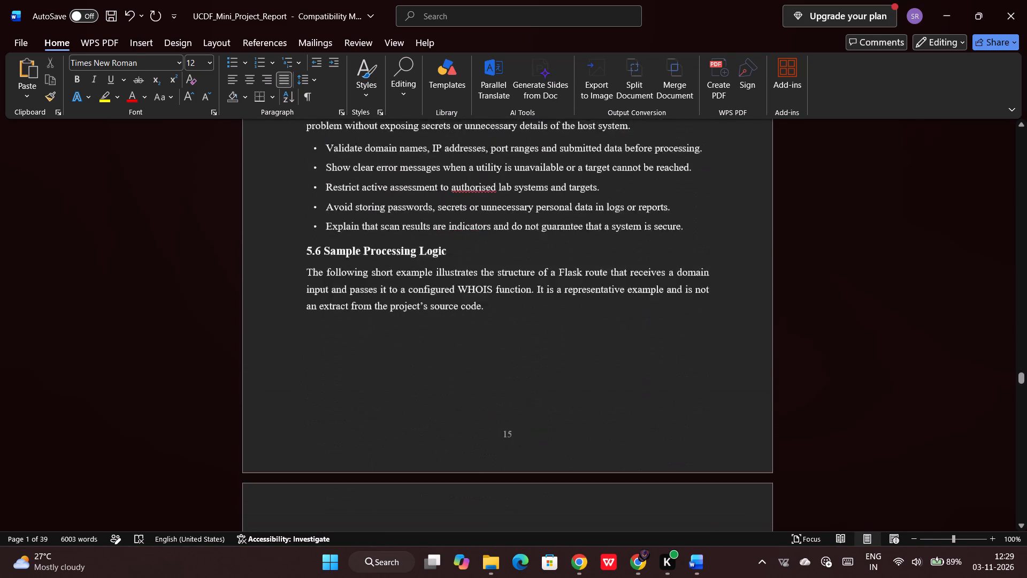
{"action": "scroll", "coordinate": [417, 384], "scroll_direction": "down", "scroll_amount": 4}
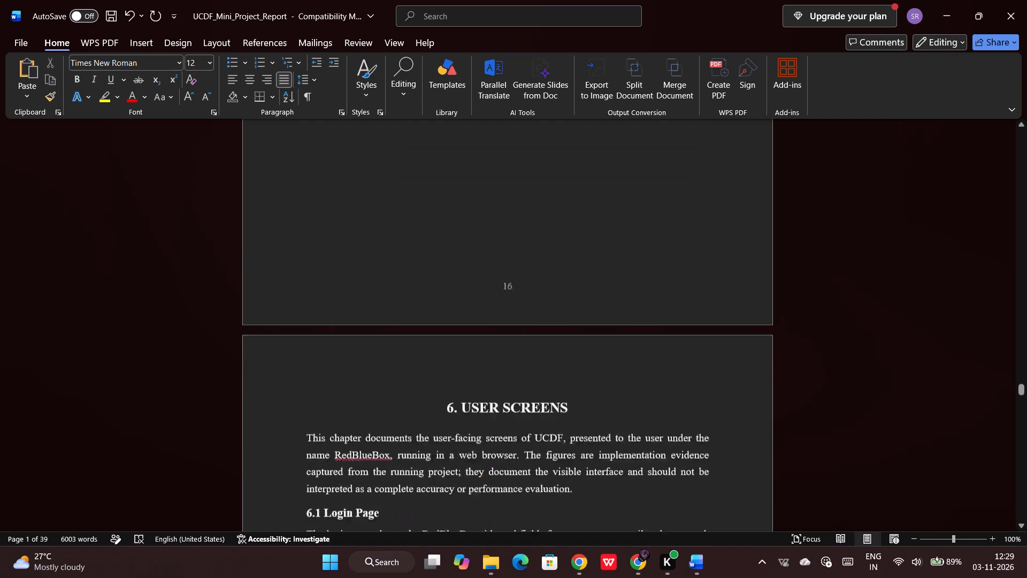
Examine the chapter 6 user screens from the login page to heading 6.4.1 Get Registration Information (WHOIS).
{"action": "scroll", "coordinate": [417, 384], "scroll_direction": "down", "scroll_amount": 2}
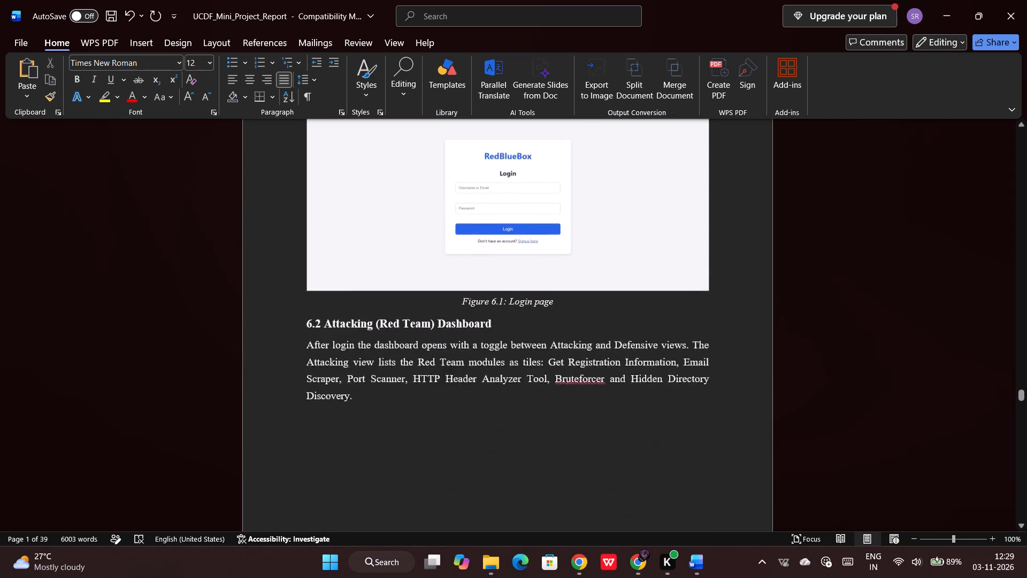
{"action": "scroll", "coordinate": [417, 384], "scroll_direction": "down", "scroll_amount": 3}
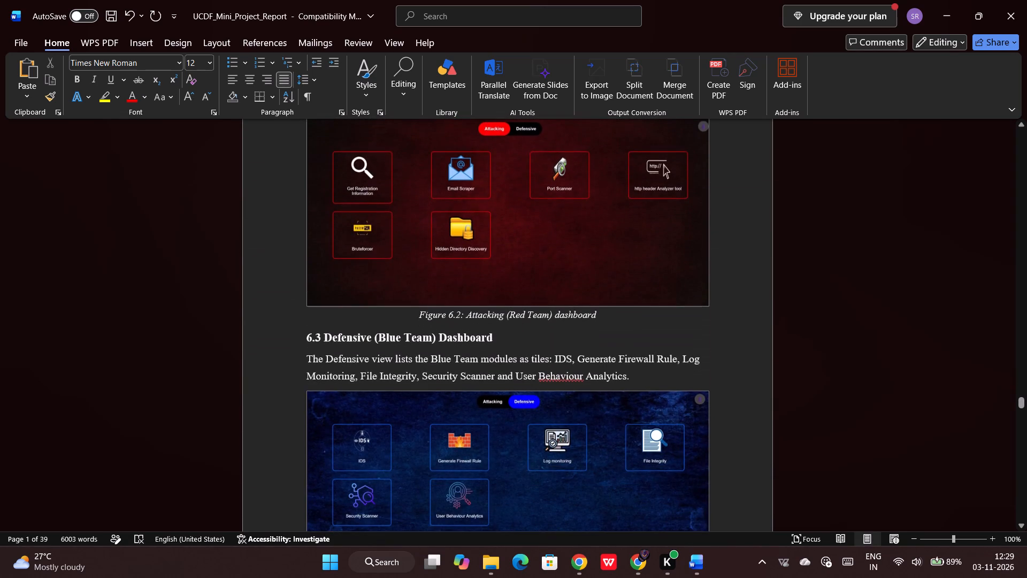
{"action": "scroll", "coordinate": [417, 384], "scroll_direction": "down", "scroll_amount": 3}
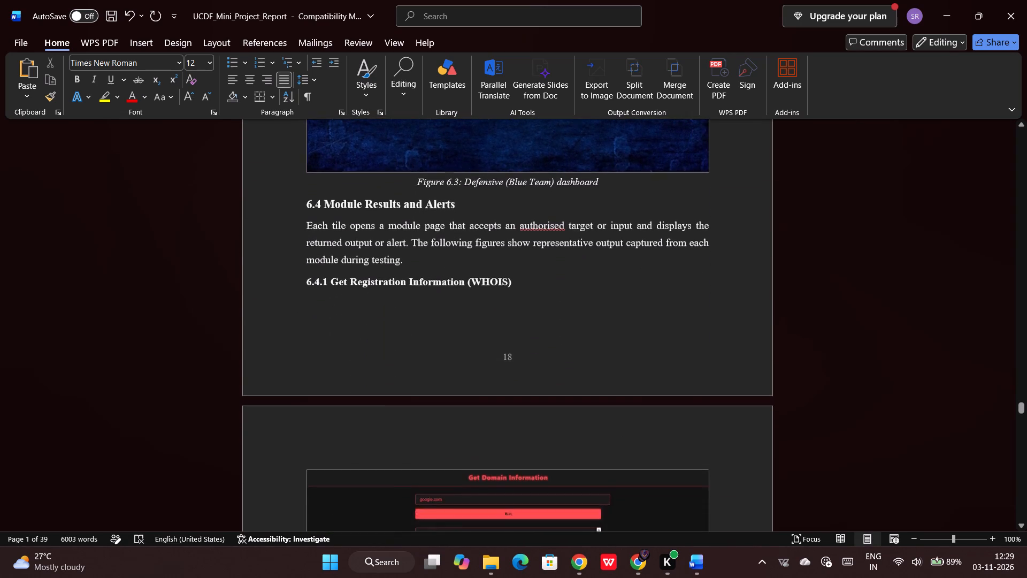
{"action": "scroll", "coordinate": [417, 384], "scroll_direction": "down", "scroll_amount": 1}
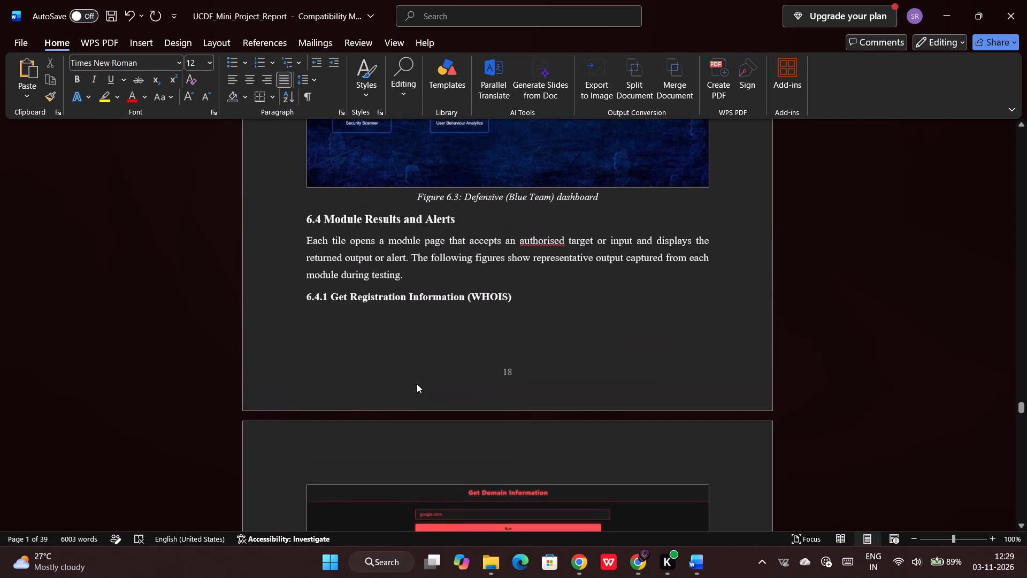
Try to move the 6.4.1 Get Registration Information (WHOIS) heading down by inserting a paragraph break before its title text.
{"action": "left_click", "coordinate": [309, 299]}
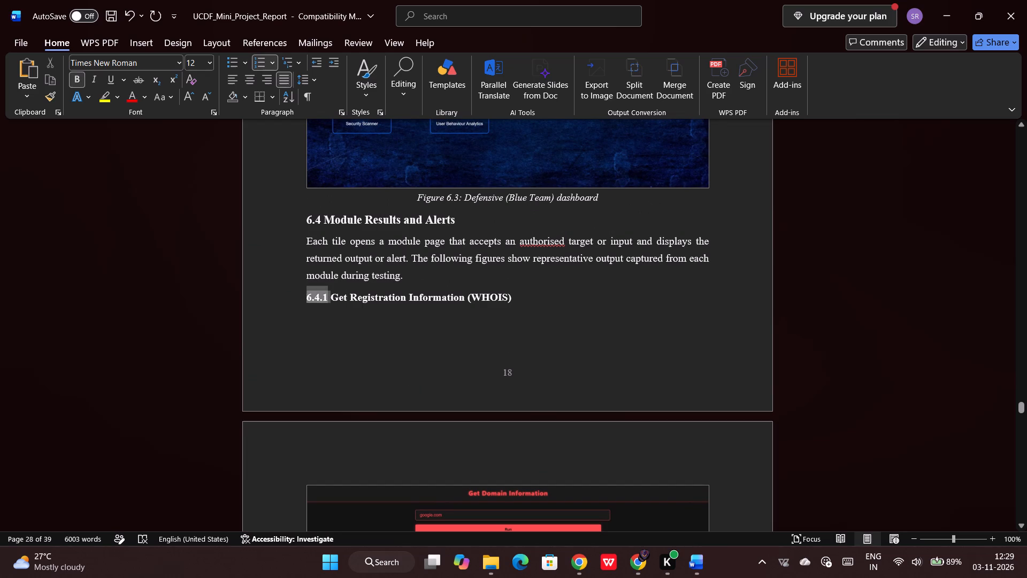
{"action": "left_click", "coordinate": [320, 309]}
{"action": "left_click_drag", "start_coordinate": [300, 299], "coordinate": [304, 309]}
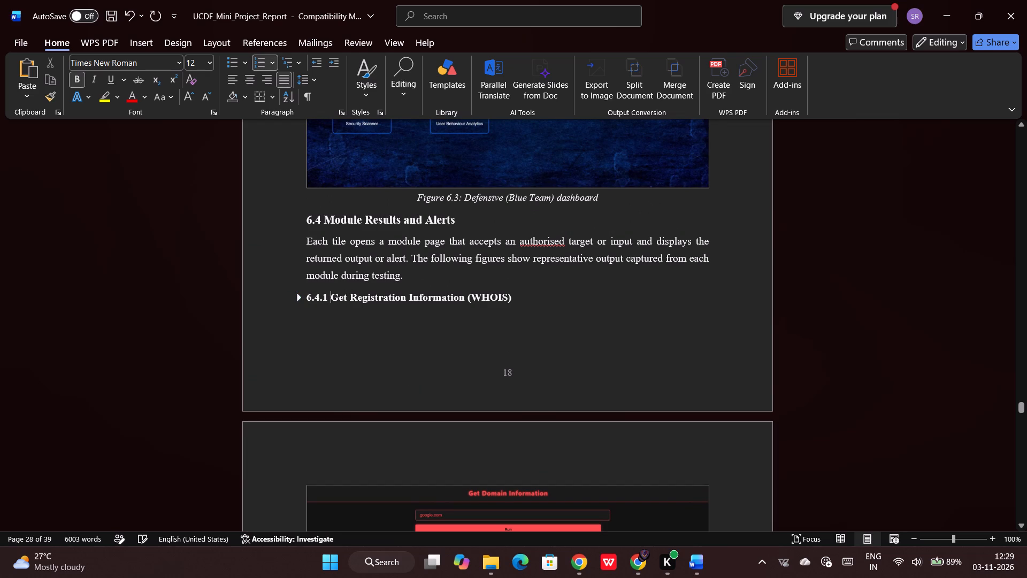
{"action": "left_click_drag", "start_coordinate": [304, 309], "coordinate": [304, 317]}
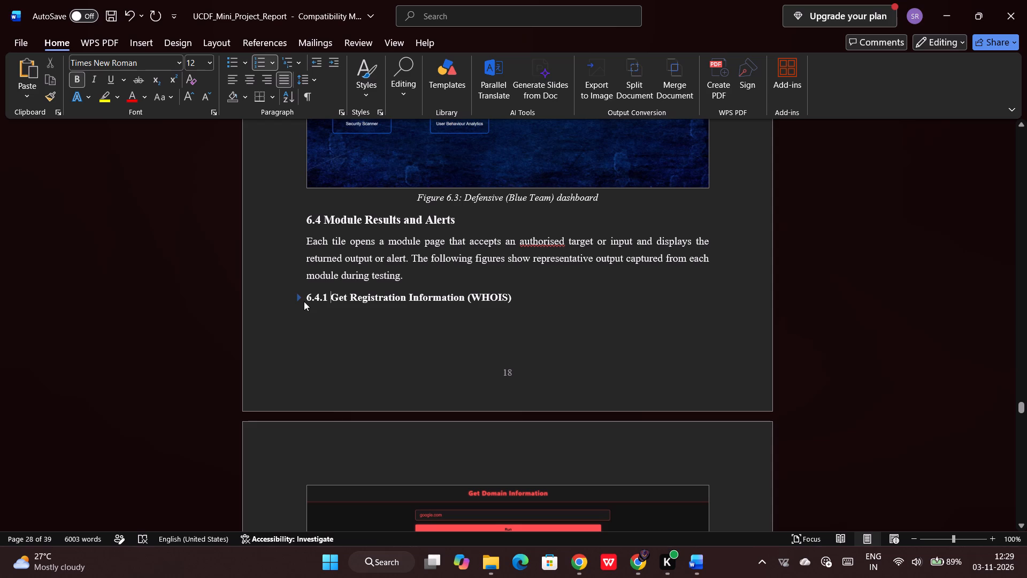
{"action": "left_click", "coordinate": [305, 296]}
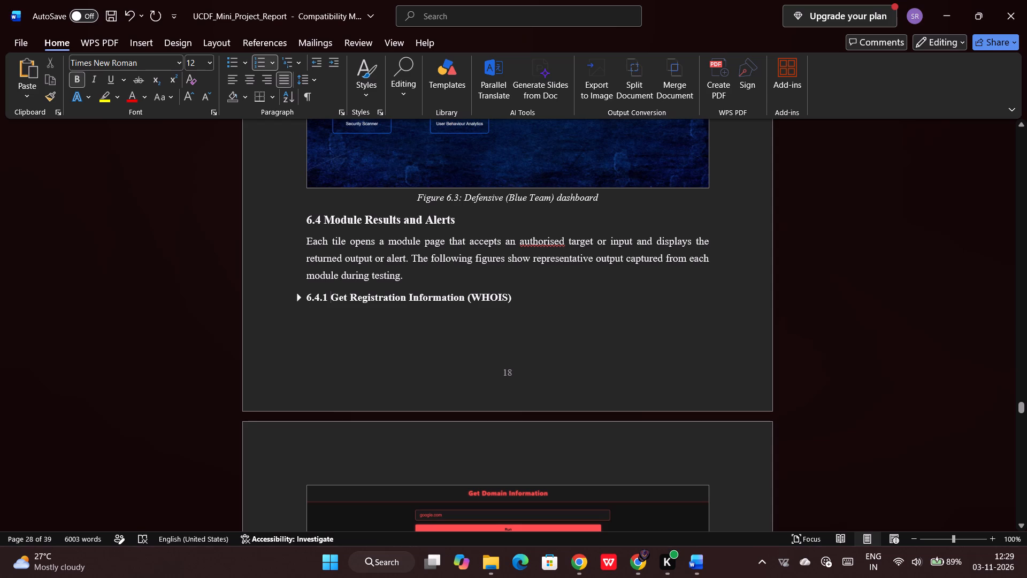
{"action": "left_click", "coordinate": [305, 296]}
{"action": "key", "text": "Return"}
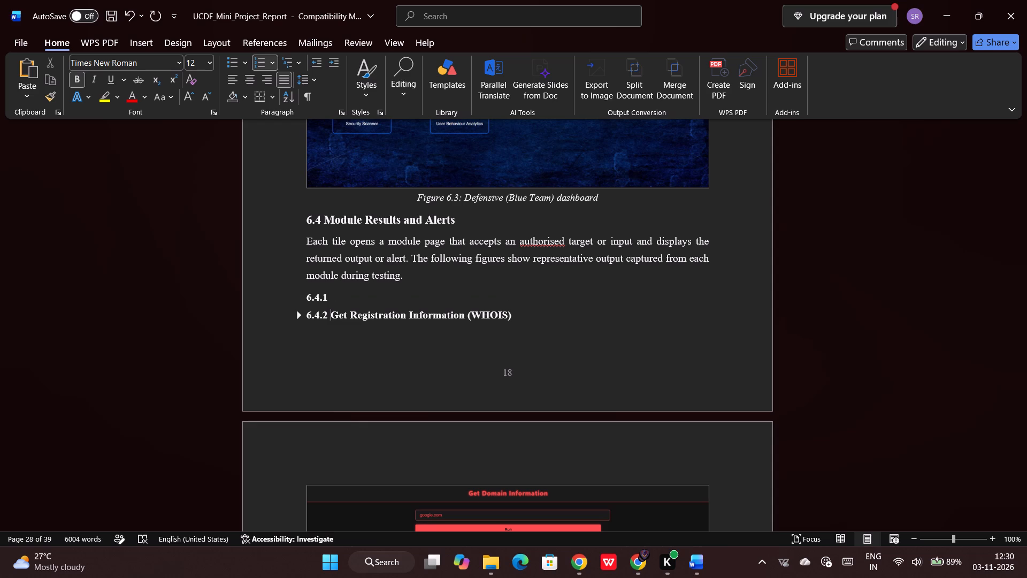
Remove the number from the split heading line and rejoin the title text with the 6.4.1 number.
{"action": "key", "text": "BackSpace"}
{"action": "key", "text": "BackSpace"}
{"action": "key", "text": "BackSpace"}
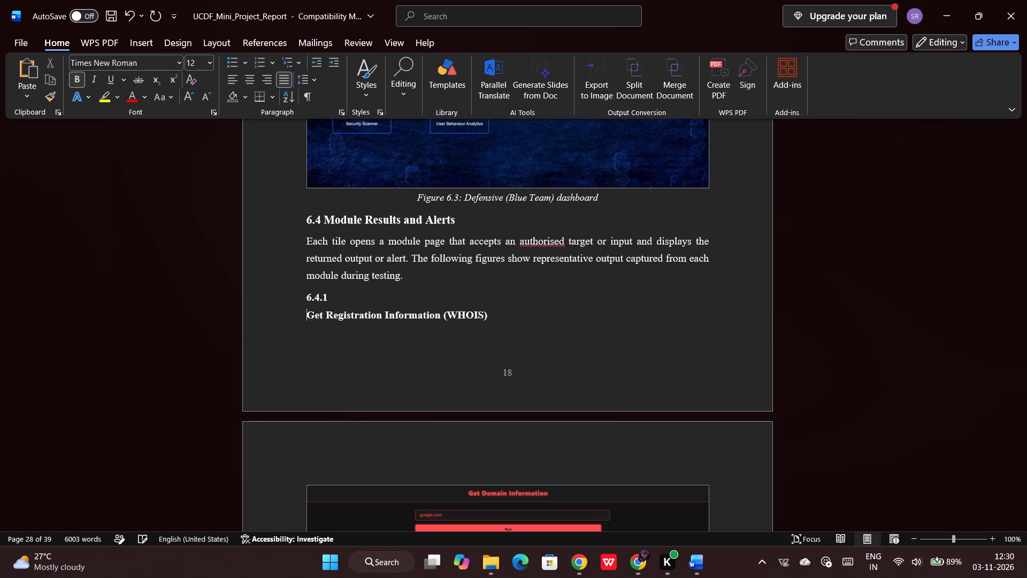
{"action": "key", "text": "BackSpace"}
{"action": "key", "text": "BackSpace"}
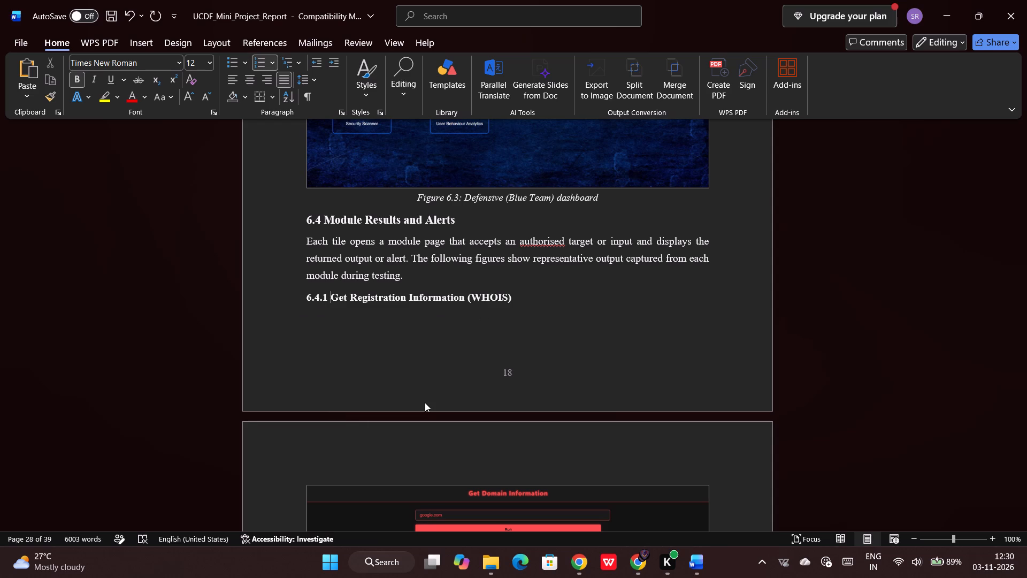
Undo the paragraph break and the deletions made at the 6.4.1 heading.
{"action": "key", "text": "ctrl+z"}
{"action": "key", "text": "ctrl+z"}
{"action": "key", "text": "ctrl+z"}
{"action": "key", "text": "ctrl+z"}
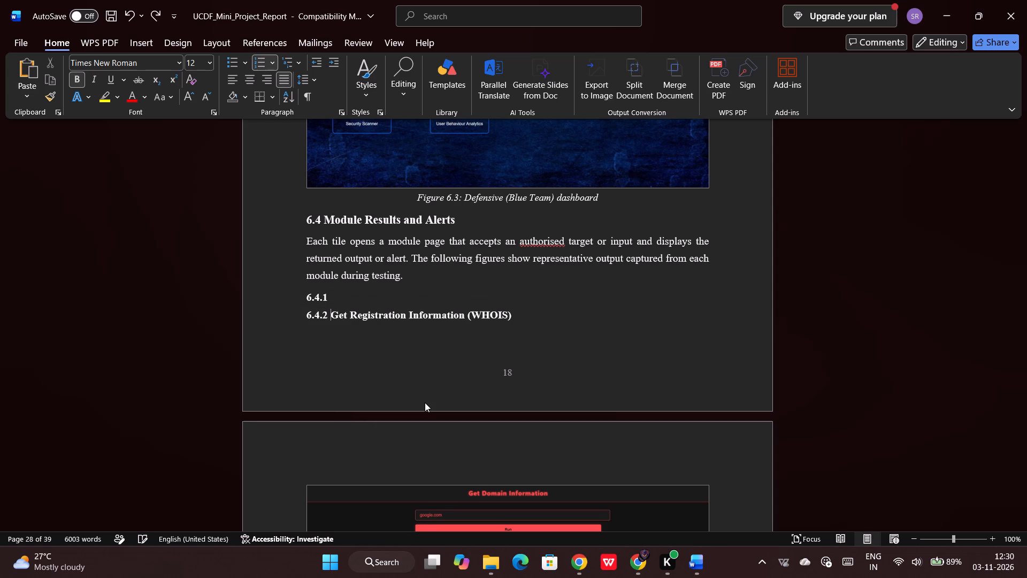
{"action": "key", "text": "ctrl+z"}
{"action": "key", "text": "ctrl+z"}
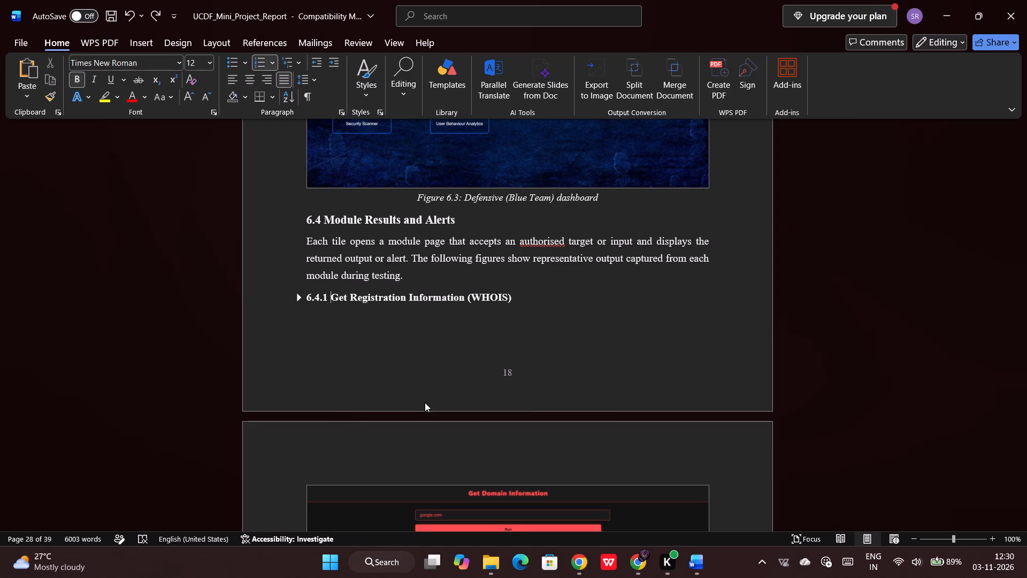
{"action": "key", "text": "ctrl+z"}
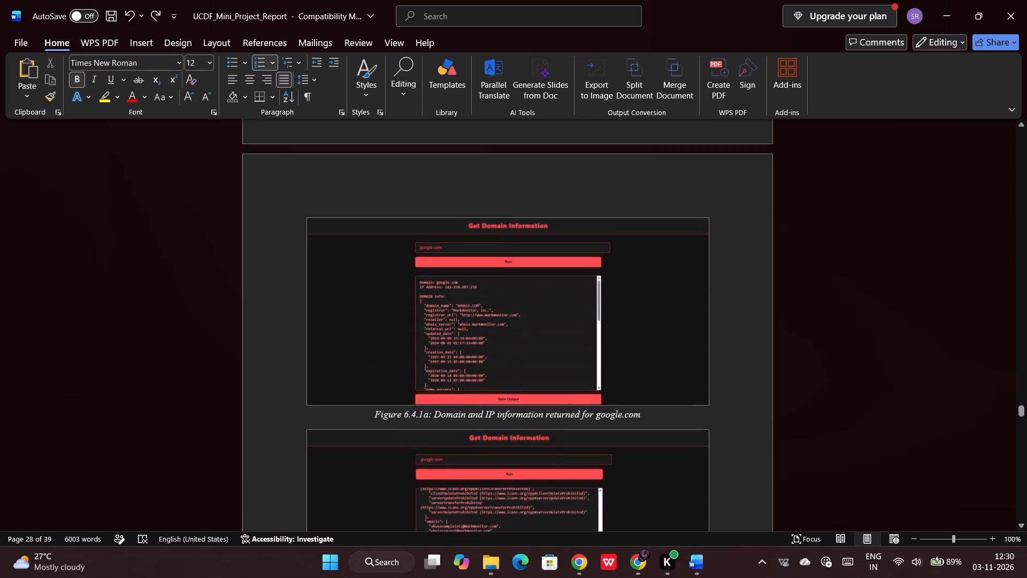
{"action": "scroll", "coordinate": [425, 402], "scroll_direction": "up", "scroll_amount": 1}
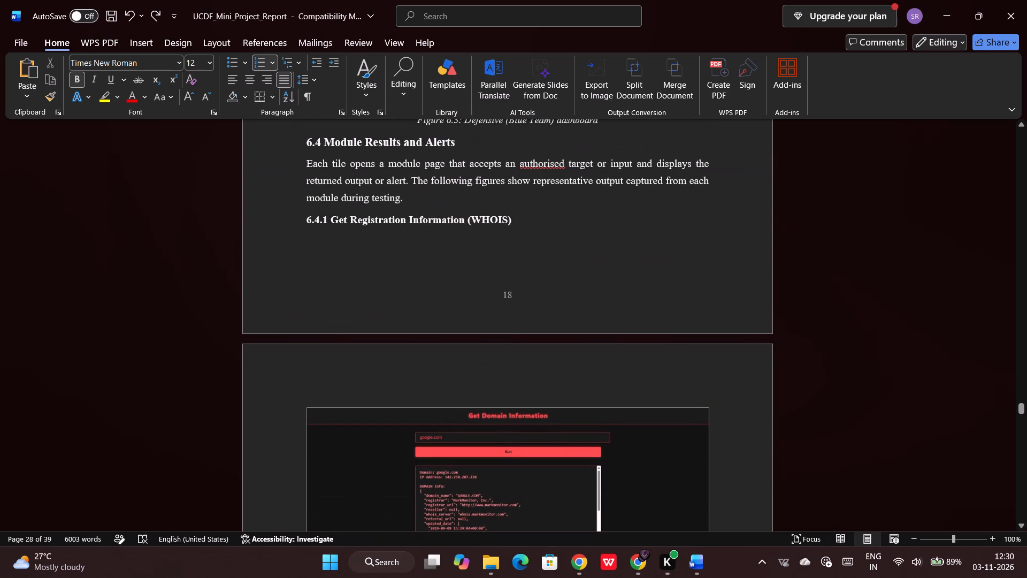
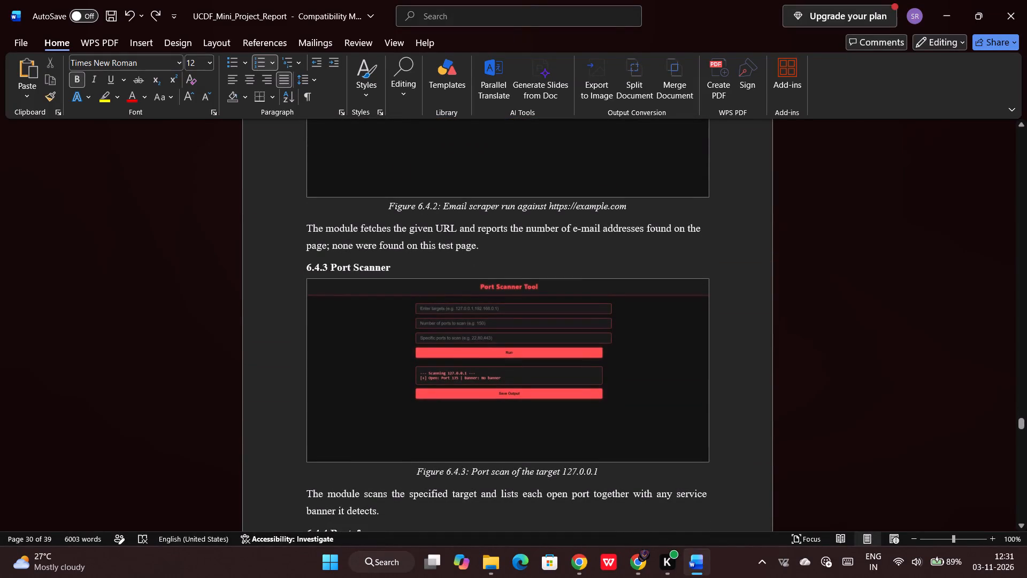
Examine the layout of the section 6.4 module results from the email scraper to user behaviour analytics.
{"action": "scroll", "coordinate": [692, 407], "scroll_direction": "down", "scroll_amount": 1}
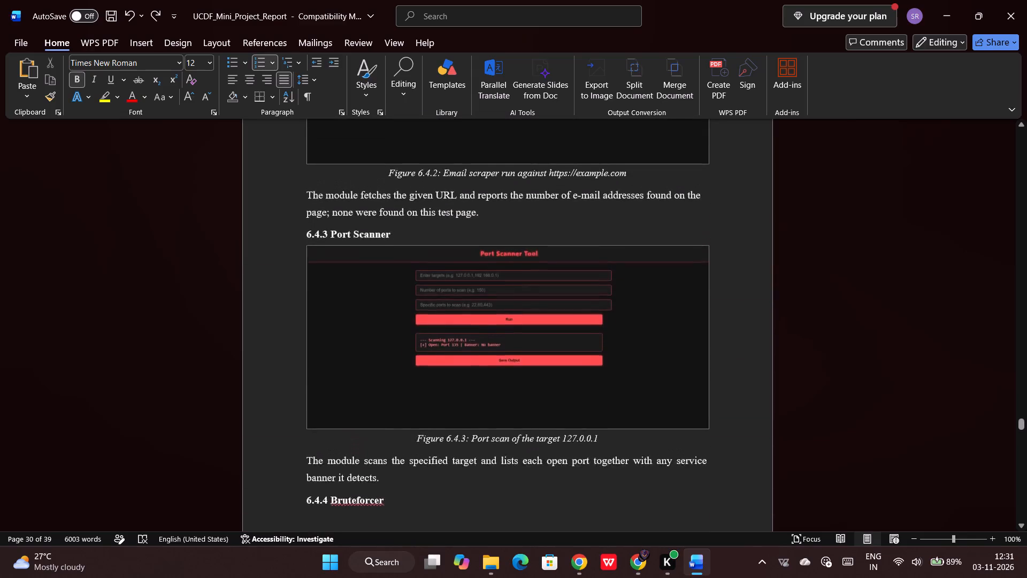
{"action": "scroll", "coordinate": [692, 407], "scroll_direction": "down", "scroll_amount": 1}
{"action": "scroll", "coordinate": [692, 407], "scroll_direction": "up", "scroll_amount": 1}
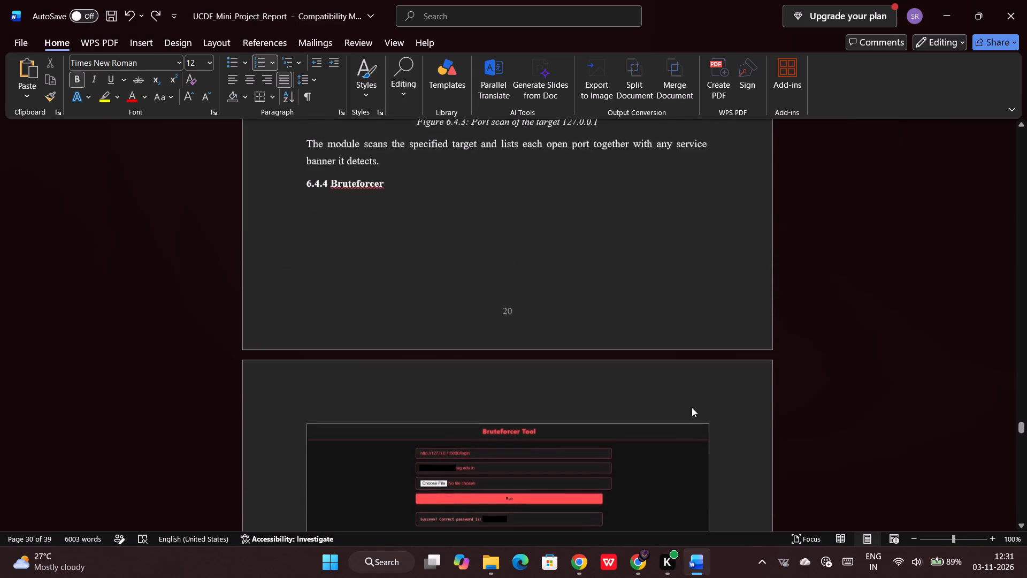
{"action": "scroll", "coordinate": [692, 407], "scroll_direction": "up", "scroll_amount": 1}
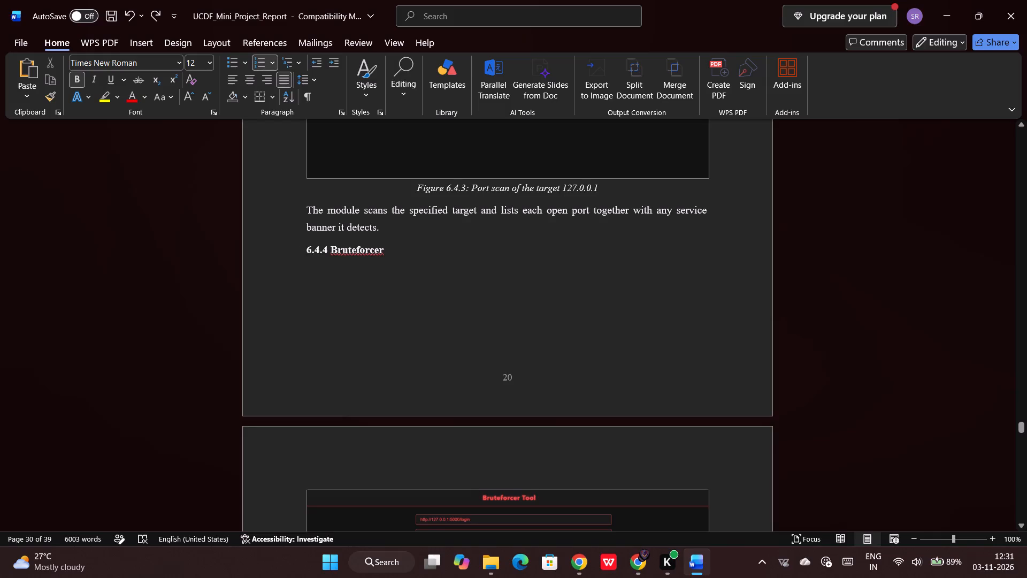
{"action": "scroll", "coordinate": [397, 254], "scroll_direction": "down", "scroll_amount": 1}
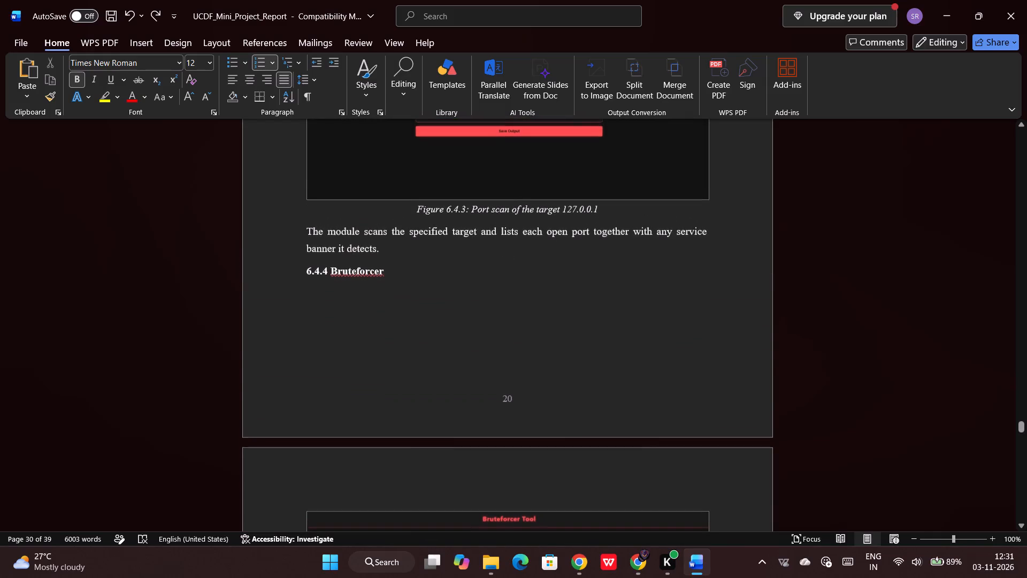
{"action": "scroll", "coordinate": [397, 254], "scroll_direction": "down", "scroll_amount": 2}
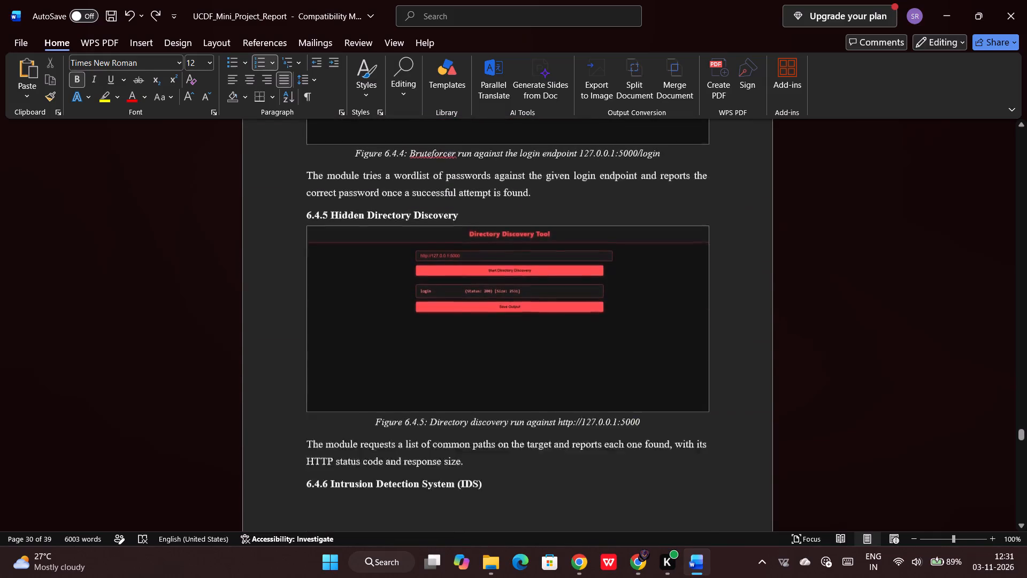
{"action": "scroll", "coordinate": [397, 254], "scroll_direction": "down", "scroll_amount": 3}
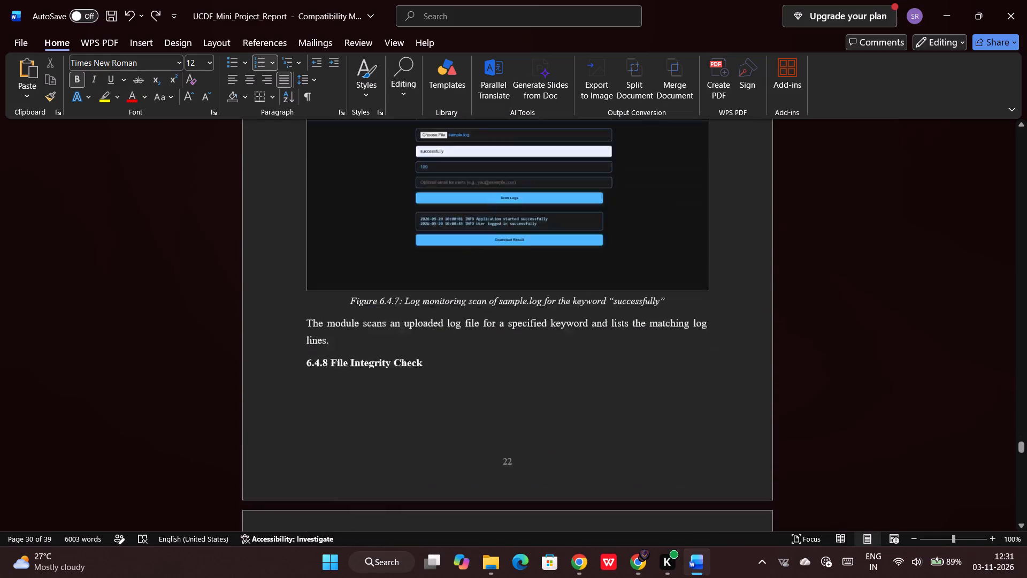
{"action": "scroll", "coordinate": [397, 254], "scroll_direction": "down", "scroll_amount": 4}
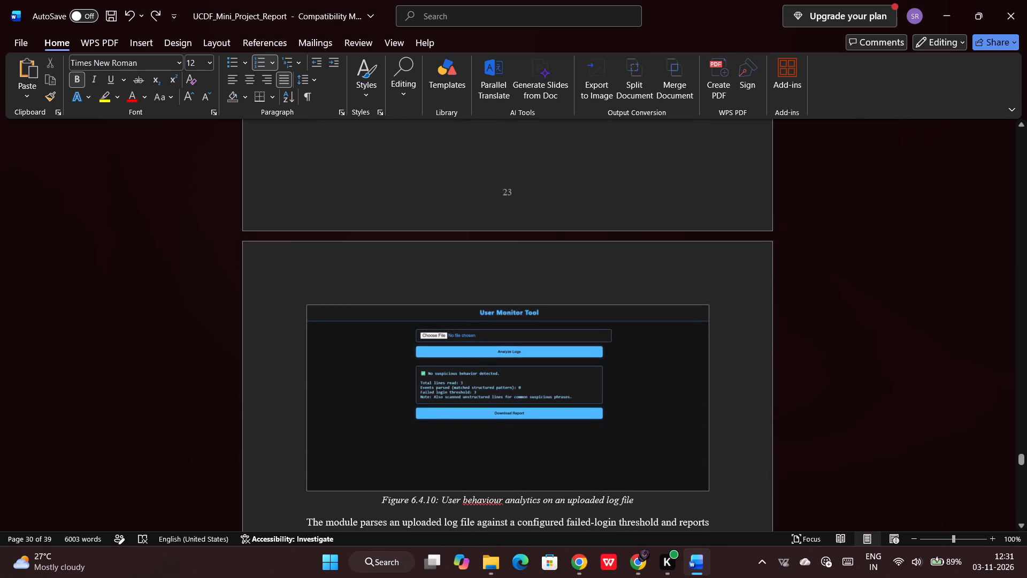
{"action": "scroll", "coordinate": [282, 341], "scroll_direction": "down", "scroll_amount": 2}
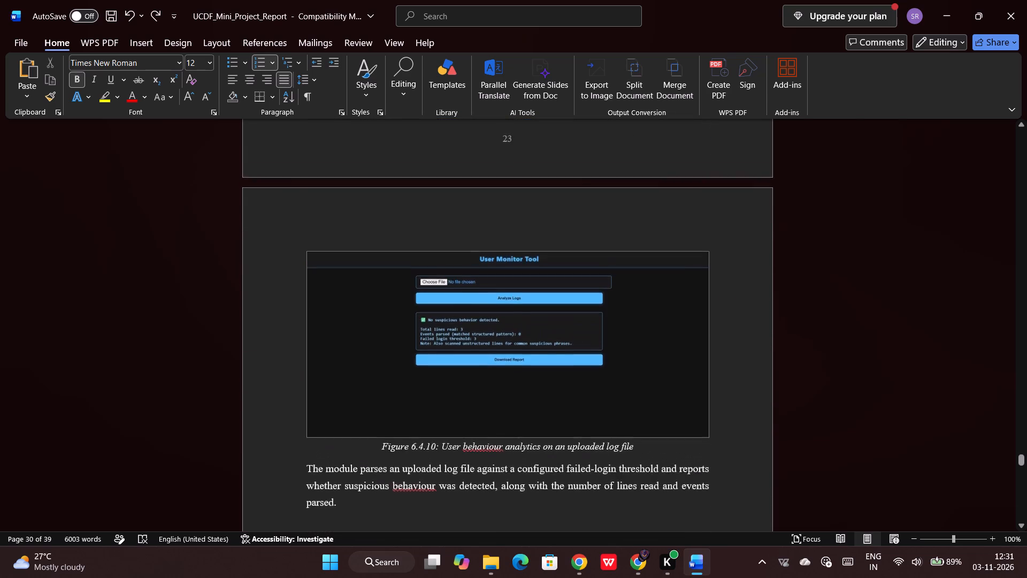
Examine the remaining pages from the functional test cases of chapter 7 through to the references in chapter 9.
{"action": "scroll", "coordinate": [282, 341], "scroll_direction": "down", "scroll_amount": 2}
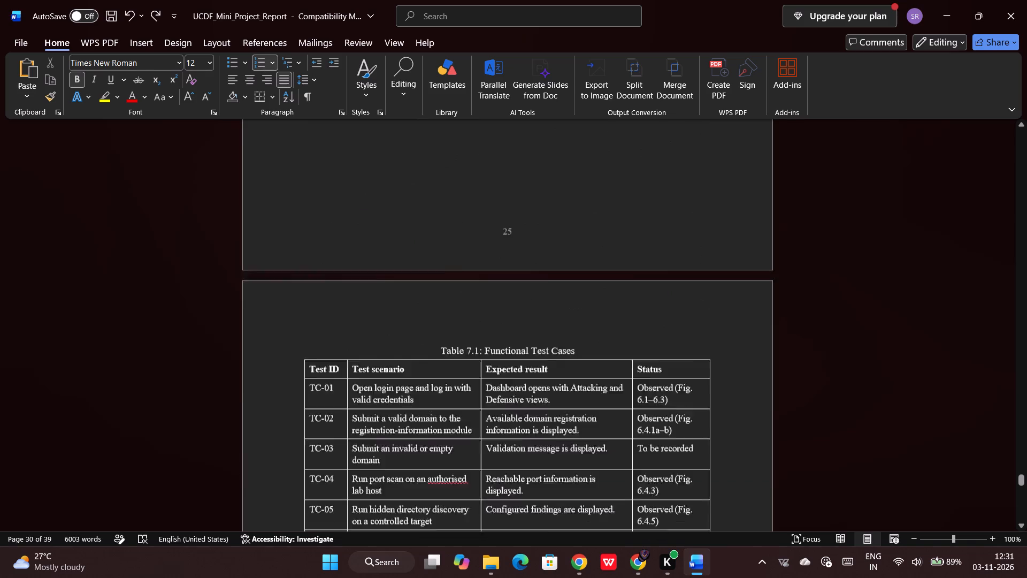
{"action": "scroll", "coordinate": [282, 341], "scroll_direction": "down", "scroll_amount": 5}
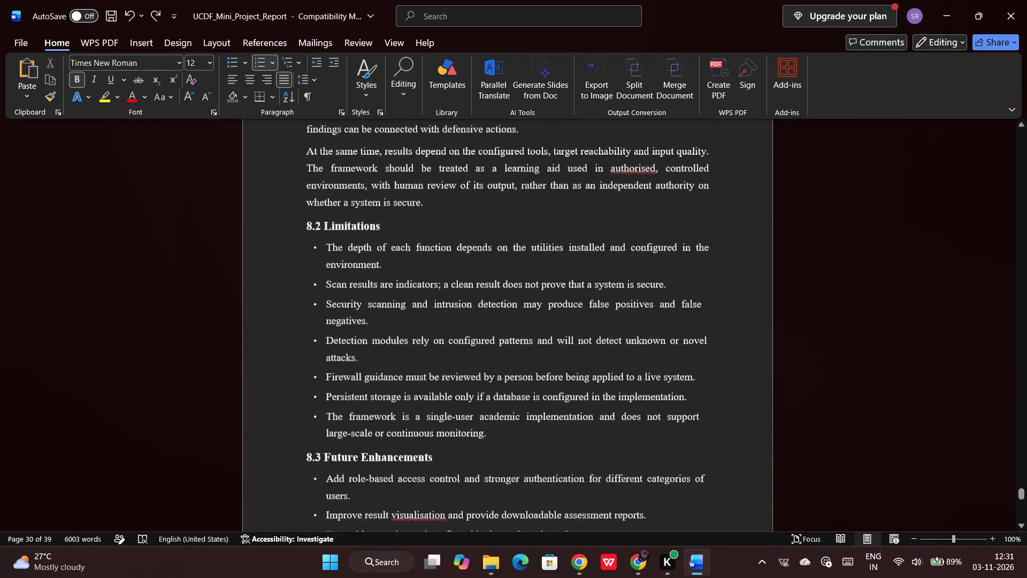
{"action": "scroll", "coordinate": [282, 341], "scroll_direction": "down", "scroll_amount": 3}
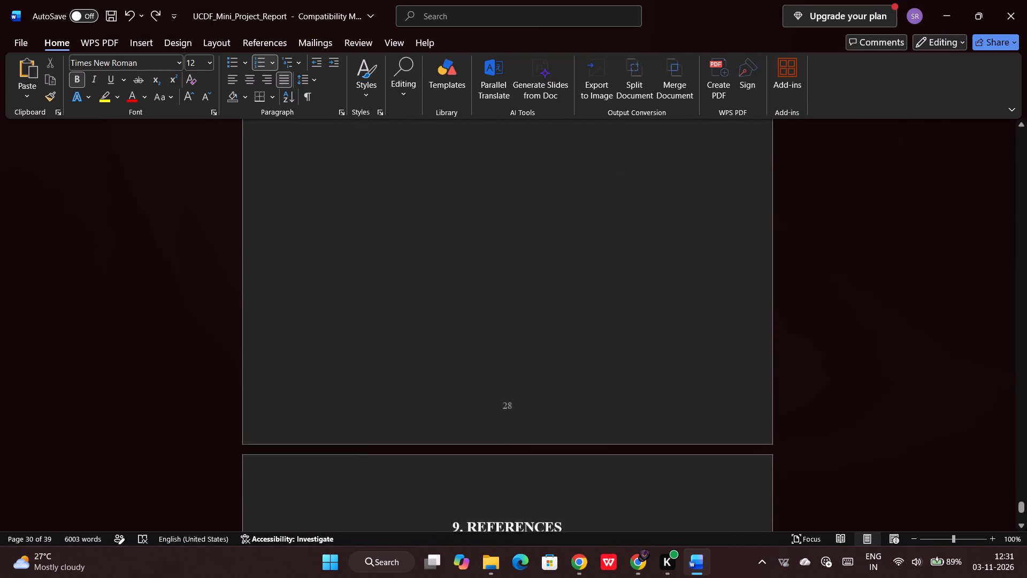
{"action": "scroll", "coordinate": [282, 341], "scroll_direction": "down", "scroll_amount": 4}
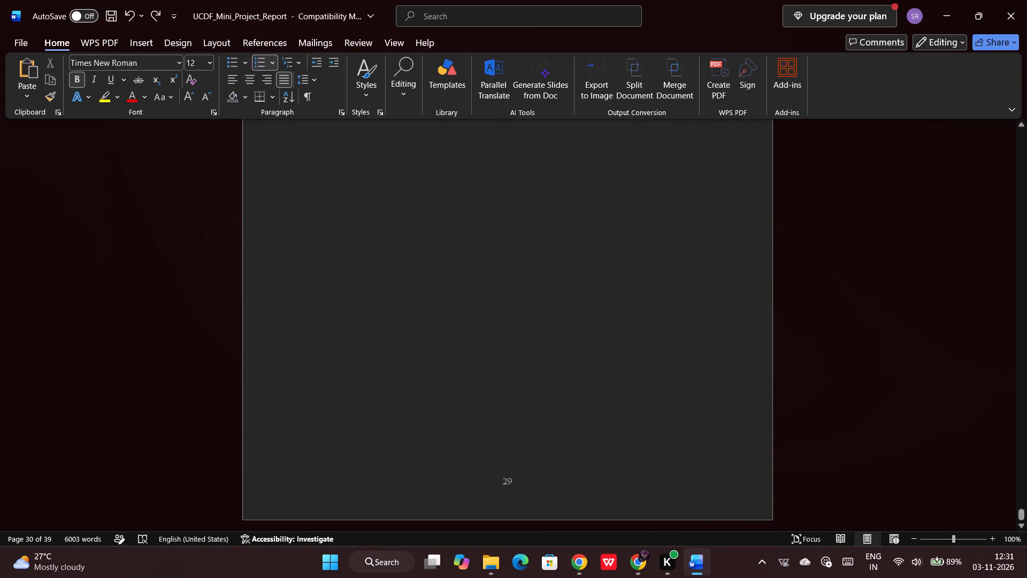
{"action": "scroll", "coordinate": [282, 341], "scroll_direction": "up", "scroll_amount": 4}
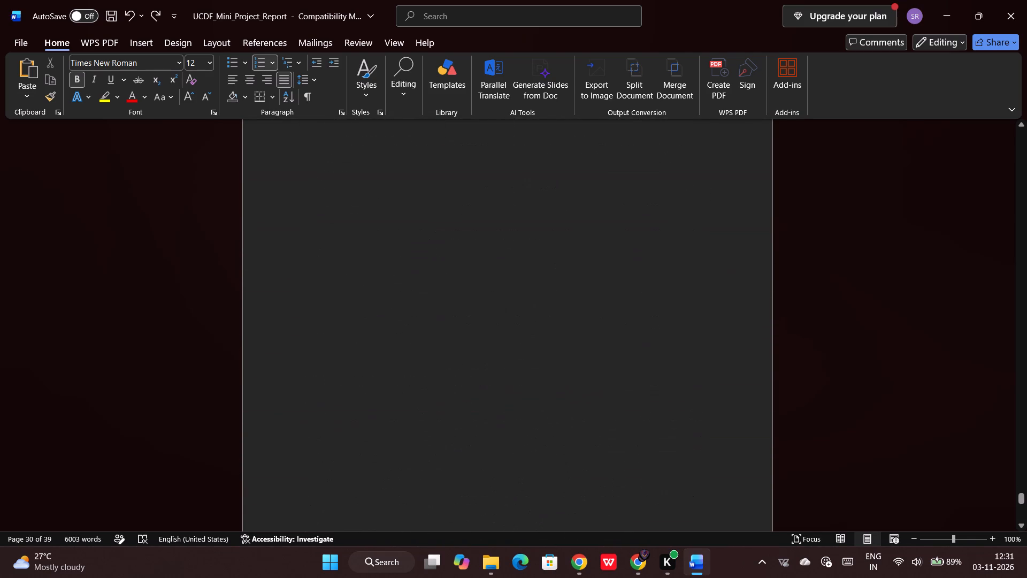
{"action": "scroll", "coordinate": [282, 341], "scroll_direction": "up", "scroll_amount": 10}
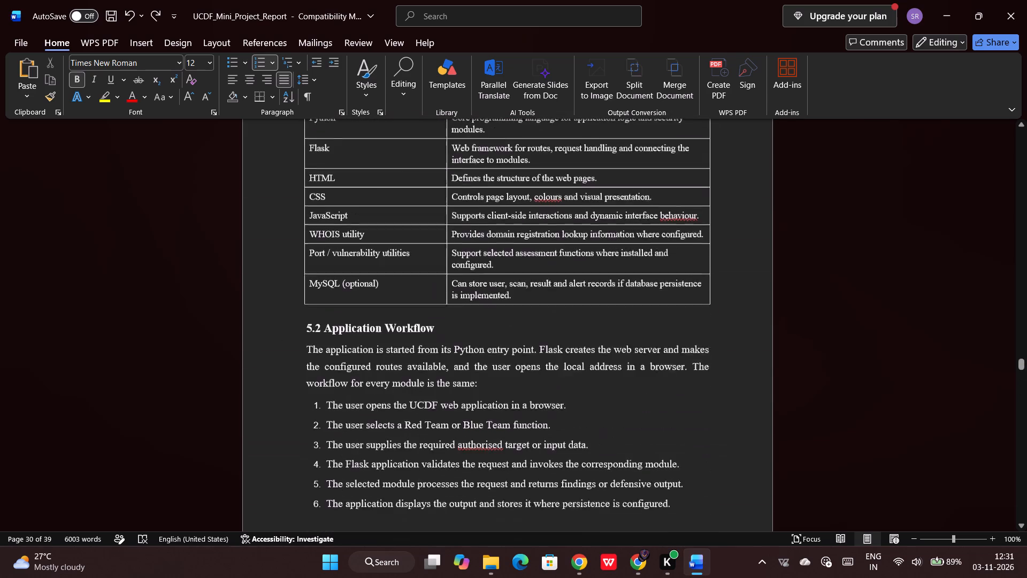
{"action": "scroll", "coordinate": [282, 341], "scroll_direction": "down", "scroll_amount": 3}
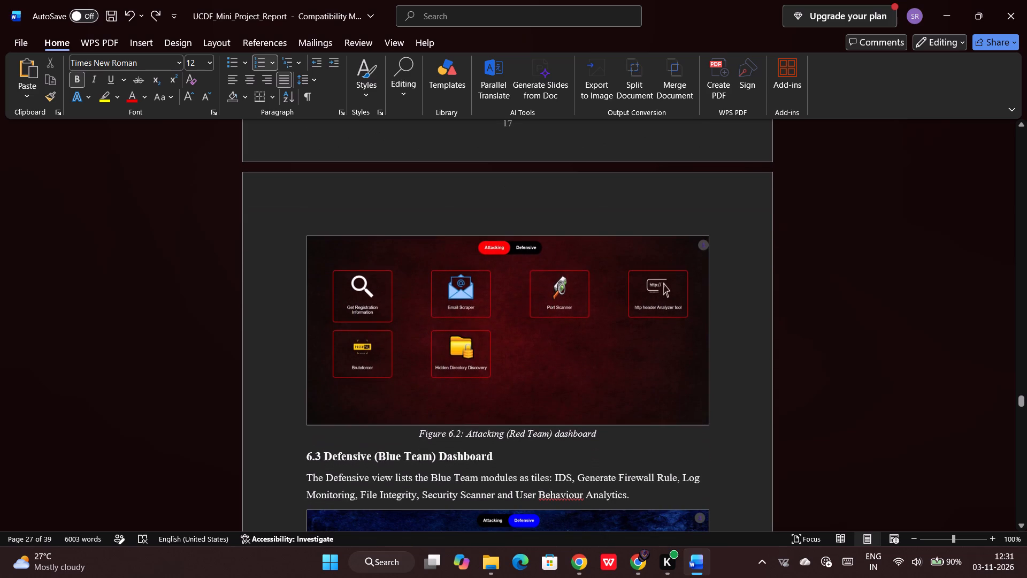
{"action": "scroll", "coordinate": [337, 414], "scroll_direction": "down", "scroll_amount": 1}
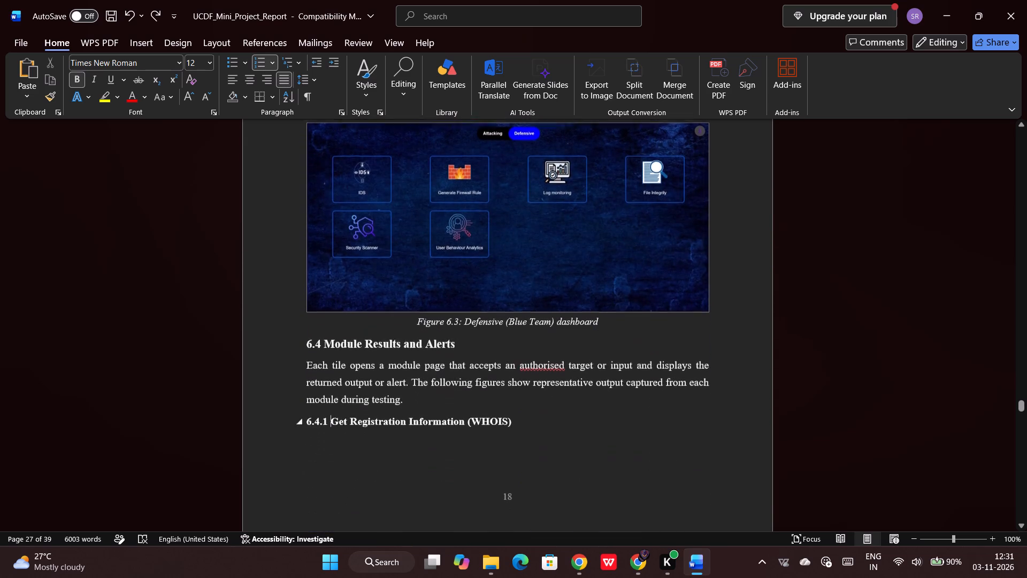
{"action": "scroll", "coordinate": [337, 414], "scroll_direction": "down", "scroll_amount": 1}
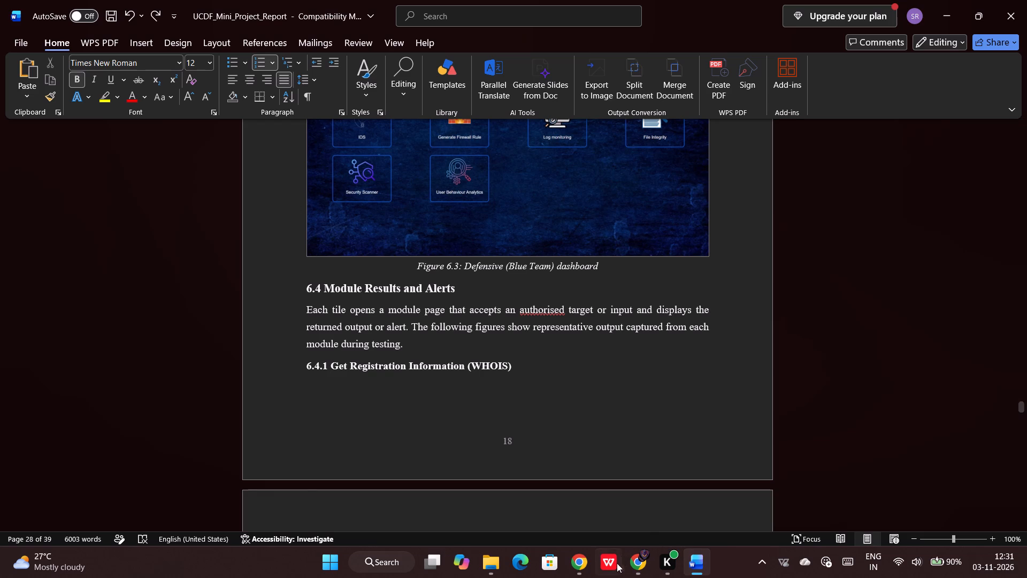
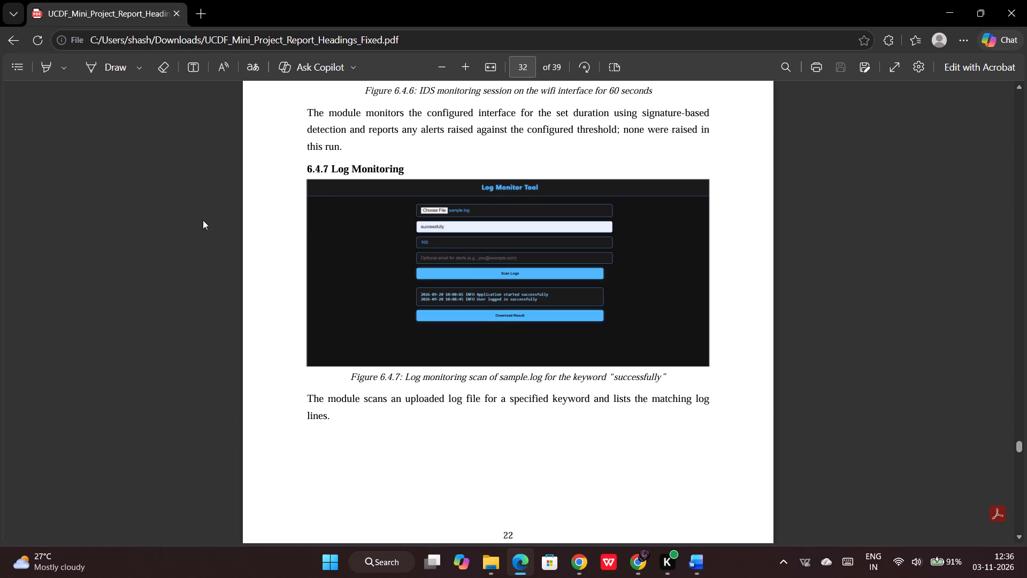
{"action": "scroll", "coordinate": [203, 220], "scroll_direction": "down", "scroll_amount": 5}
{"action": "scroll", "coordinate": [332, 282], "scroll_direction": "down", "scroll_amount": 1}
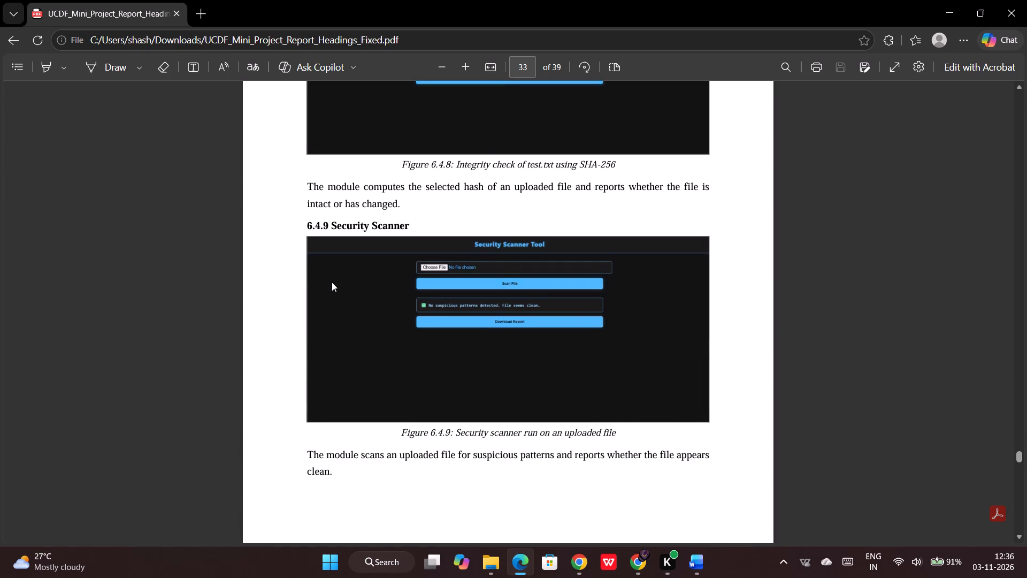
{"action": "scroll", "coordinate": [332, 282], "scroll_direction": "down", "scroll_amount": 8}
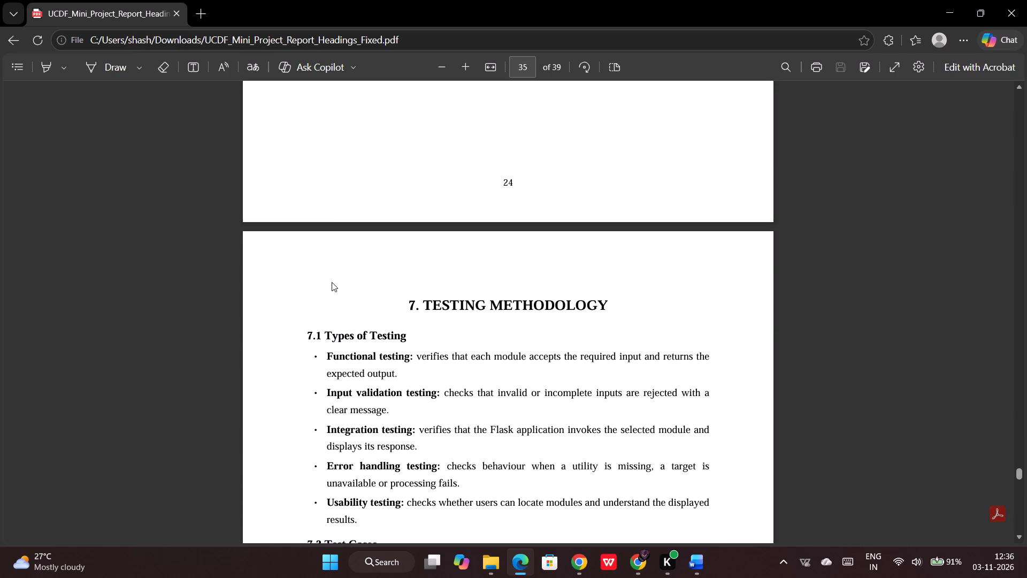
Review the rest of the report from the Testing Methodology chapter to the references, and go back towards the Implementation chapter.
{"action": "scroll", "coordinate": [332, 282], "scroll_direction": "down", "scroll_amount": 6}
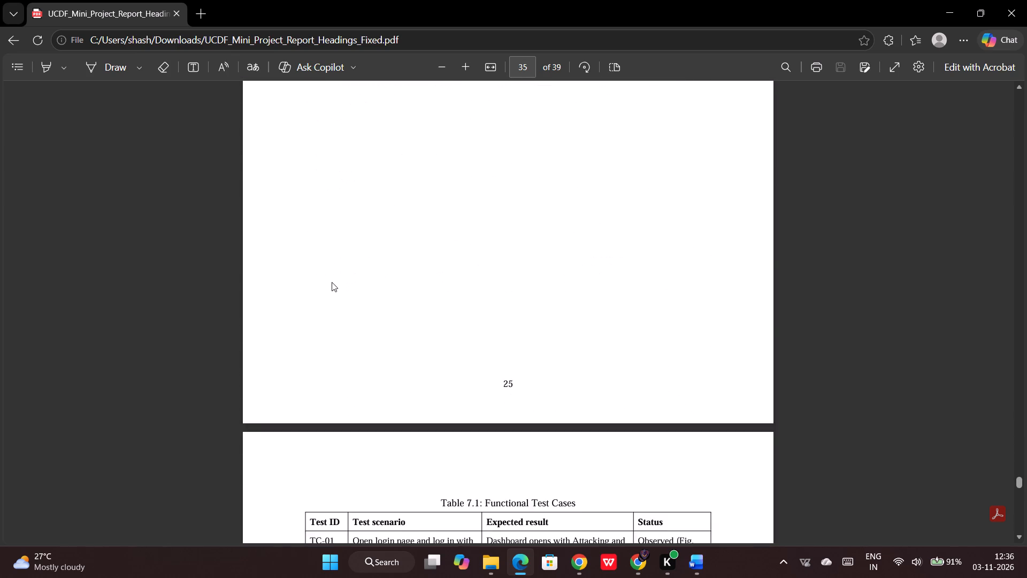
{"action": "scroll", "coordinate": [332, 282], "scroll_direction": "down", "scroll_amount": 5}
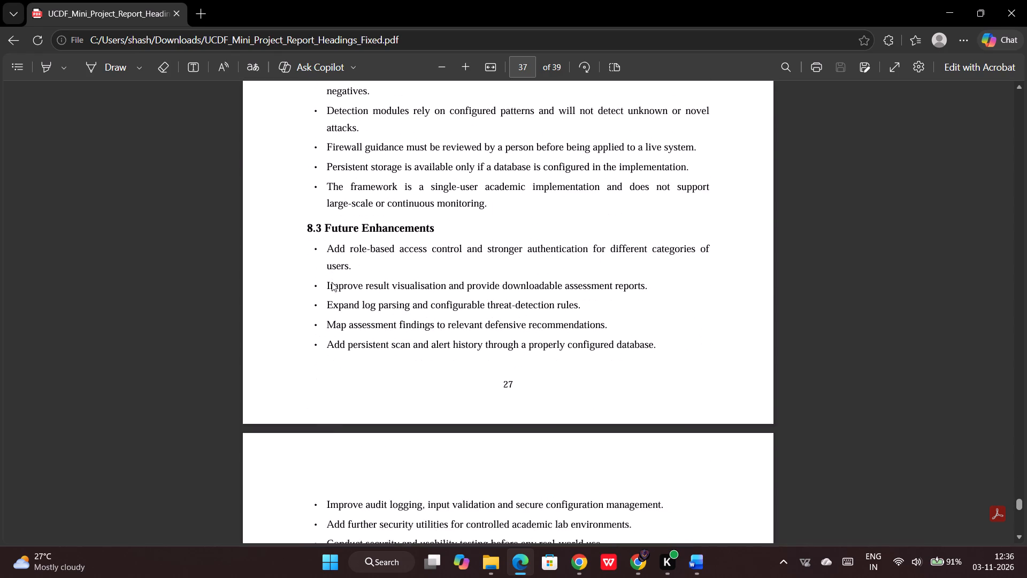
{"action": "scroll", "coordinate": [332, 282], "scroll_direction": "down", "scroll_amount": 5}
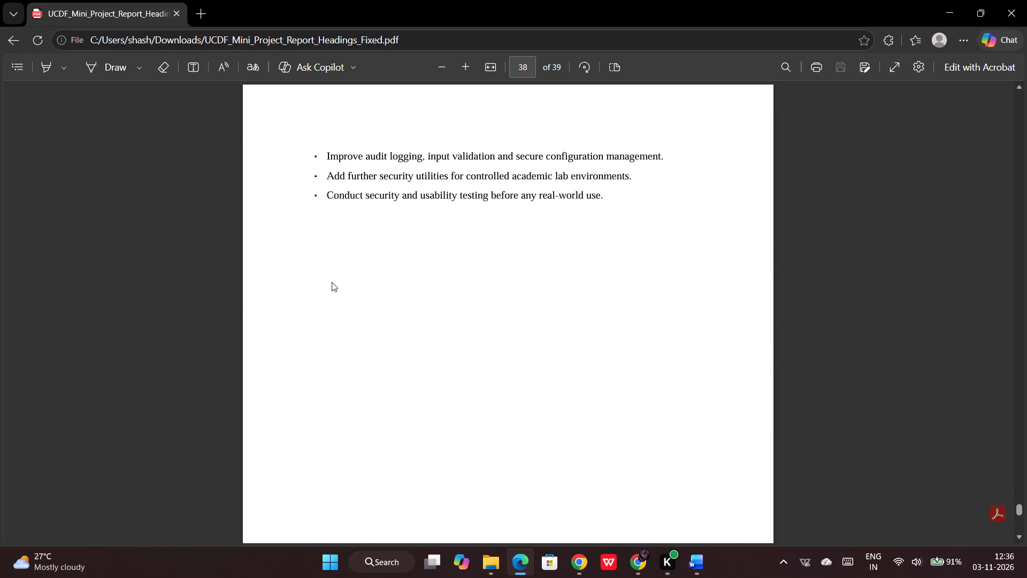
{"action": "scroll", "coordinate": [332, 282], "scroll_direction": "down", "scroll_amount": 1}
{"action": "left_click", "coordinate": [332, 282]}
{"action": "scroll", "coordinate": [332, 282], "scroll_direction": "down", "scroll_amount": 8}
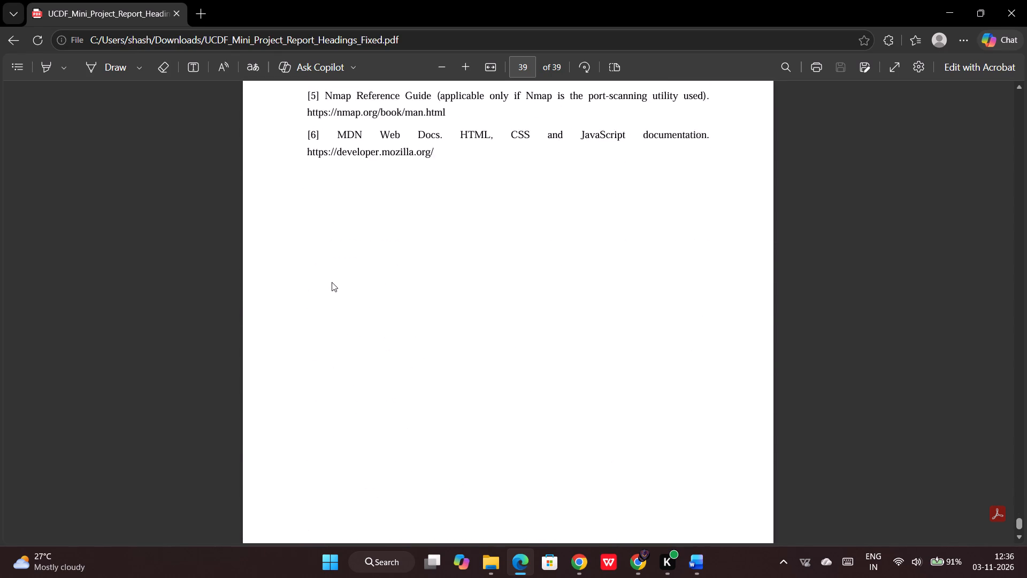
{"action": "scroll", "coordinate": [332, 282], "scroll_direction": "down", "scroll_amount": 1}
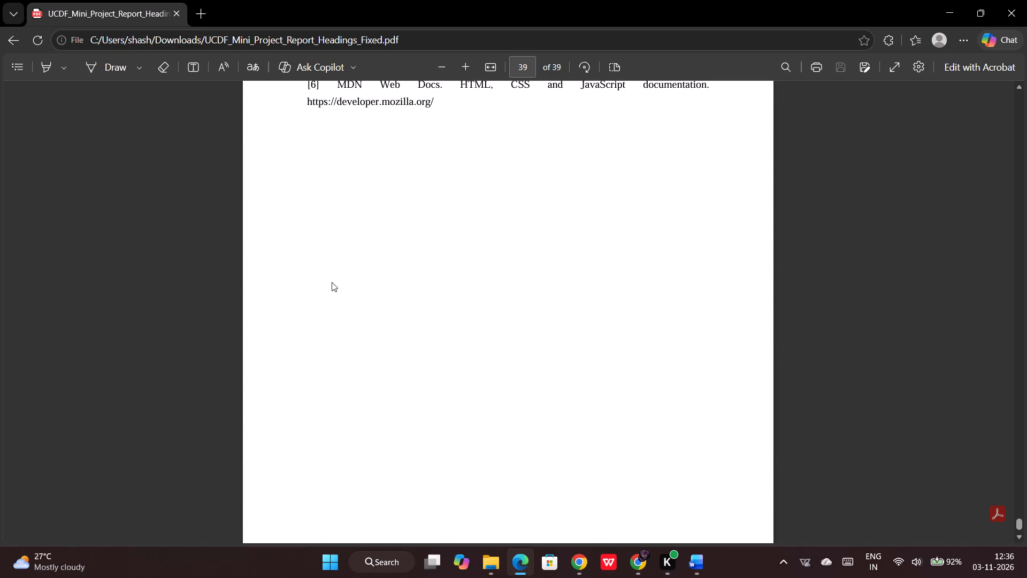
{"action": "scroll", "coordinate": [332, 282], "scroll_direction": "down", "scroll_amount": 1}
{"action": "scroll", "coordinate": [332, 282], "scroll_direction": "up", "scroll_amount": 20}
{"action": "scroll", "coordinate": [332, 282], "scroll_direction": "up", "scroll_amount": 20}
{"action": "scroll", "coordinate": [332, 282], "scroll_direction": "up", "scroll_amount": 1}
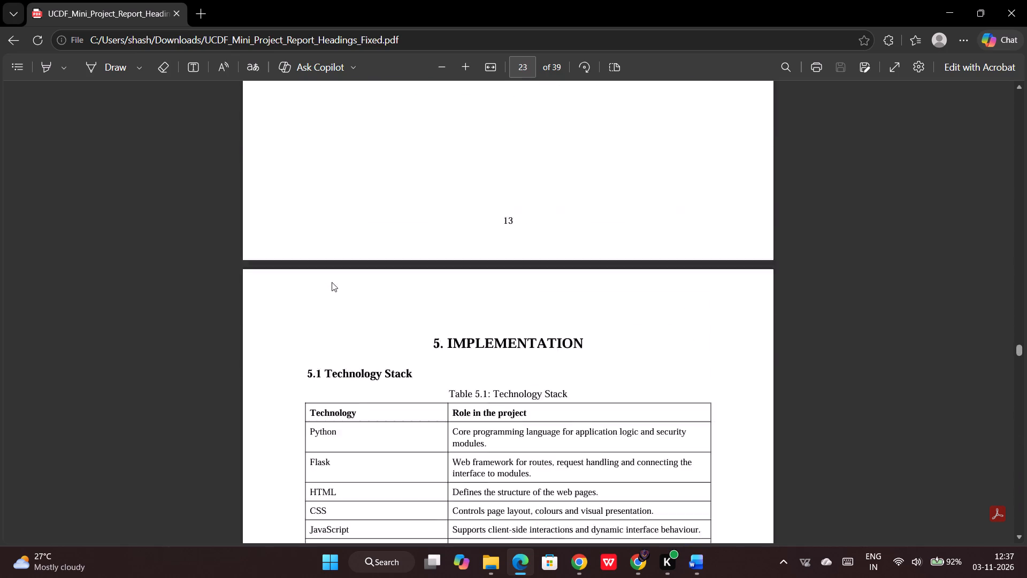
Return to the start of the report and check the title page and the transition to the certificate page.
{"action": "scroll", "coordinate": [332, 282], "scroll_direction": "up", "scroll_amount": 6}
{"action": "scroll", "coordinate": [332, 282], "scroll_direction": "up", "scroll_amount": 16}
{"action": "scroll", "coordinate": [332, 282], "scroll_direction": "up", "scroll_amount": 13}
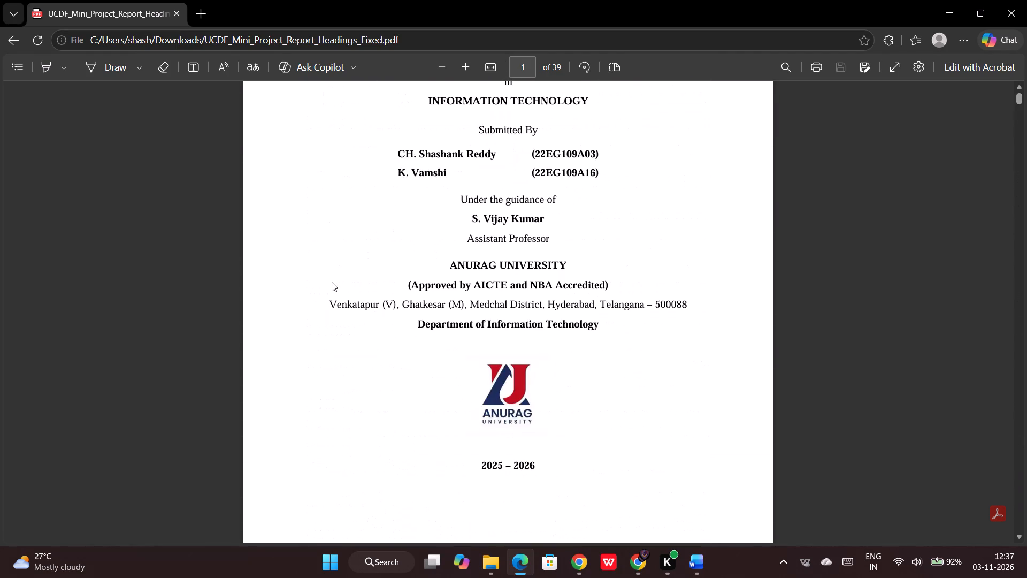
{"action": "scroll", "coordinate": [332, 282], "scroll_direction": "down", "scroll_amount": 6}
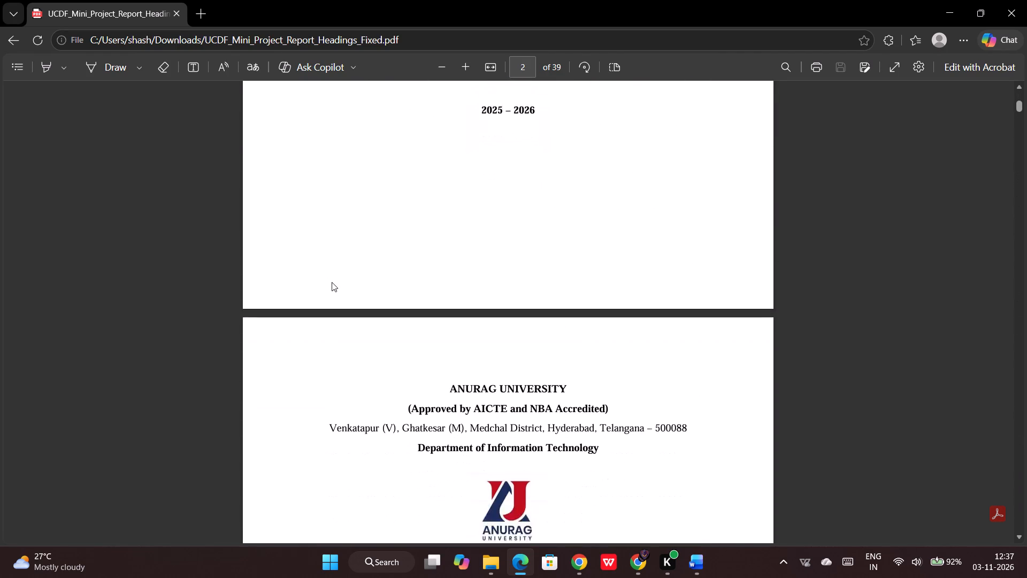
{"action": "scroll", "coordinate": [332, 282], "scroll_direction": "down", "scroll_amount": 2}
{"action": "scroll", "coordinate": [332, 282], "scroll_direction": "up", "scroll_amount": 1}
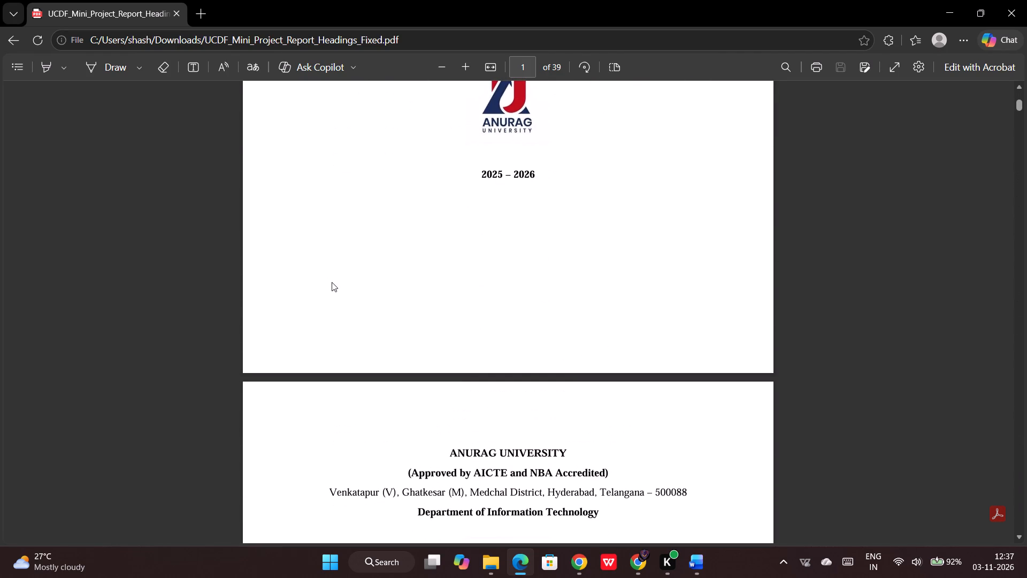
{"action": "scroll", "coordinate": [332, 282], "scroll_direction": "down", "scroll_amount": 1}
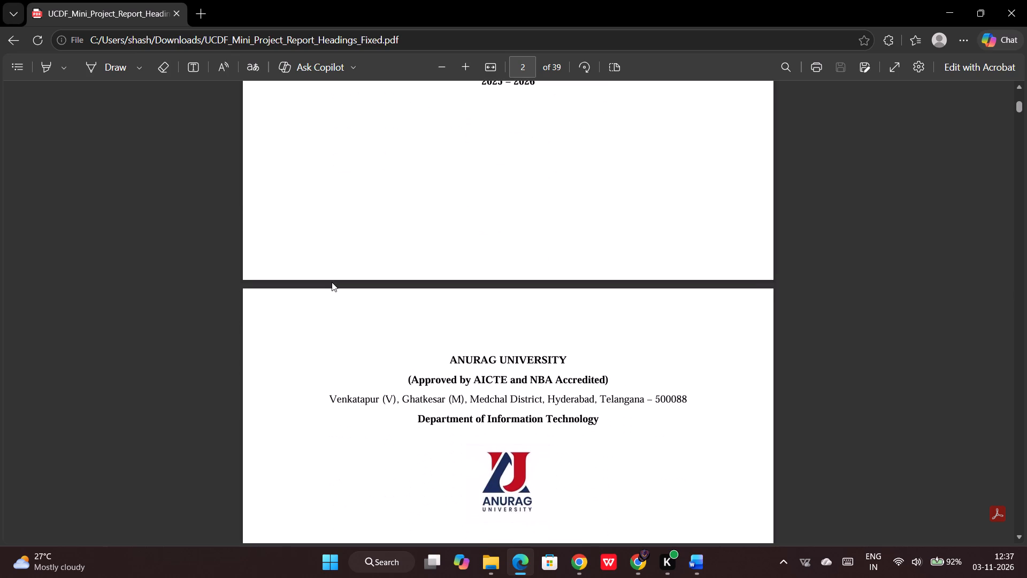
{"action": "scroll", "coordinate": [332, 282], "scroll_direction": "up", "scroll_amount": 2}
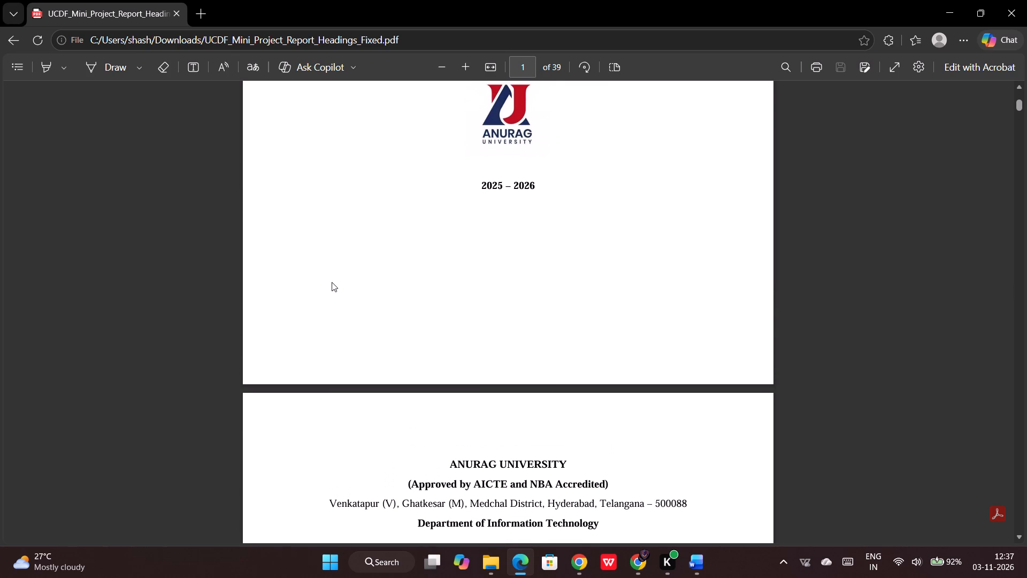
{"action": "scroll", "coordinate": [332, 282], "scroll_direction": "up", "scroll_amount": 6}
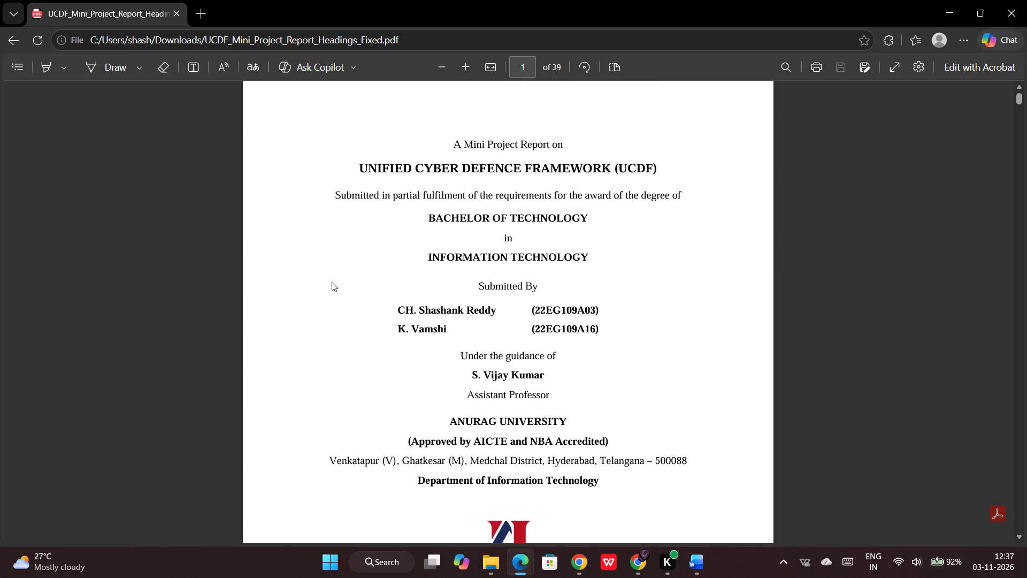
Review the title page details and the certificate page's text and signatory blocks, up to the start of the Acknowledgement.
{"action": "scroll", "coordinate": [332, 282], "scroll_direction": "down", "scroll_amount": 2}
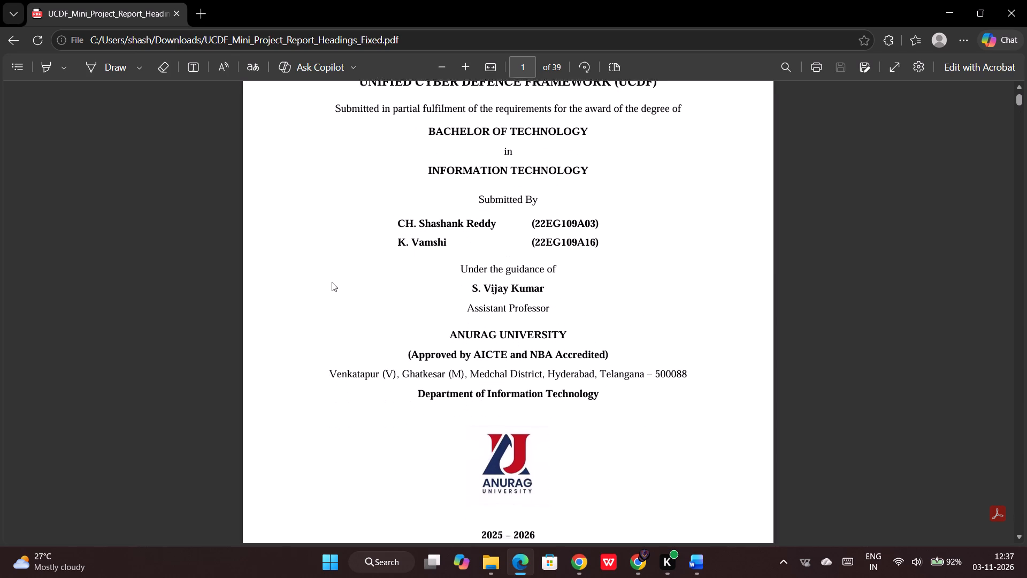
{"action": "scroll", "coordinate": [332, 282], "scroll_direction": "down", "scroll_amount": 2}
{"action": "scroll", "coordinate": [332, 282], "scroll_direction": "up", "scroll_amount": 2}
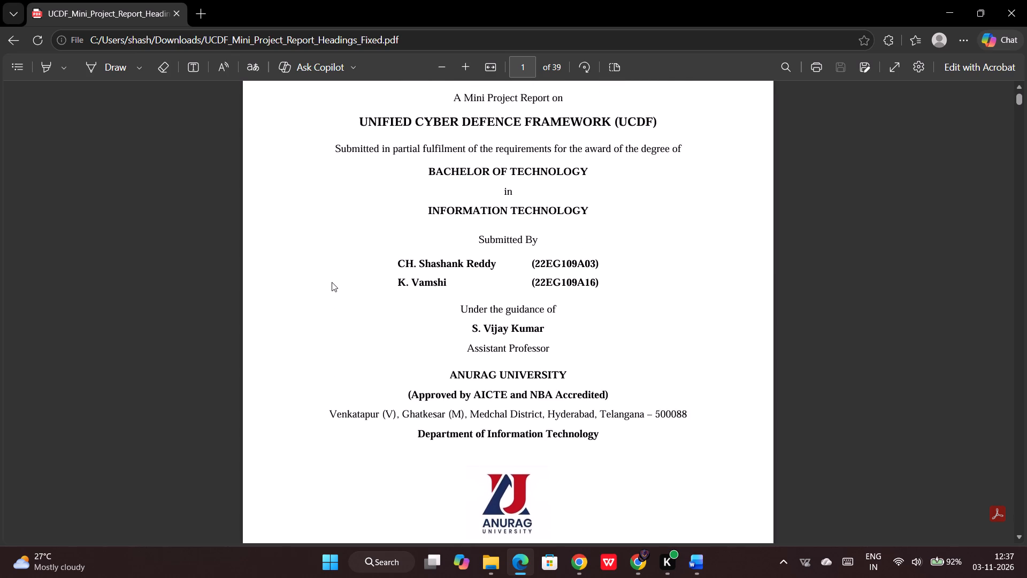
{"action": "scroll", "coordinate": [332, 282], "scroll_direction": "up", "scroll_amount": 1}
{"action": "scroll", "coordinate": [332, 282], "scroll_direction": "down", "scroll_amount": 5}
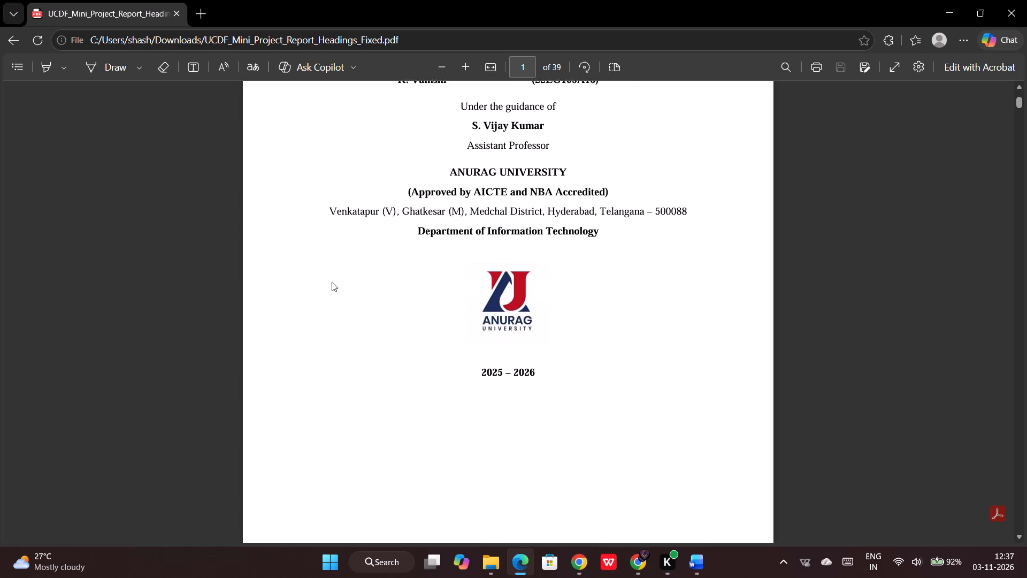
{"action": "scroll", "coordinate": [332, 282], "scroll_direction": "down", "scroll_amount": 5}
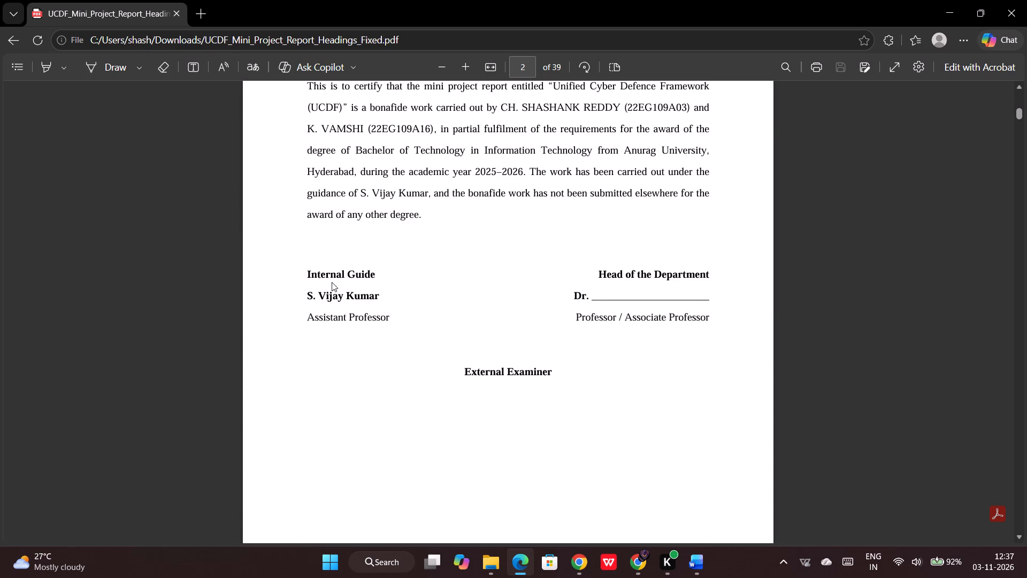
{"action": "scroll", "coordinate": [332, 282], "scroll_direction": "down", "scroll_amount": 1}
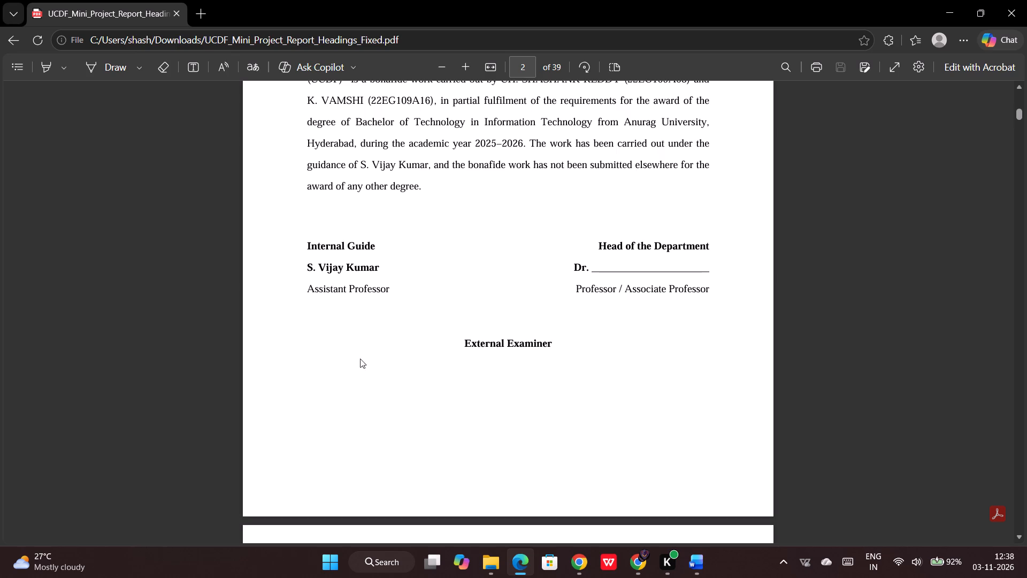
{"action": "scroll", "coordinate": [554, 445], "scroll_direction": "up", "scroll_amount": 1}
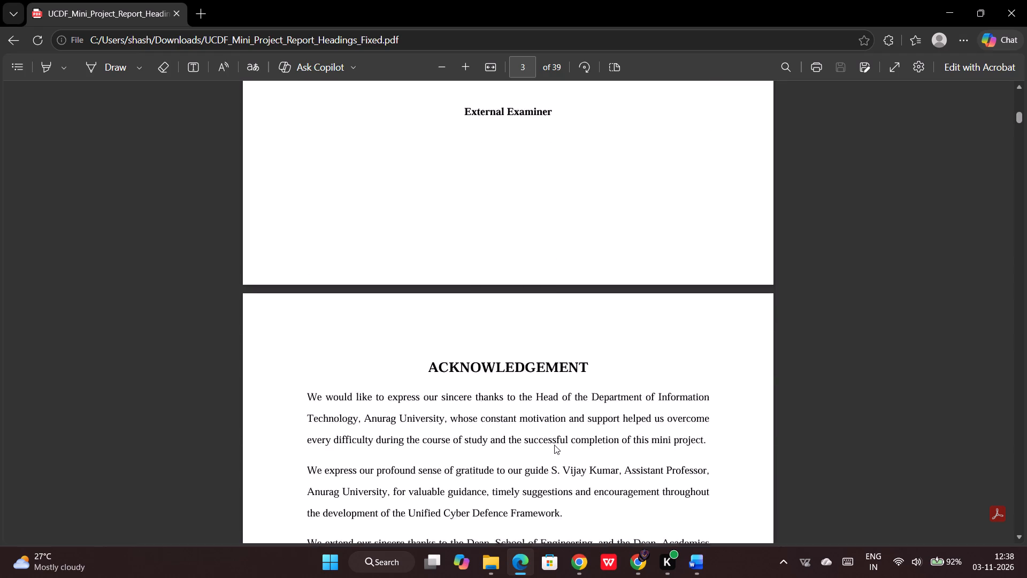
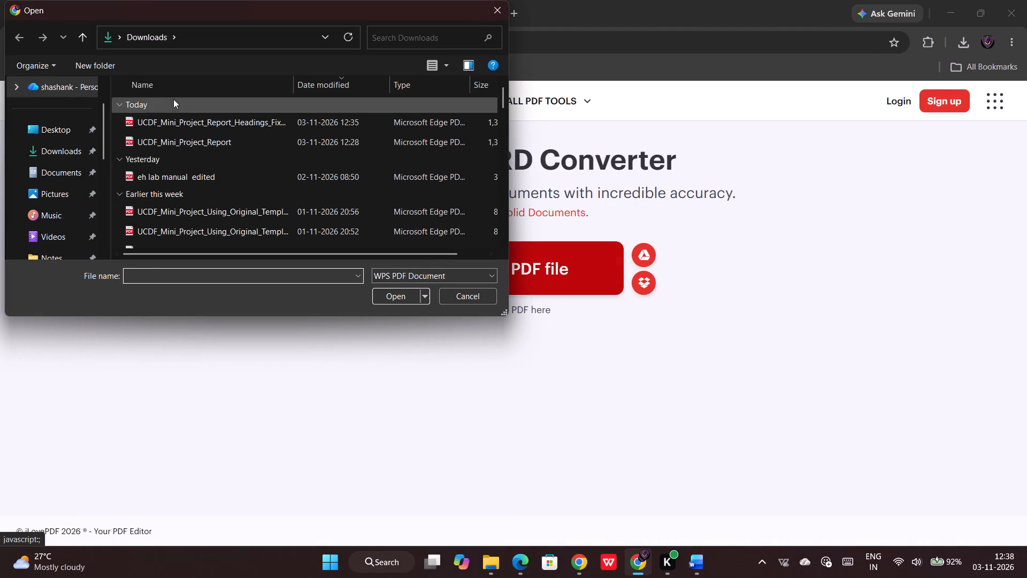
{"action": "left_click", "coordinate": [182, 128]}
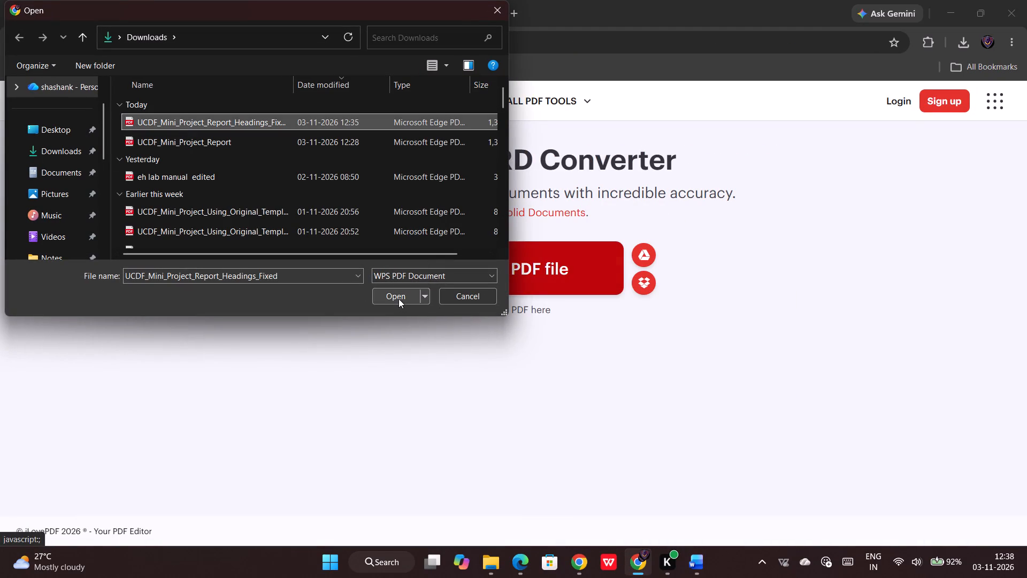
{"action": "left_click", "coordinate": [398, 298]}
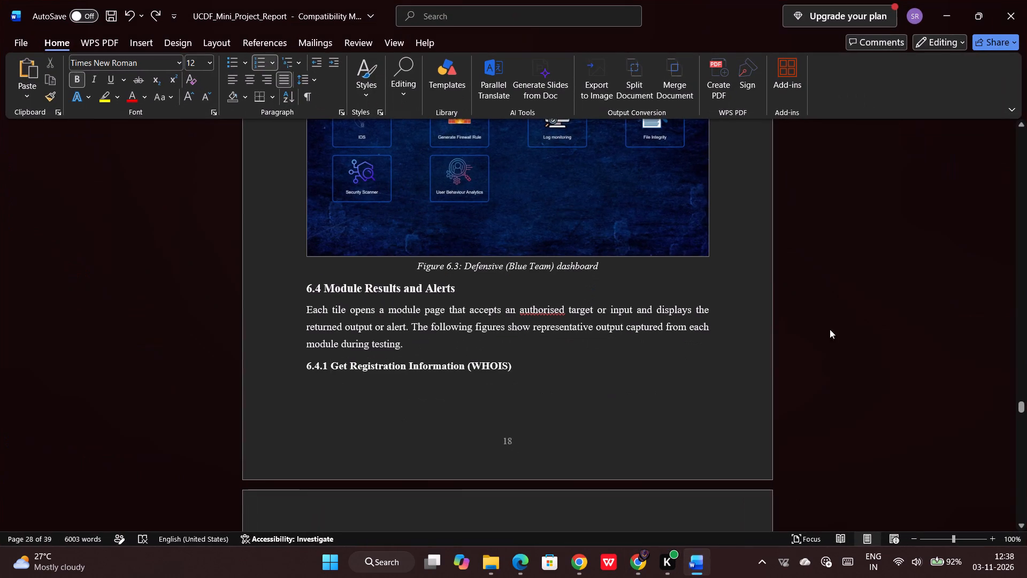
{"action": "left_click", "coordinate": [1021, 0]}
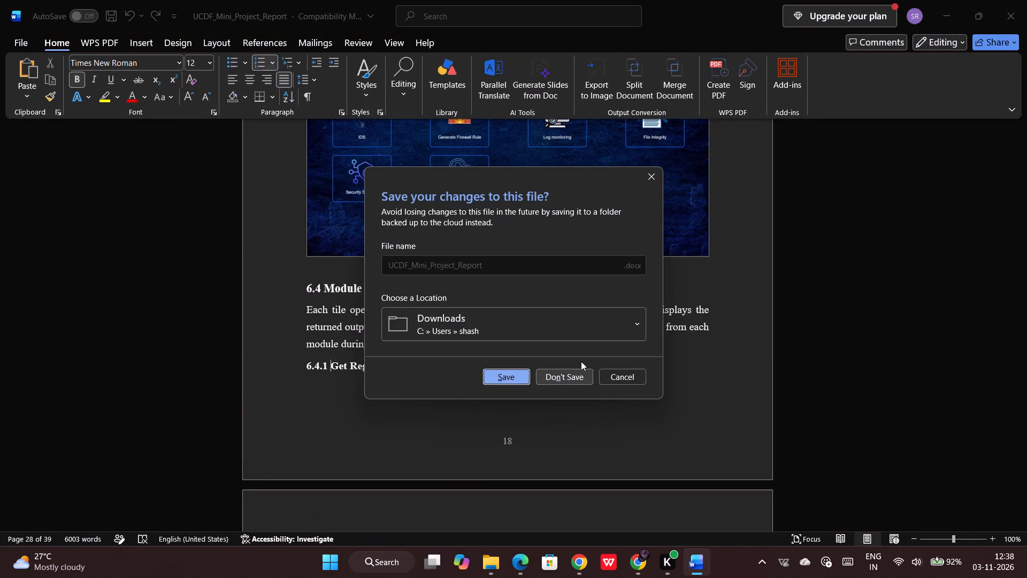
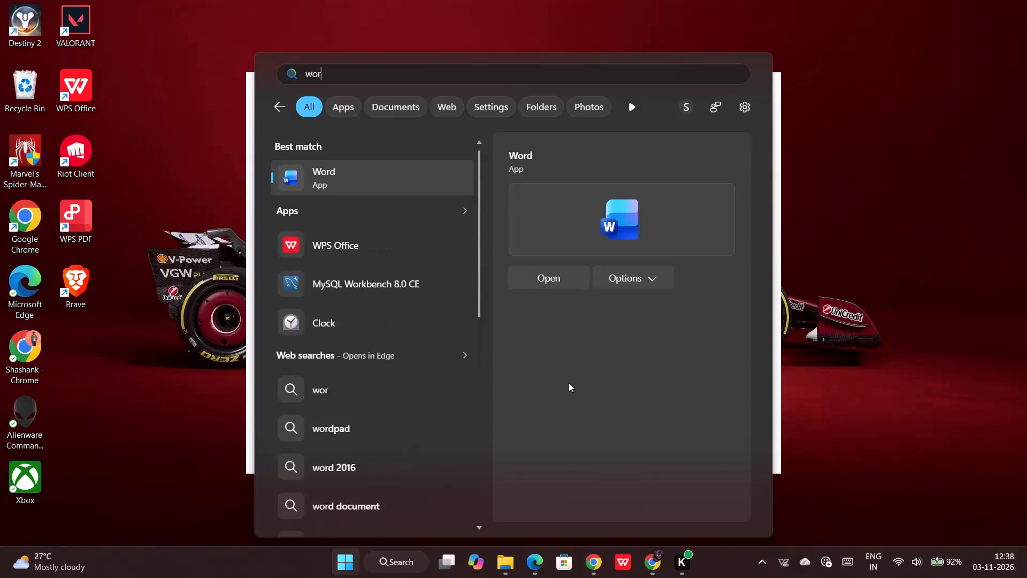
Launch Microsoft Word and open the Word document UCDF_Mini_Project_Report_Headings_Fixed from the Downloads folder.
{"action": "key", "text": "Return"}
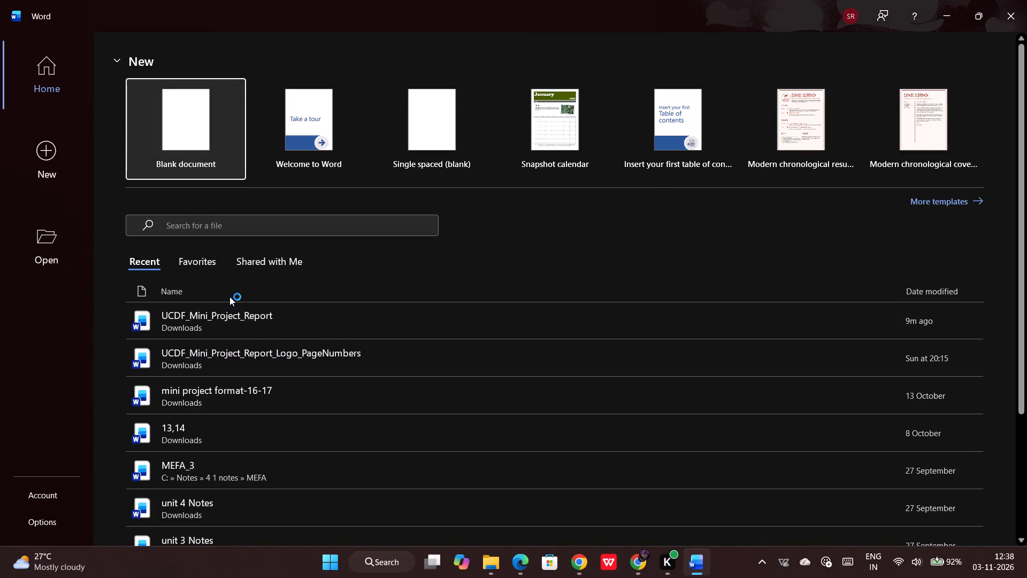
{"action": "left_click", "coordinate": [39, 267]}
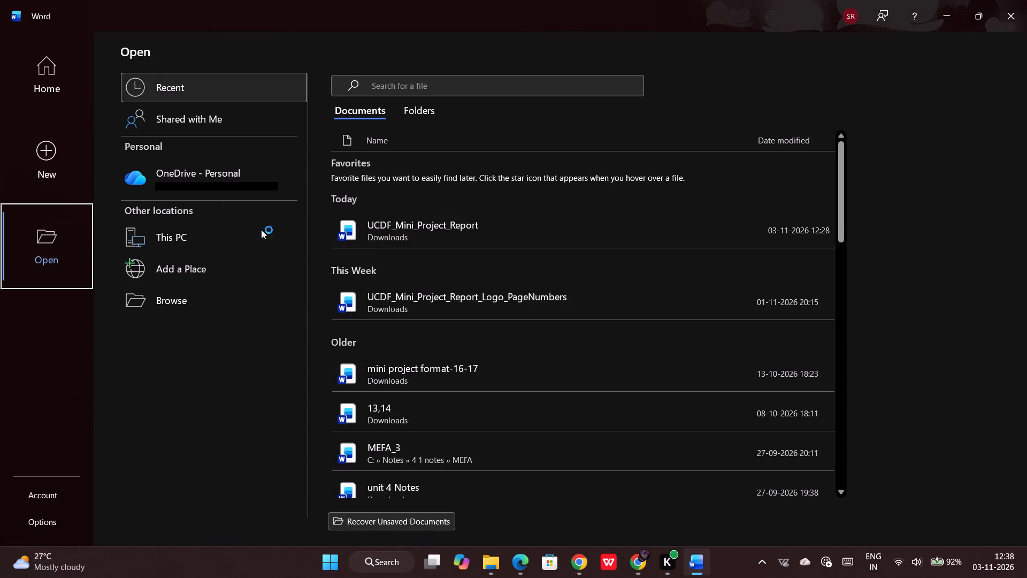
{"action": "left_click", "coordinate": [188, 290]}
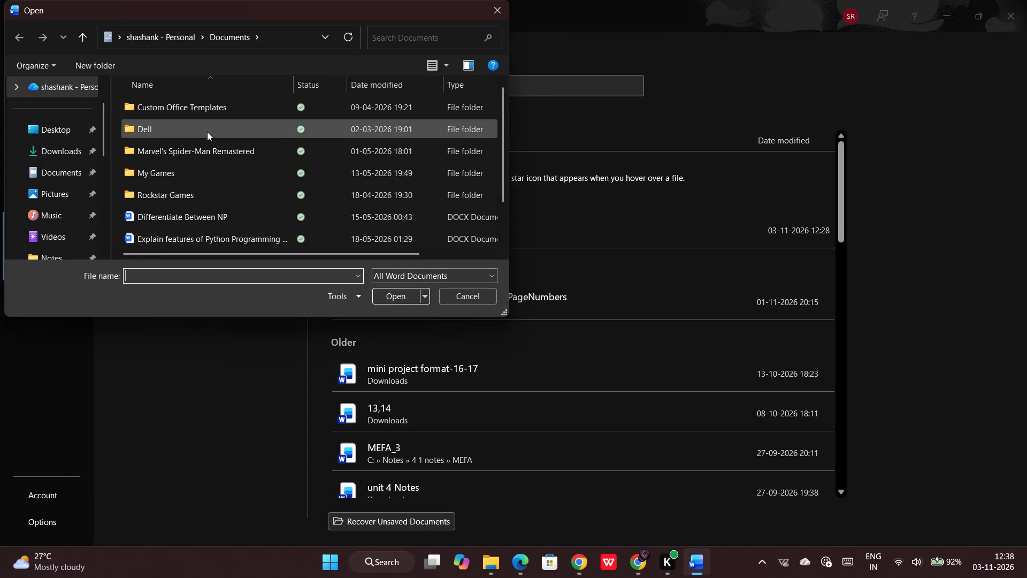
{"action": "left_click", "coordinate": [56, 147]}
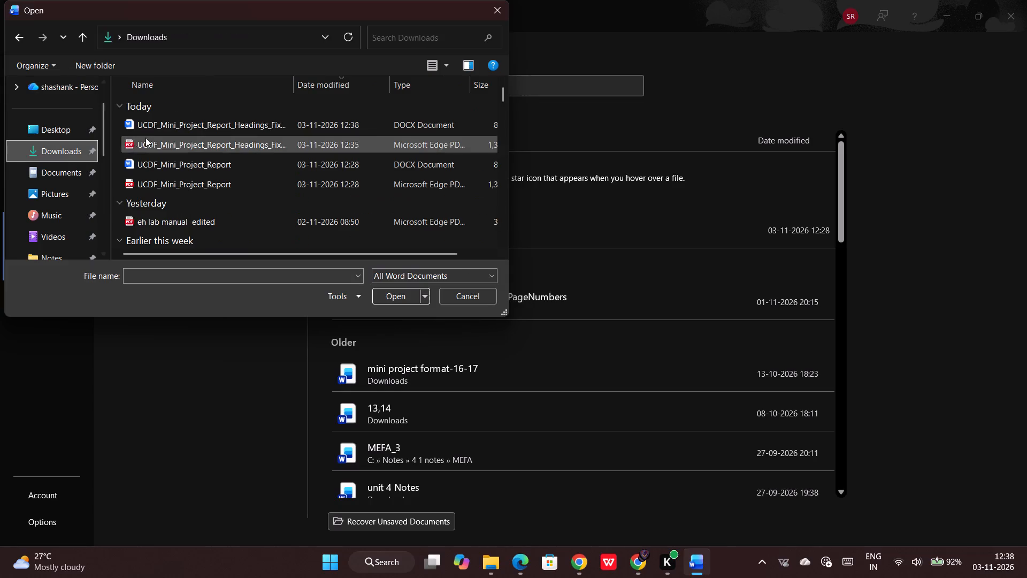
{"action": "left_click", "coordinate": [184, 123]}
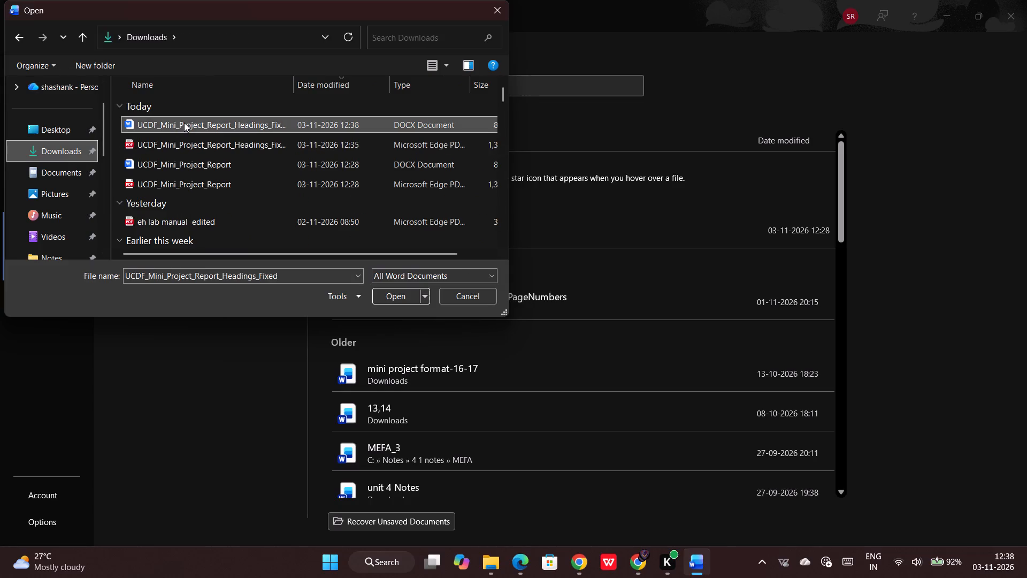
{"action": "key", "text": "Return"}
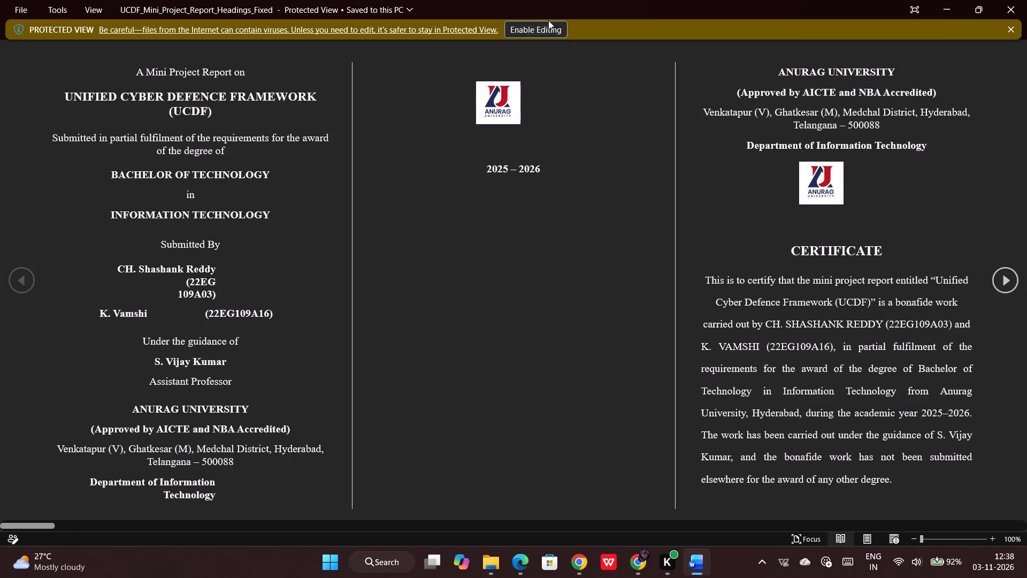
Enable editing for the protected report document.
{"action": "left_click", "coordinate": [545, 34]}
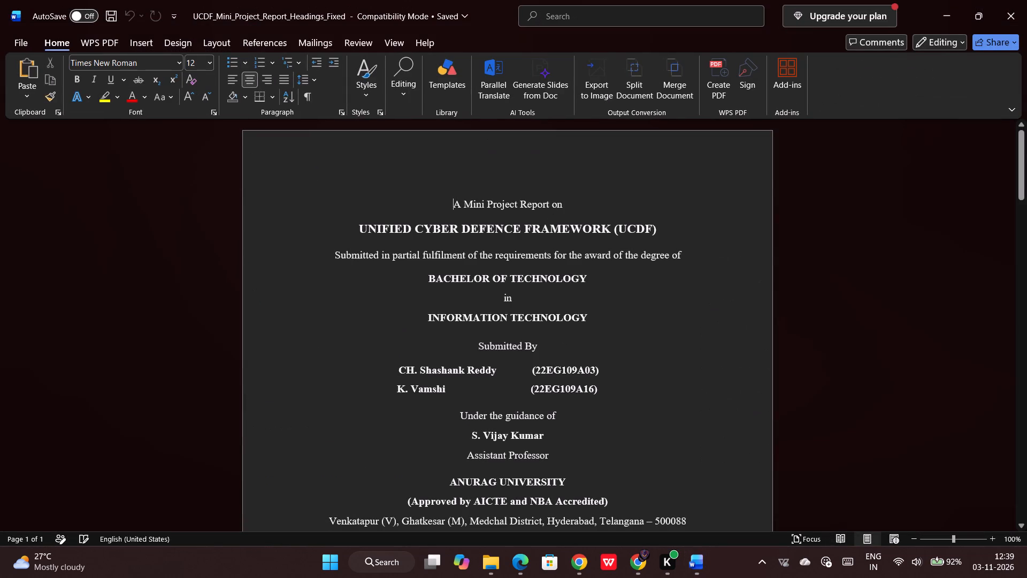
On the certificate page, replace the blank line after "Dr." under Head of the Department with the department head's name.
{"action": "scroll", "coordinate": [663, 376], "scroll_direction": "down", "scroll_amount": 2}
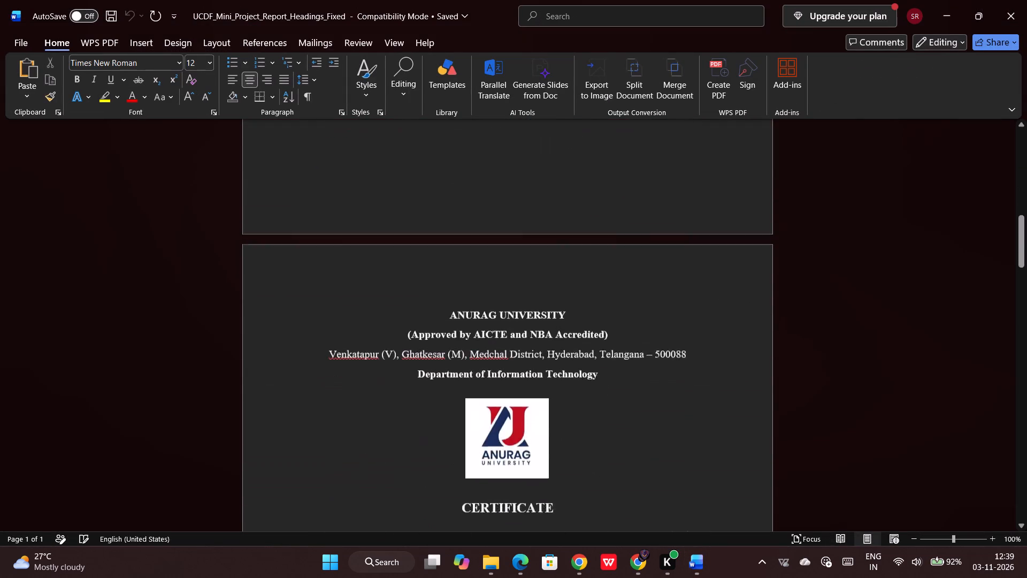
{"action": "scroll", "coordinate": [663, 376], "scroll_direction": "down", "scroll_amount": 1}
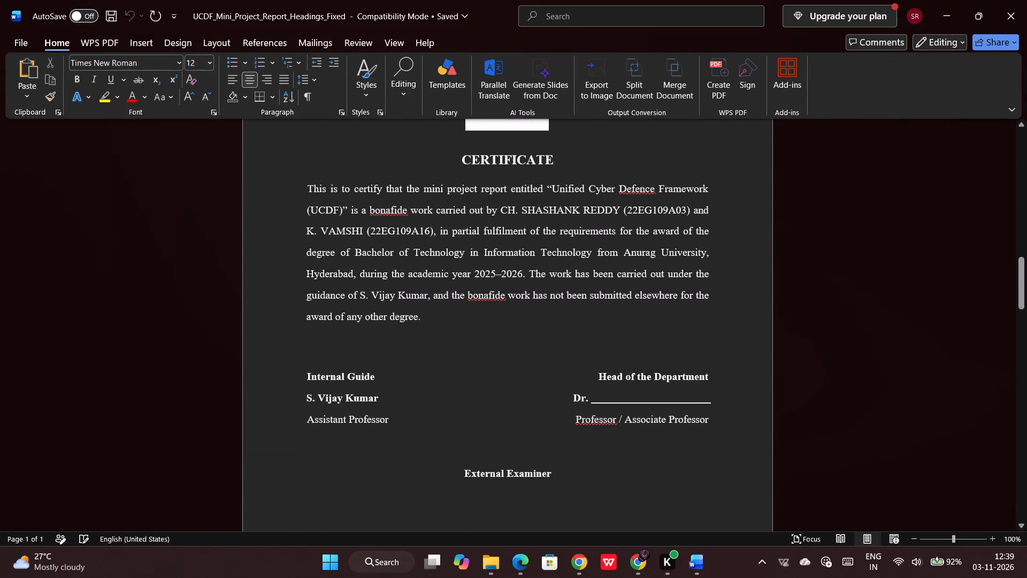
{"action": "left_click", "coordinate": [721, 401]}
{"action": "key", "text": "BackSpace"}
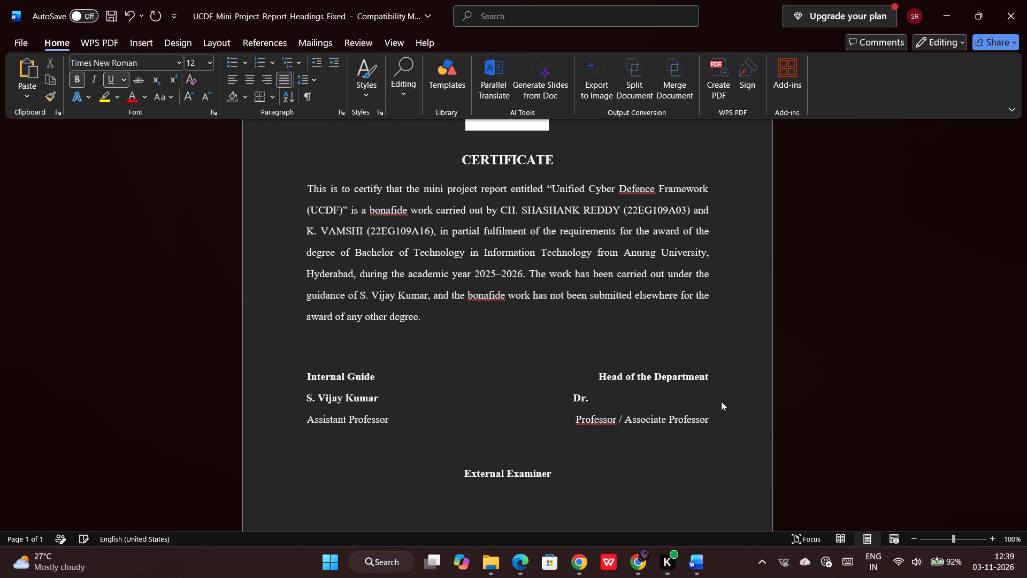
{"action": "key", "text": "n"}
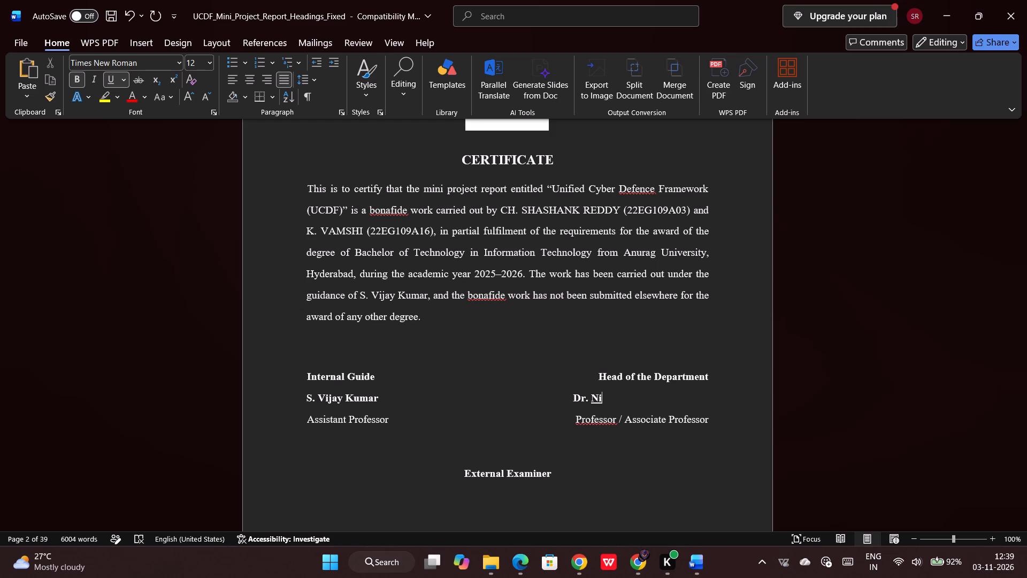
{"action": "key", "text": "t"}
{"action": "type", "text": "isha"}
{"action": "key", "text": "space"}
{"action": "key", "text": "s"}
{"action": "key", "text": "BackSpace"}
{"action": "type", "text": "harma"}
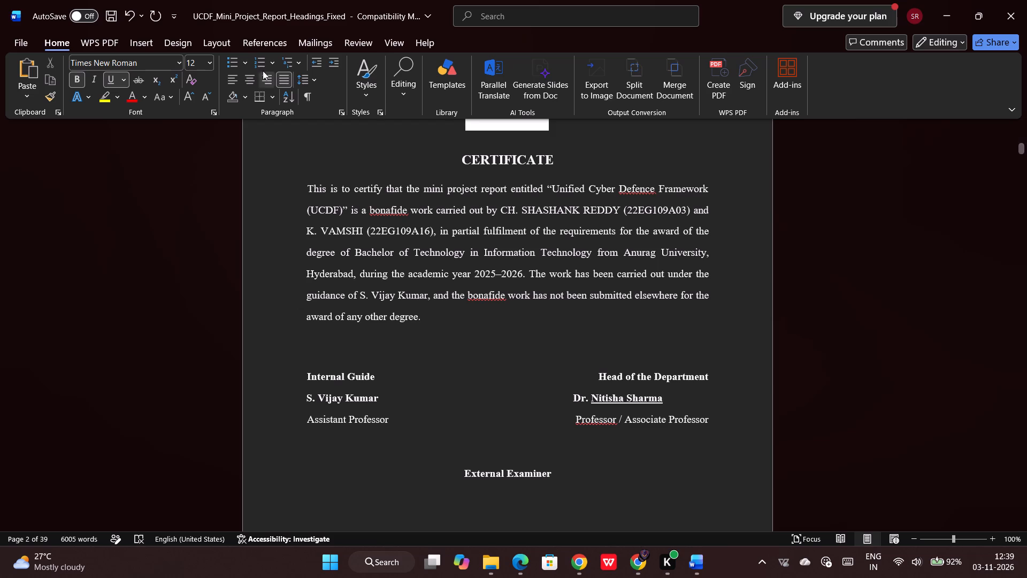
Insert four spaces before "Dr." to shift the department head's name line further under the Head of the Department heading.
{"action": "left_click", "coordinate": [571, 396]}
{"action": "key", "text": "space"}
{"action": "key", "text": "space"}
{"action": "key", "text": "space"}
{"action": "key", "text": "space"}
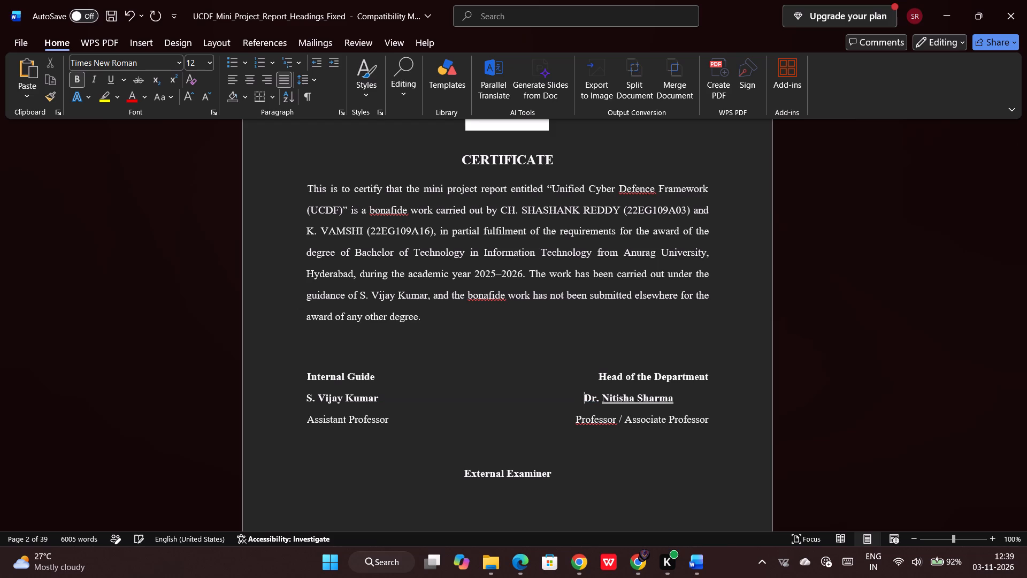
On the Certificate page, insert spaces before the department head's name to shift it beneath "Head of the Department".
{"action": "key", "text": "space"}
{"action": "key", "text": "space"}
{"action": "key", "text": "space"}
{"action": "key", "text": "space"}
{"action": "key", "text": "space"}
{"action": "key", "text": "space"}
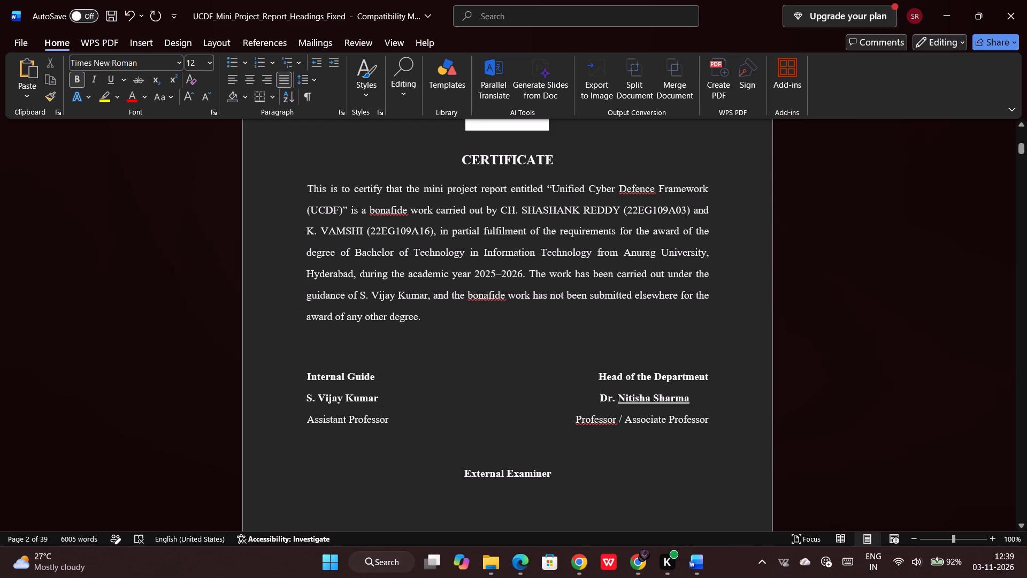
Adjust the spaces before "Professor / Associate Professor" to shift it beneath the department head's name, keeping the title on one line.
{"action": "left_click", "coordinate": [572, 419]}
{"action": "key", "text": "space"}
{"action": "key", "text": "space"}
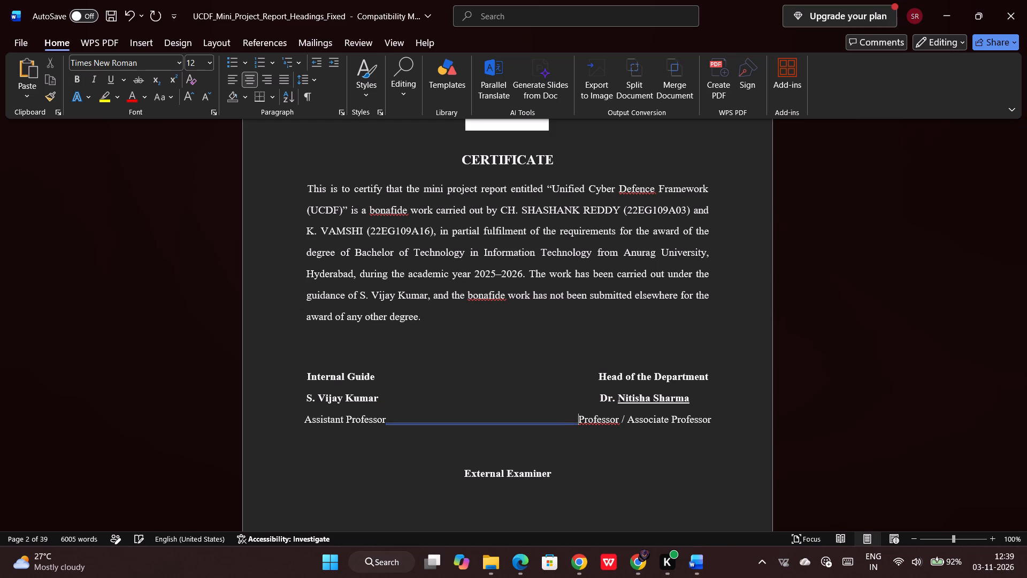
{"action": "key", "text": "space"}
{"action": "key", "text": "space"}
{"action": "key", "text": "space"}
{"action": "key", "text": "space"}
{"action": "key", "text": "space"}
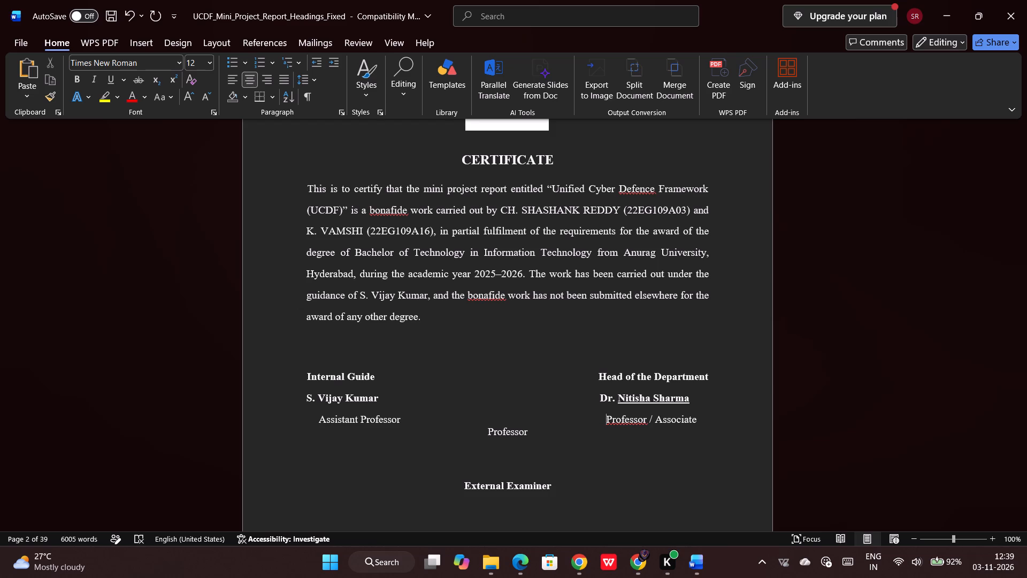
{"action": "key", "text": "BackSpace"}
{"action": "key", "text": "BackSpace"}
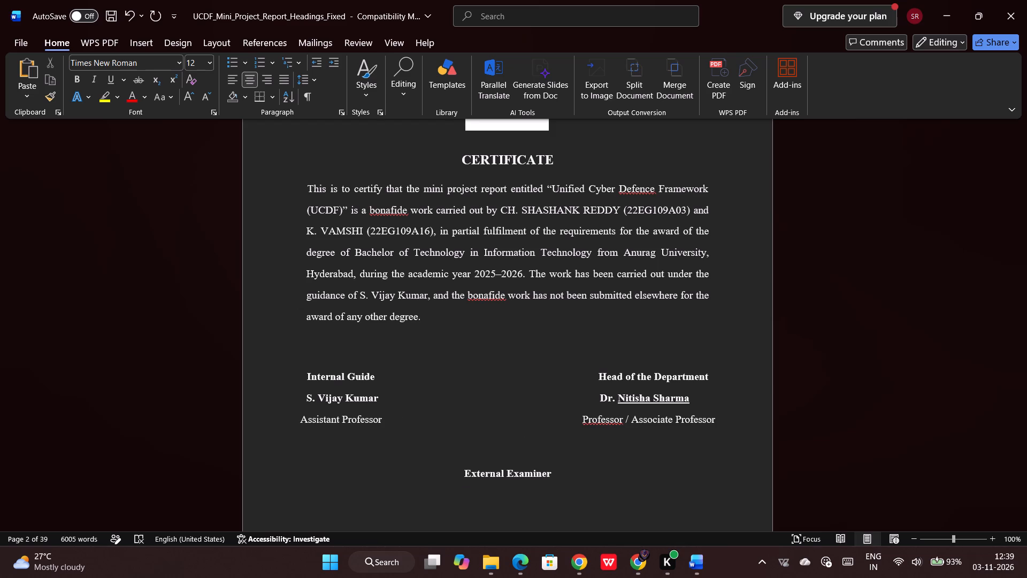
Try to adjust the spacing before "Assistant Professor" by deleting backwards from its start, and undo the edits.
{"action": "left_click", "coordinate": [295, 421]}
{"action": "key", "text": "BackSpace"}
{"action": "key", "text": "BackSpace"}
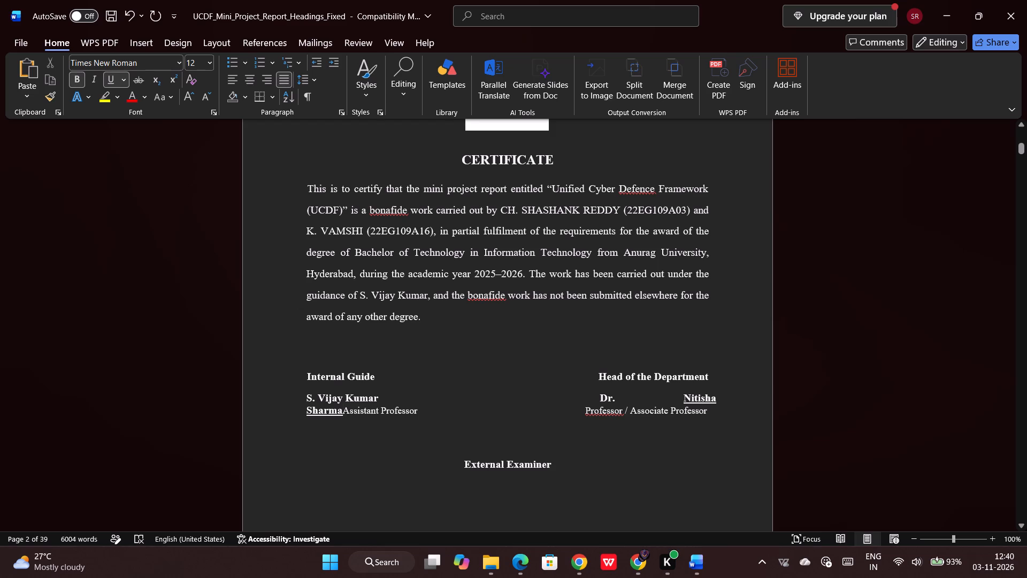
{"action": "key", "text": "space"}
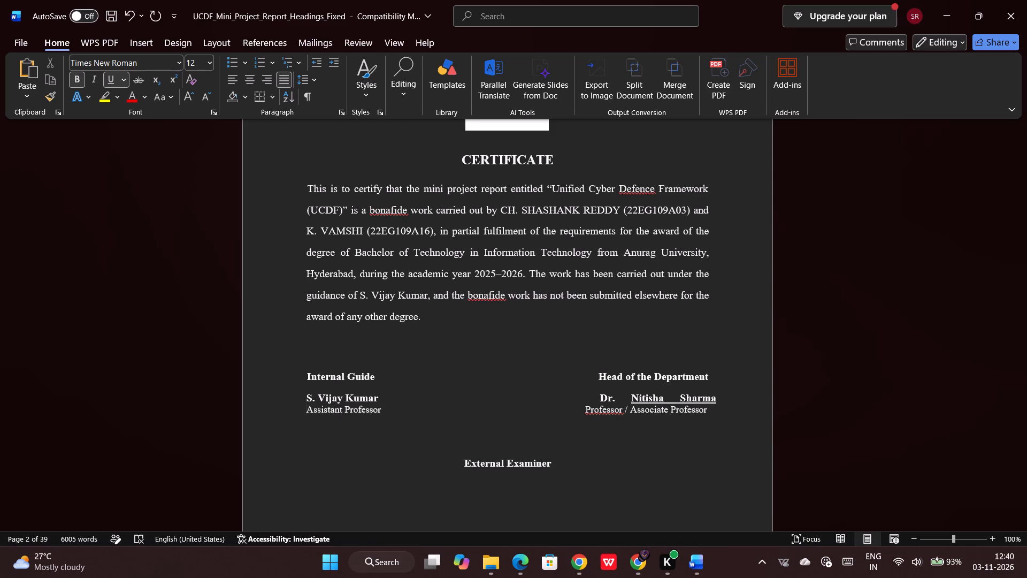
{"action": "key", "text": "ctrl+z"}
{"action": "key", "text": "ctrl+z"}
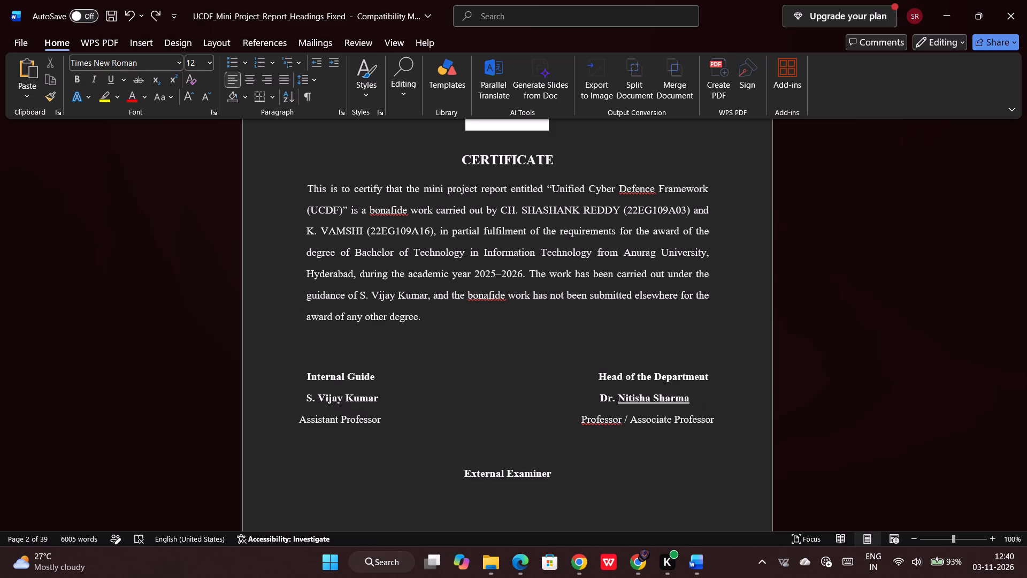
Delete "Professor /" from the department head's title on the Certificate page, leaving only "Associate Professor".
{"action": "left_click", "coordinate": [577, 421]}
{"action": "left_click_drag", "start_coordinate": [628, 418], "coordinate": [591, 425]}
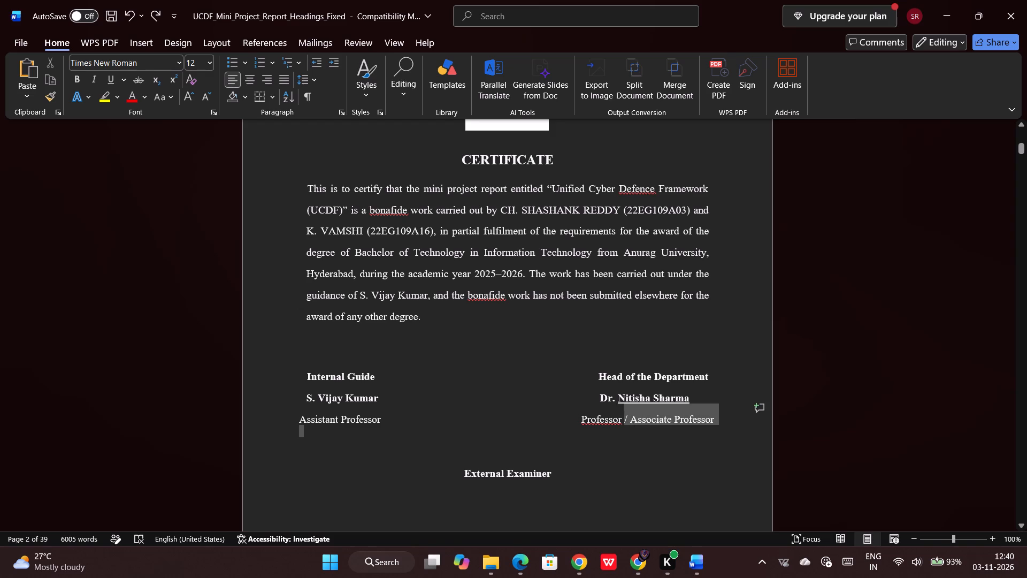
{"action": "left_click_drag", "start_coordinate": [591, 425], "coordinate": [575, 421]}
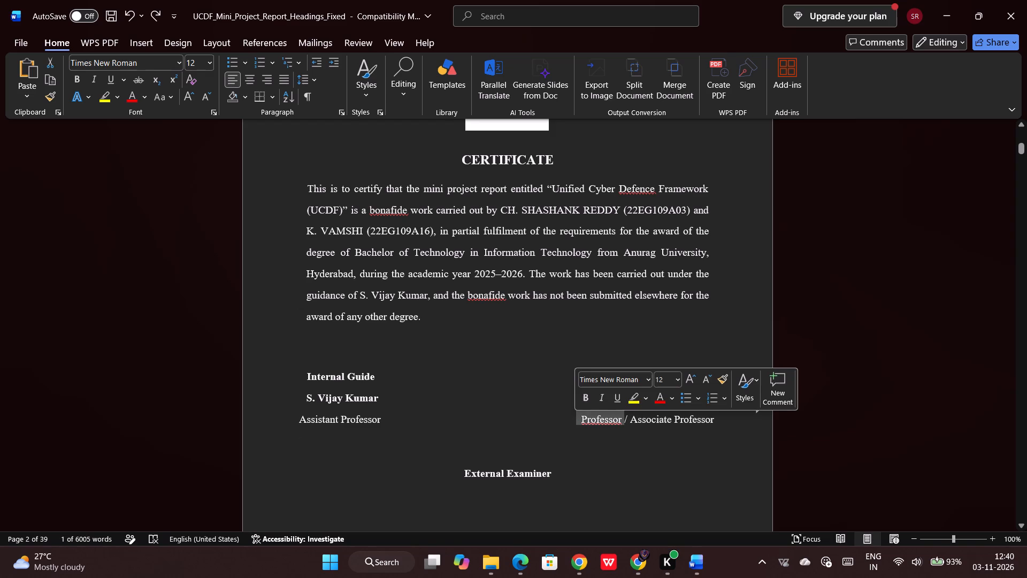
{"action": "key", "text": "BackSpace"}
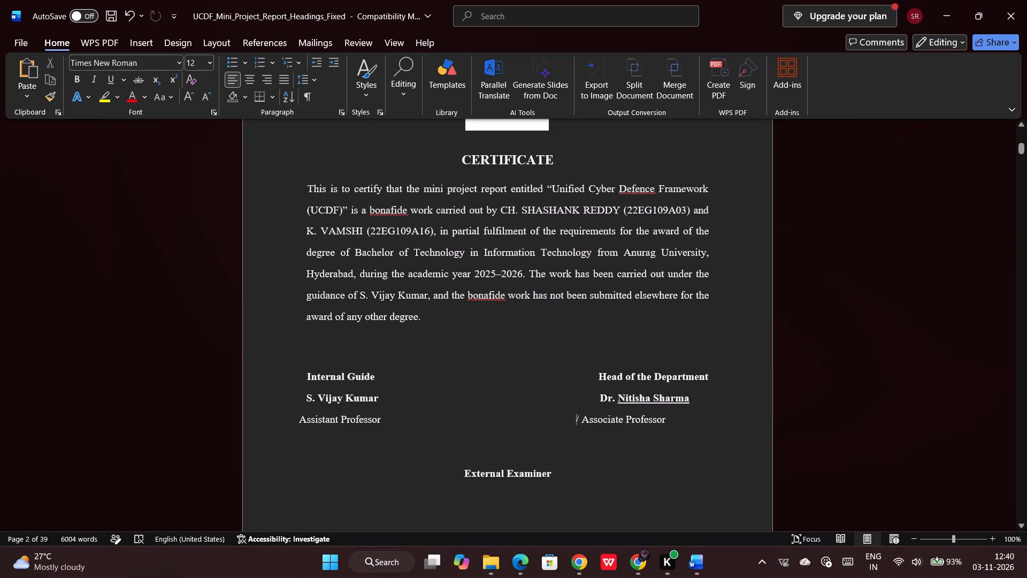
{"action": "left_click", "coordinate": [577, 416]}
{"action": "key", "text": "Right"}
{"action": "key", "text": "BackSpace"}
Insert spaces before "Associate Professor" to align its start with the department head's name above.
{"action": "key", "text": "space"}
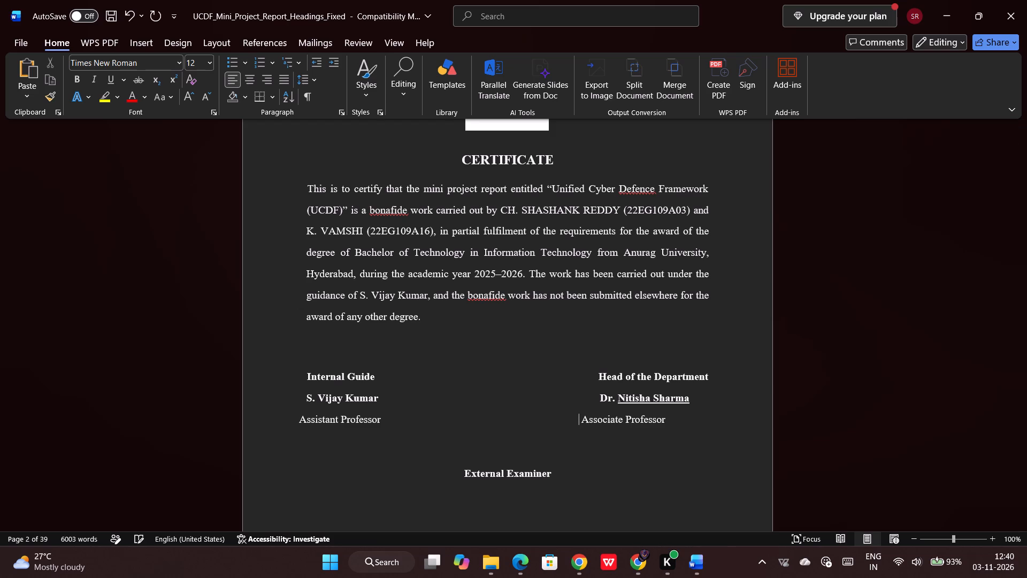
{"action": "key", "text": "space"}
{"action": "key", "text": "space"}
{"action": "key", "text": "space"}
{"action": "key", "text": "space"}
{"action": "key", "text": "space"}
{"action": "key", "text": "space"}
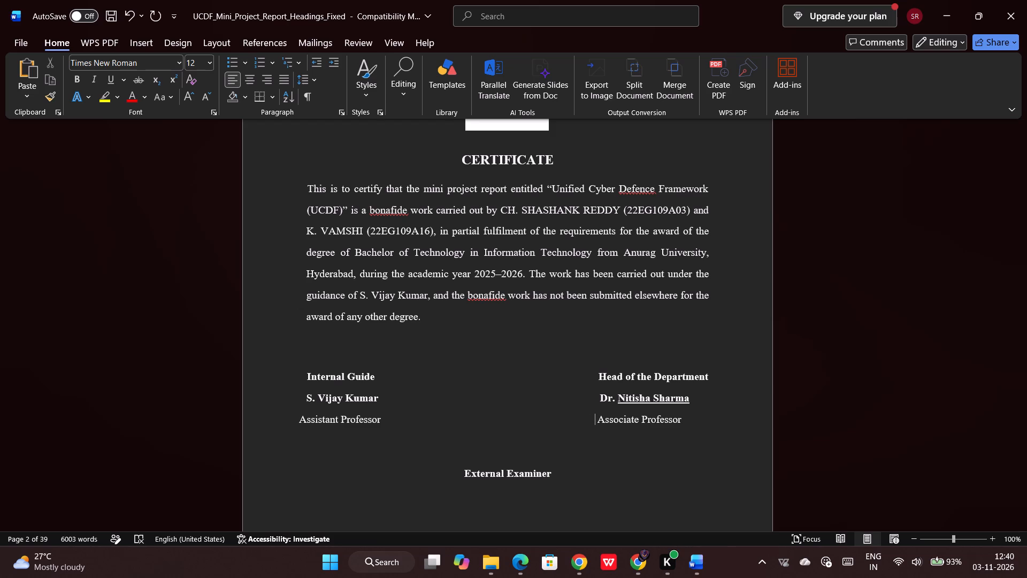
{"action": "key", "text": "space"}
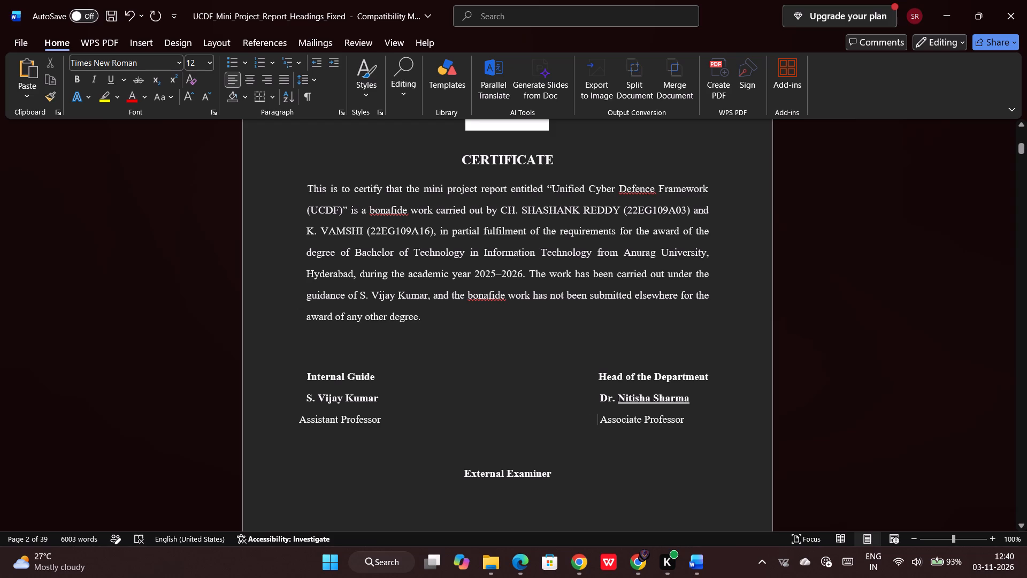
Add a space before "Assistant Professor" under the internal guide's name and justify that line.
{"action": "left_click", "coordinate": [294, 417]}
{"action": "key", "text": "space"}
{"action": "left_click", "coordinate": [283, 81]}
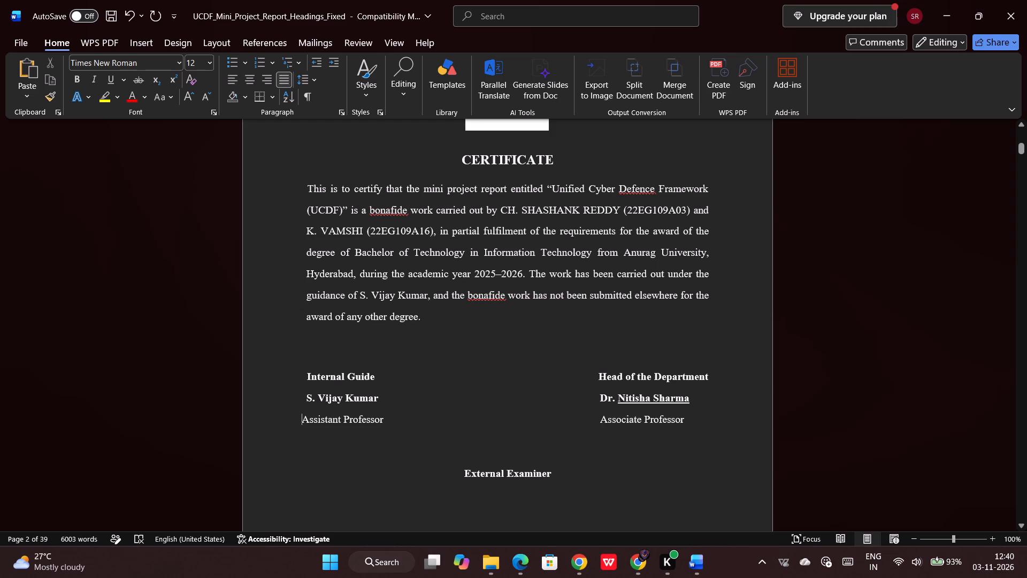
Review the layout of the report's front matter, from the title page and Certificate through the Abstract to the List of Figures.
{"action": "scroll", "coordinate": [454, 214], "scroll_direction": "up", "scroll_amount": 7}
{"action": "scroll", "coordinate": [454, 214], "scroll_direction": "down", "scroll_amount": 1}
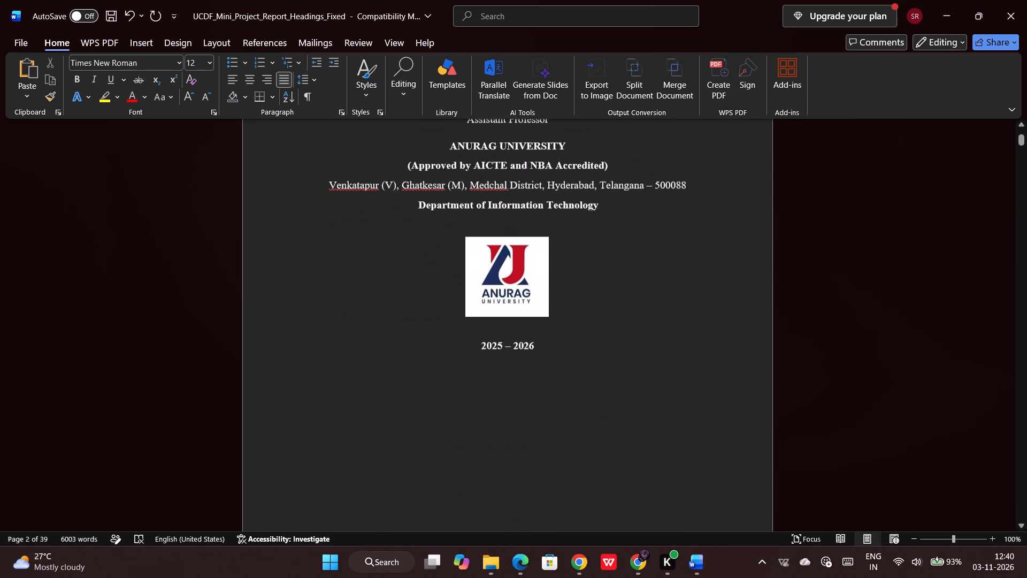
{"action": "scroll", "coordinate": [454, 214], "scroll_direction": "up", "scroll_amount": 5}
{"action": "scroll", "coordinate": [454, 214], "scroll_direction": "down", "scroll_amount": 2}
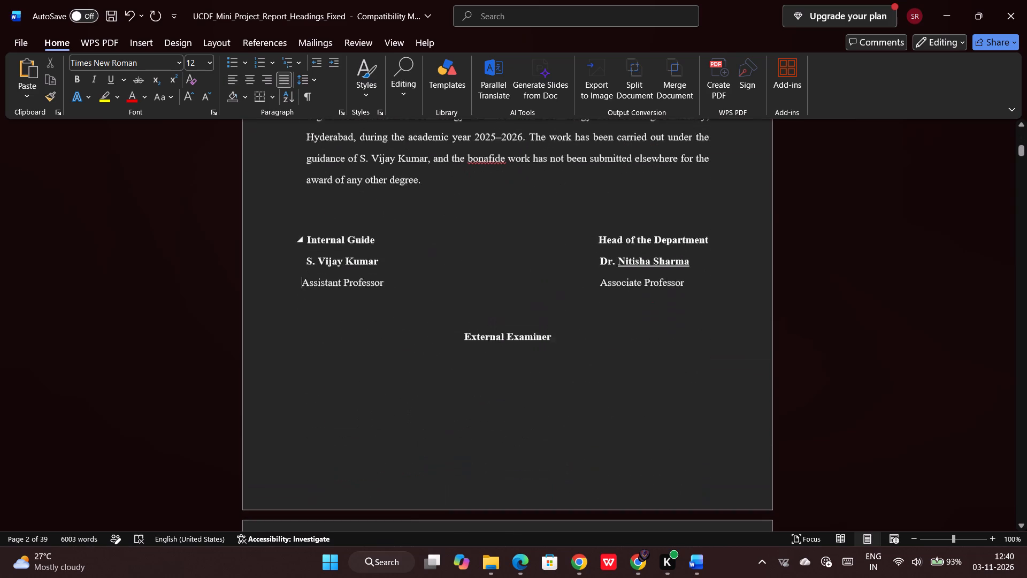
{"action": "scroll", "coordinate": [454, 214], "scroll_direction": "down", "scroll_amount": 1}
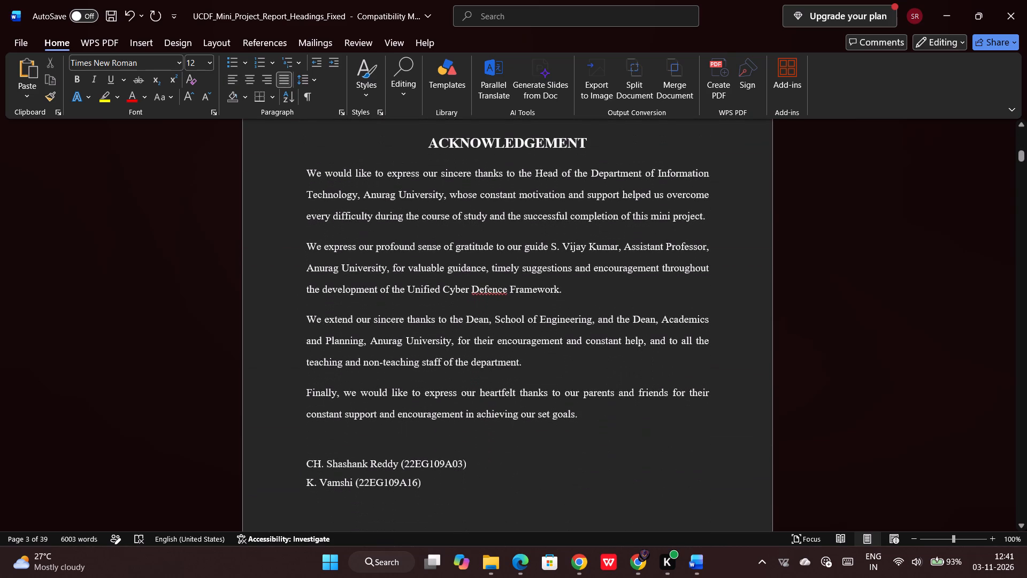
{"action": "scroll", "coordinate": [454, 214], "scroll_direction": "down", "scroll_amount": 2}
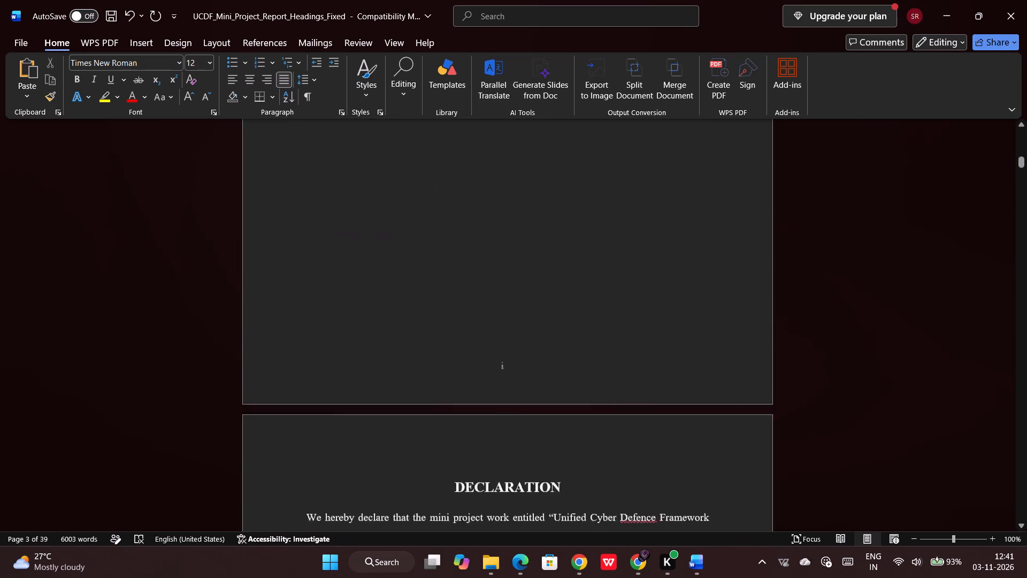
{"action": "scroll", "coordinate": [454, 214], "scroll_direction": "down", "scroll_amount": 4}
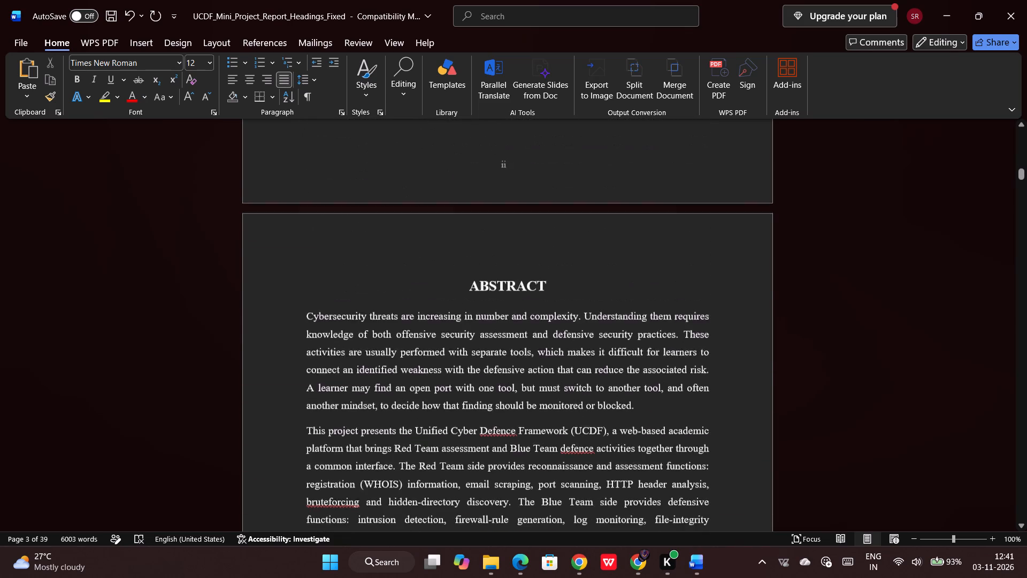
{"action": "scroll", "coordinate": [454, 214], "scroll_direction": "down", "scroll_amount": 5}
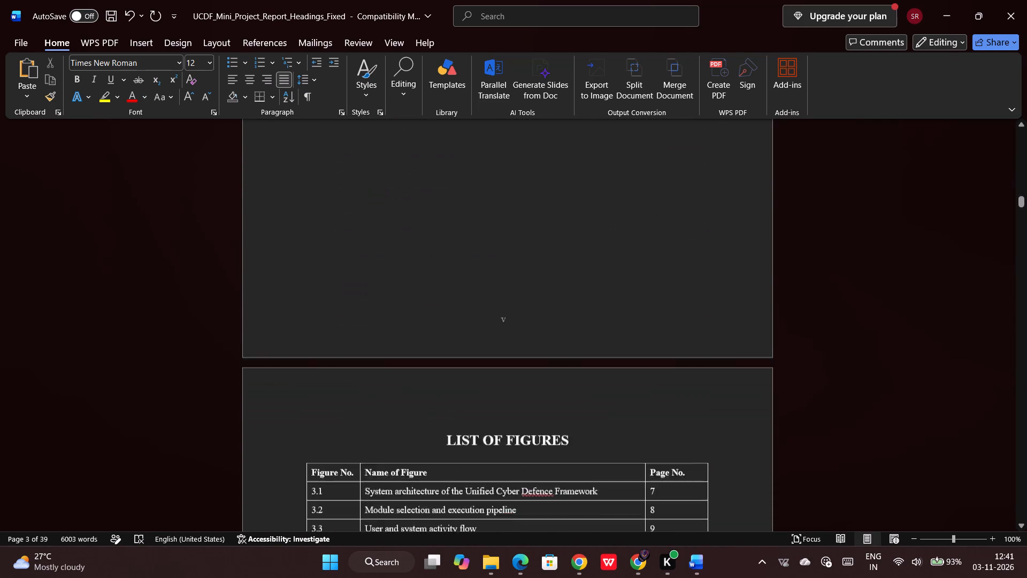
{"action": "scroll", "coordinate": [454, 214], "scroll_direction": "down", "scroll_amount": 4}
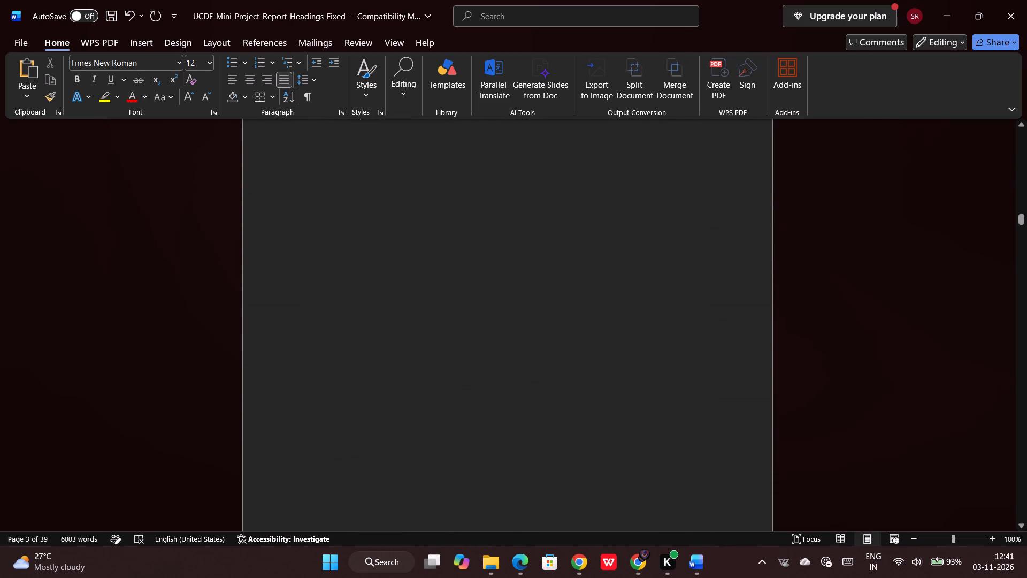
Check the headings, text, diagrams and page breaks in the body chapters up to the end of chapter 5, Implementation.
{"action": "scroll", "coordinate": [454, 214], "scroll_direction": "down", "scroll_amount": 6}
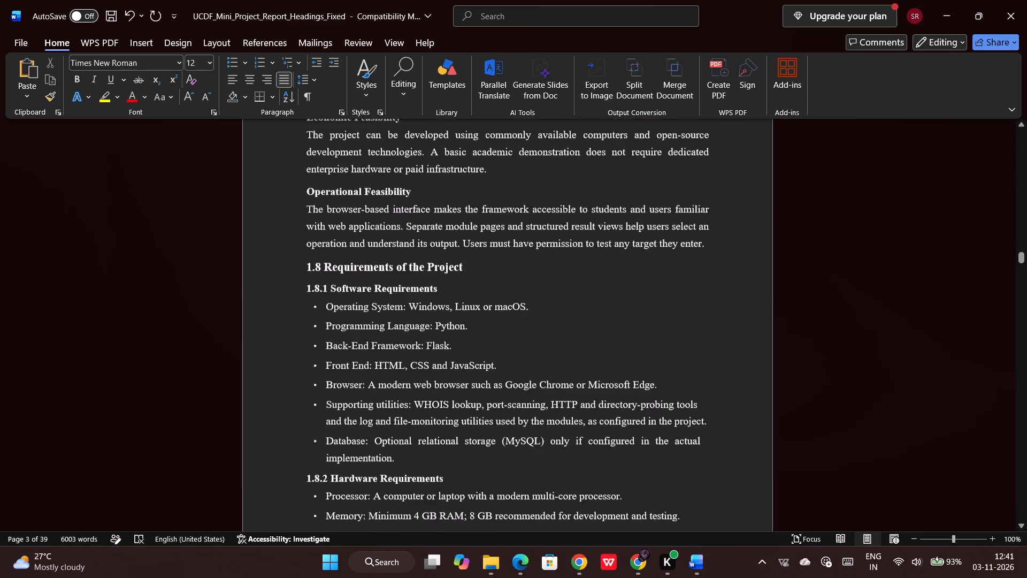
{"action": "scroll", "coordinate": [454, 214], "scroll_direction": "down", "scroll_amount": 10}
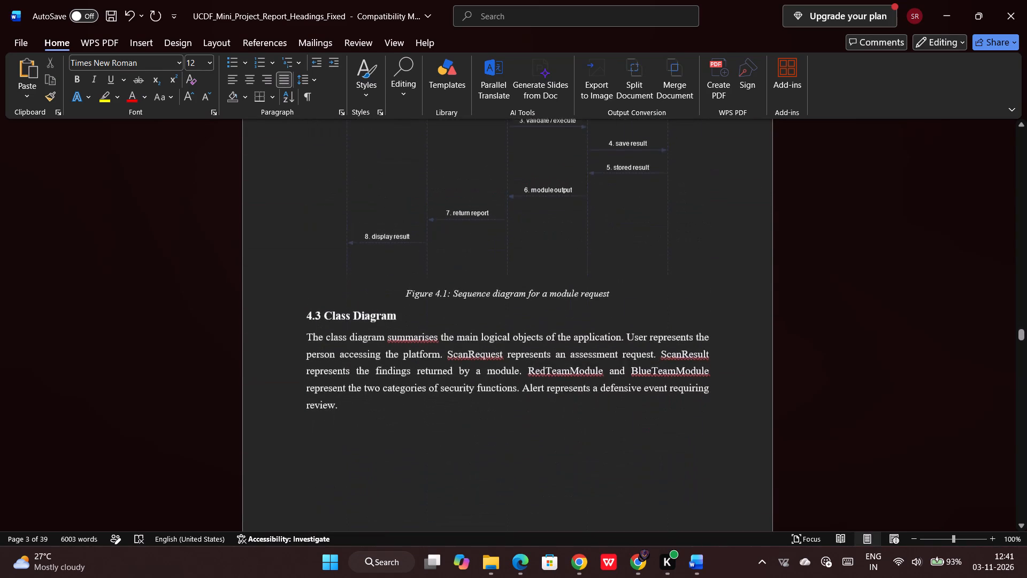
{"action": "scroll", "coordinate": [454, 214], "scroll_direction": "down", "scroll_amount": 4}
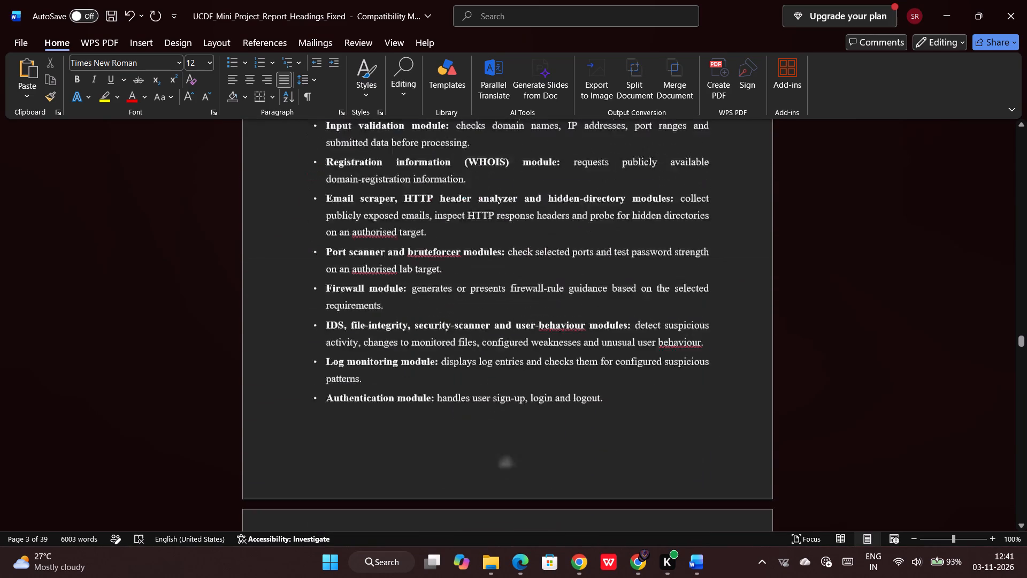
{"action": "scroll", "coordinate": [454, 214], "scroll_direction": "down", "scroll_amount": 1}
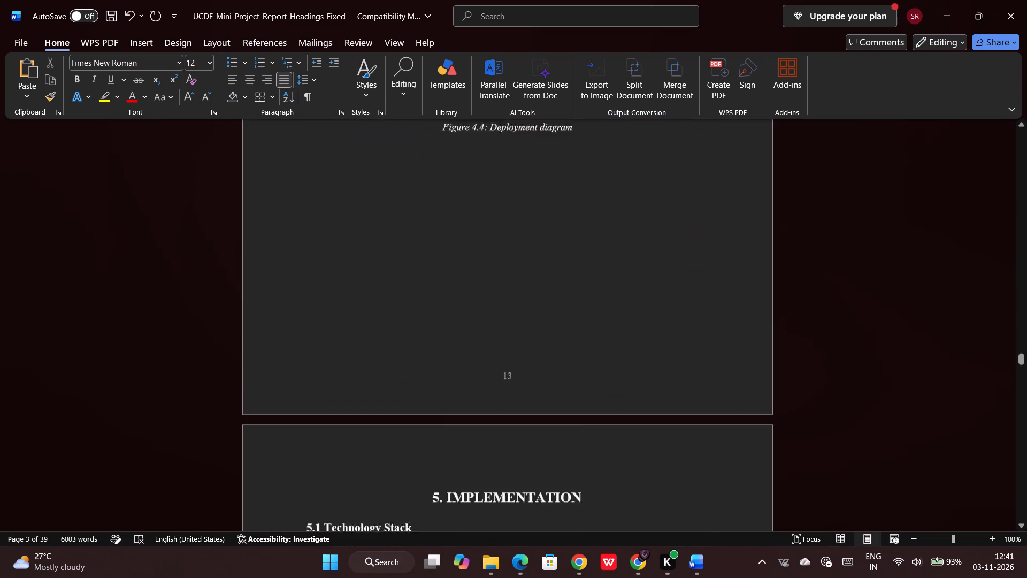
{"action": "scroll", "coordinate": [454, 214], "scroll_direction": "down", "scroll_amount": 5}
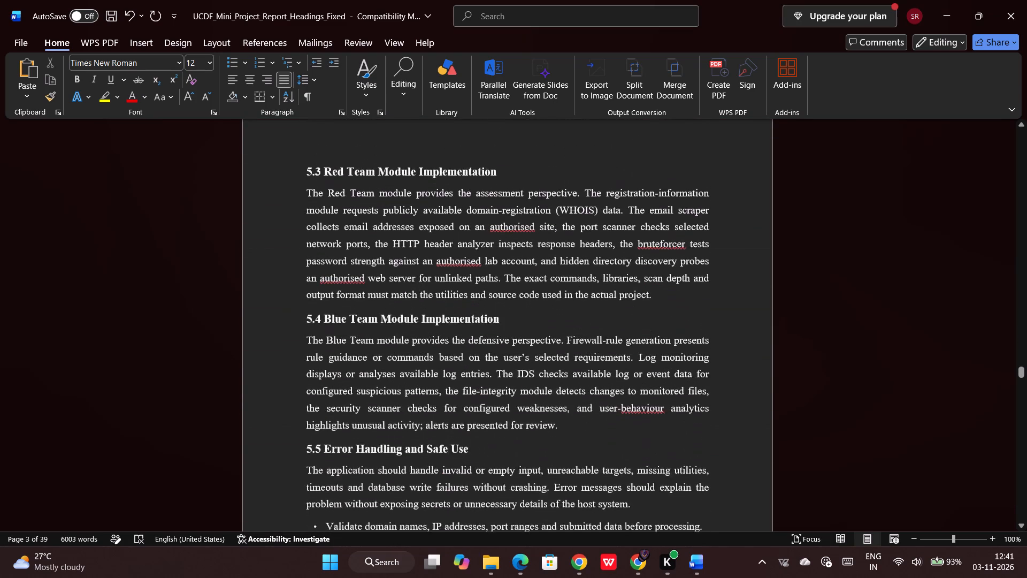
{"action": "scroll", "coordinate": [454, 214], "scroll_direction": "down", "scroll_amount": 5}
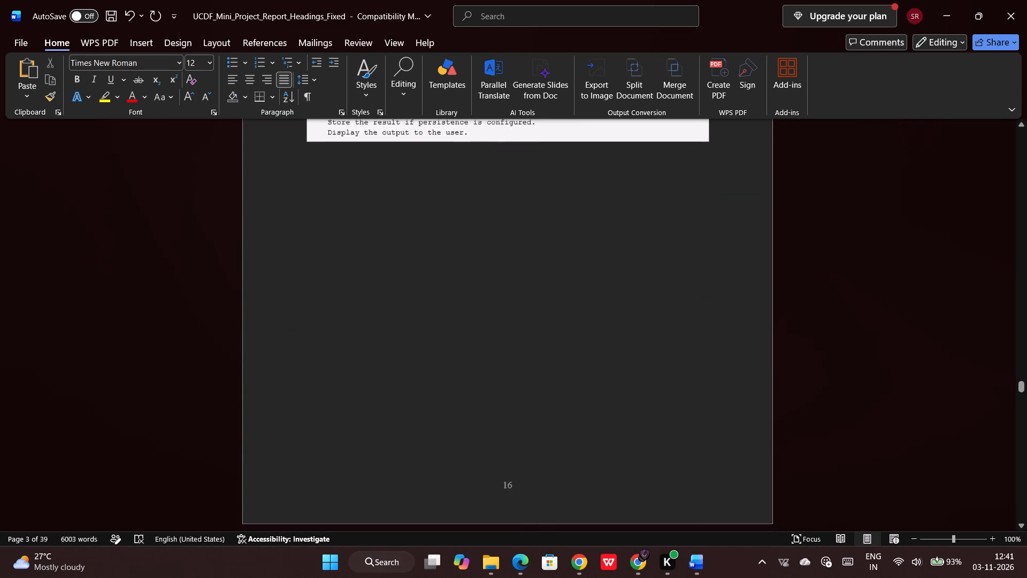
{"action": "scroll", "coordinate": [454, 214], "scroll_direction": "down", "scroll_amount": 3}
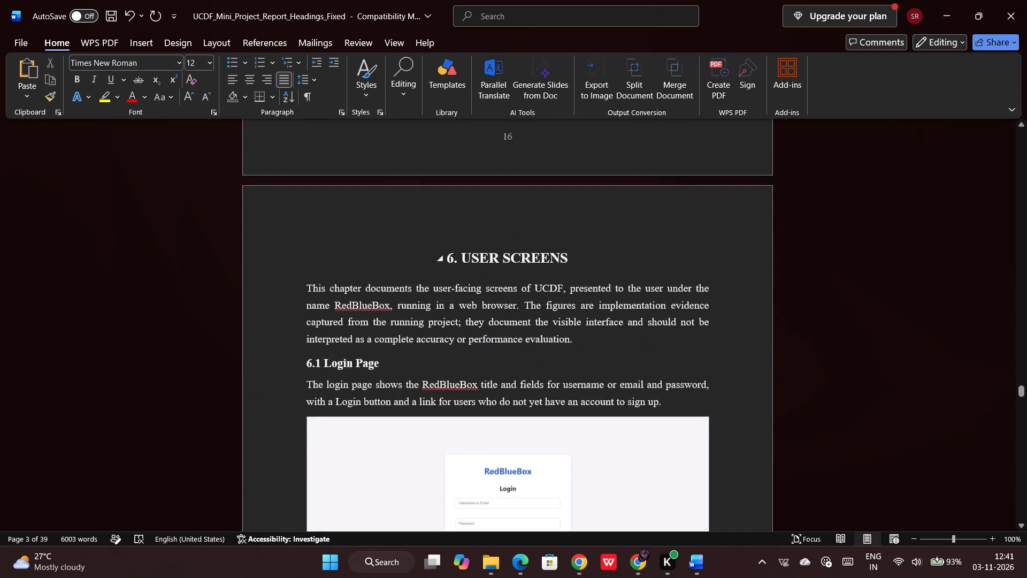
{"action": "scroll", "coordinate": [454, 214], "scroll_direction": "down", "scroll_amount": 2}
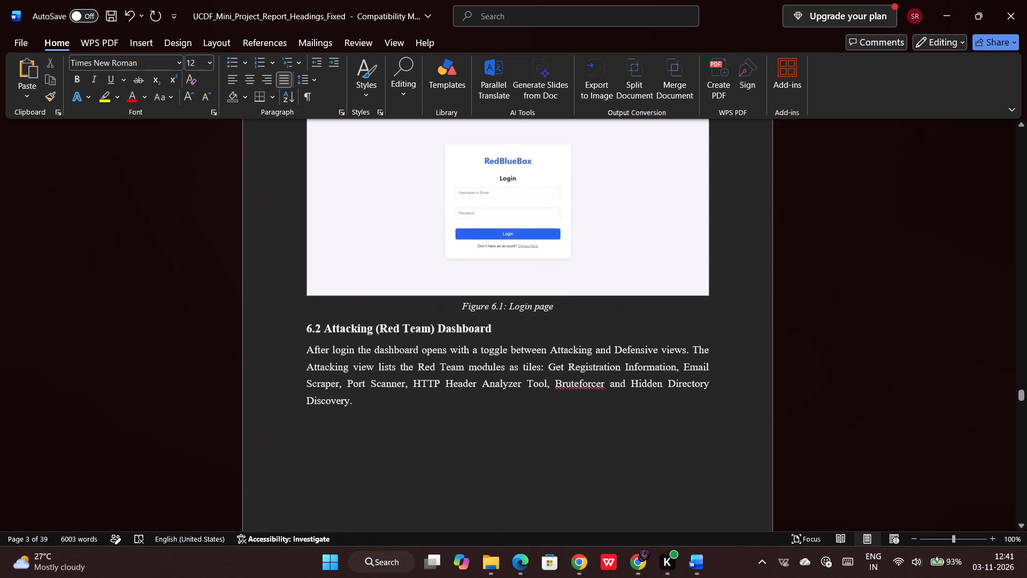
{"action": "scroll", "coordinate": [454, 214], "scroll_direction": "down", "scroll_amount": 1}
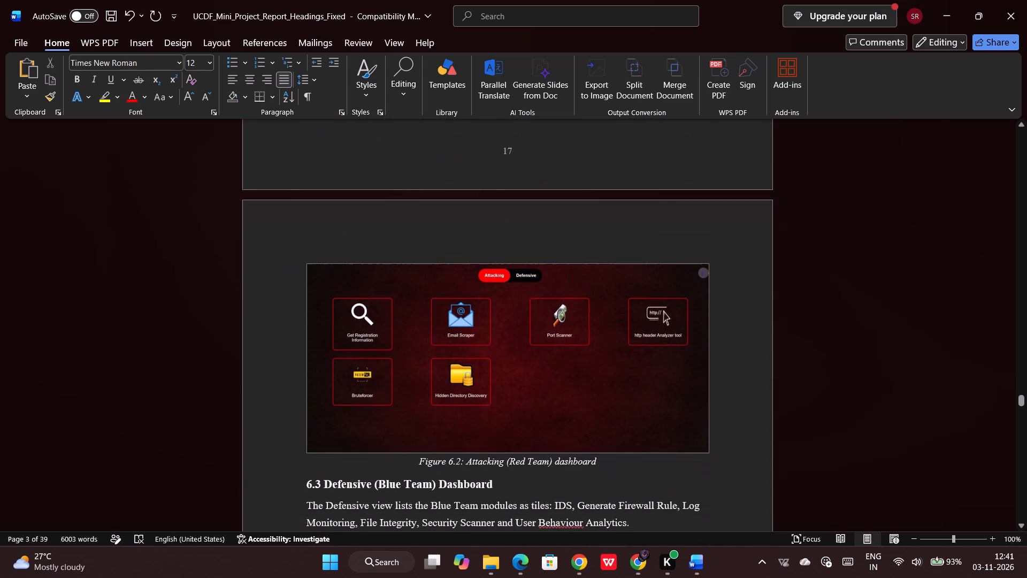
{"action": "scroll", "coordinate": [454, 214], "scroll_direction": "down", "scroll_amount": 2}
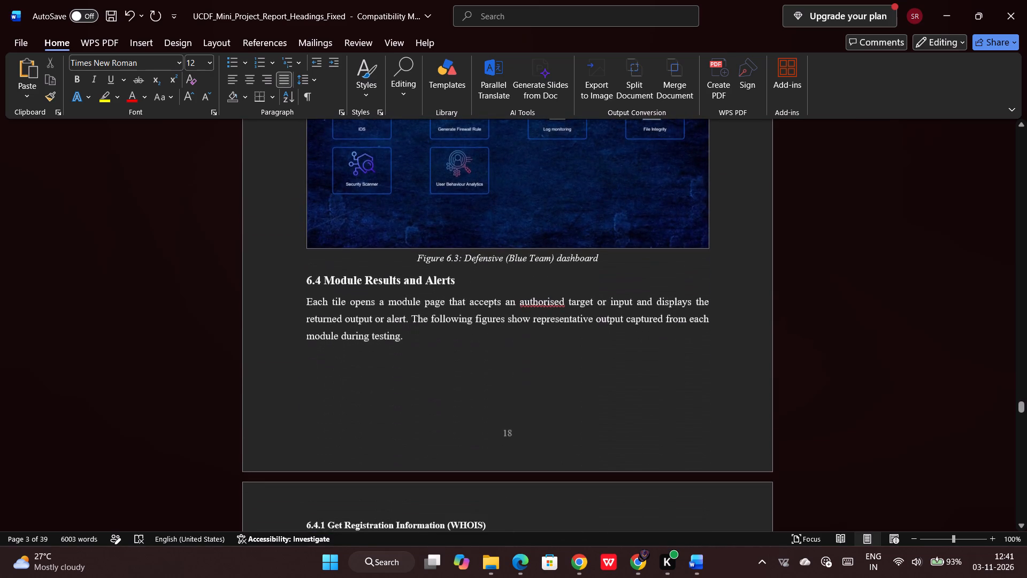
{"action": "scroll", "coordinate": [454, 214], "scroll_direction": "down", "scroll_amount": 2}
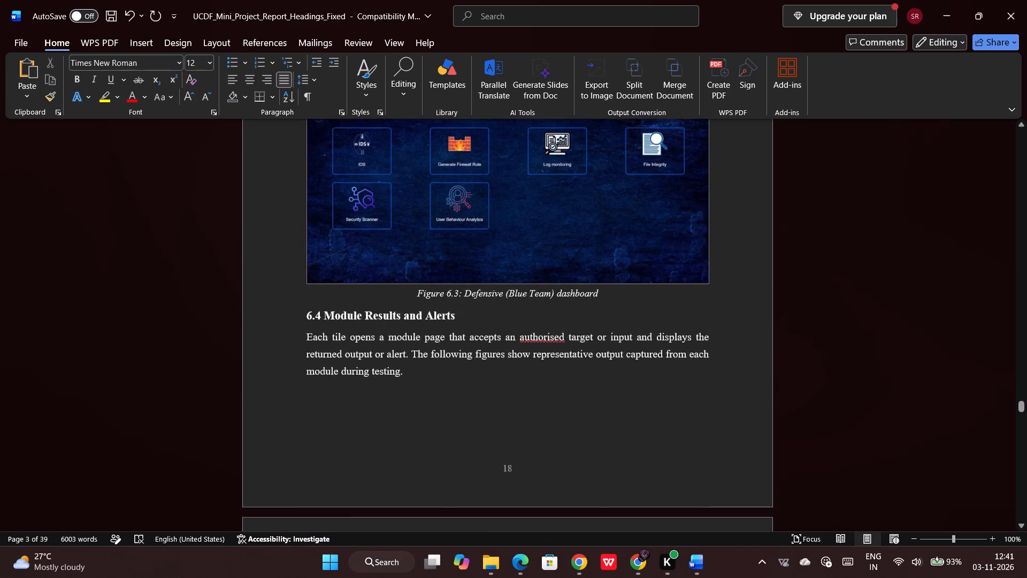
{"action": "scroll", "coordinate": [454, 214], "scroll_direction": "down", "scroll_amount": 1}
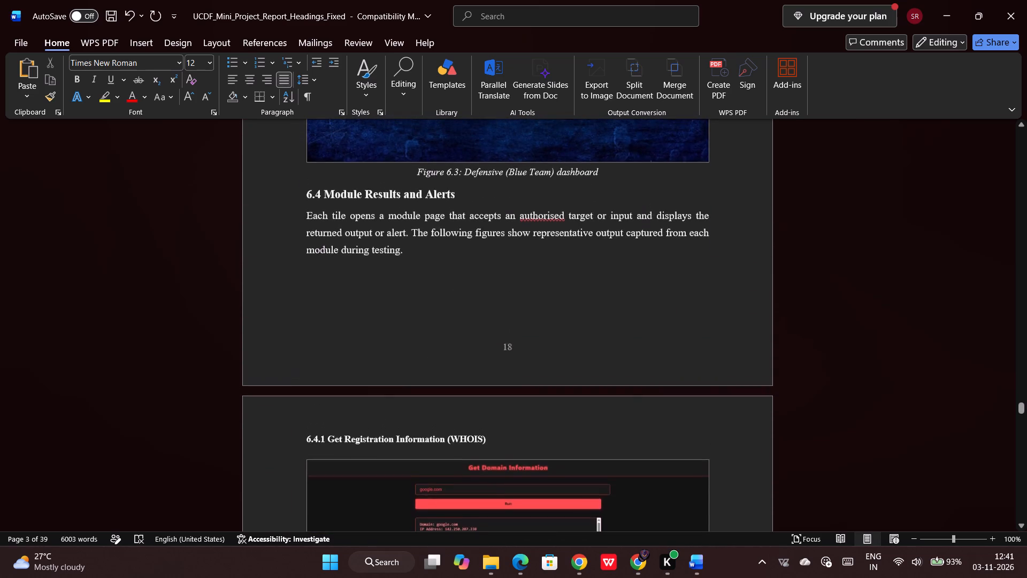
{"action": "scroll", "coordinate": [454, 214], "scroll_direction": "down", "scroll_amount": 1}
{"action": "scroll", "coordinate": [454, 214], "scroll_direction": "up", "scroll_amount": 1}
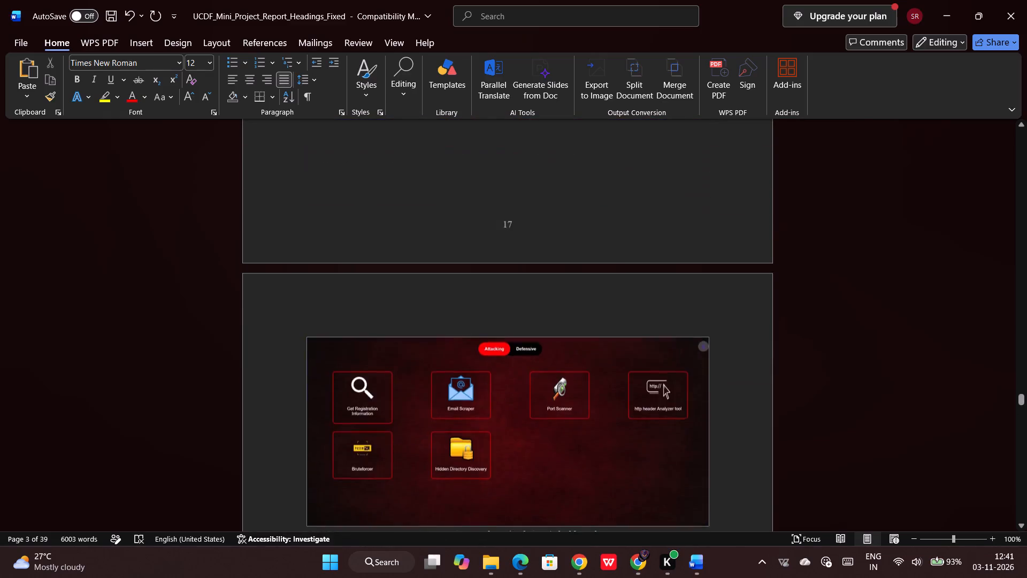
{"action": "scroll", "coordinate": [454, 214], "scroll_direction": "up", "scroll_amount": 1}
{"action": "scroll", "coordinate": [454, 214], "scroll_direction": "down", "scroll_amount": 2}
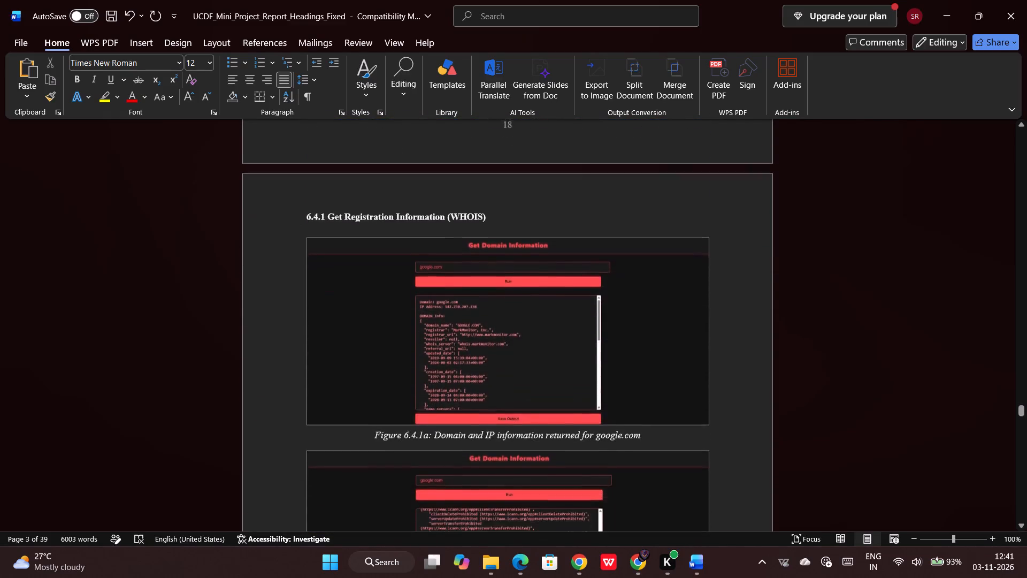
{"action": "scroll", "coordinate": [454, 214], "scroll_direction": "down", "scroll_amount": 2}
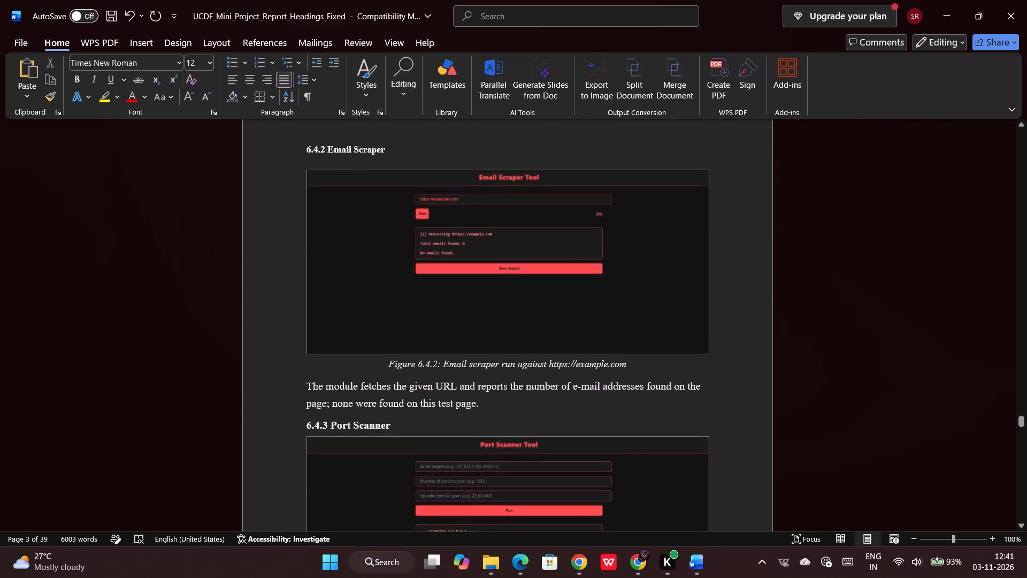
{"action": "scroll", "coordinate": [454, 214], "scroll_direction": "down", "scroll_amount": 2}
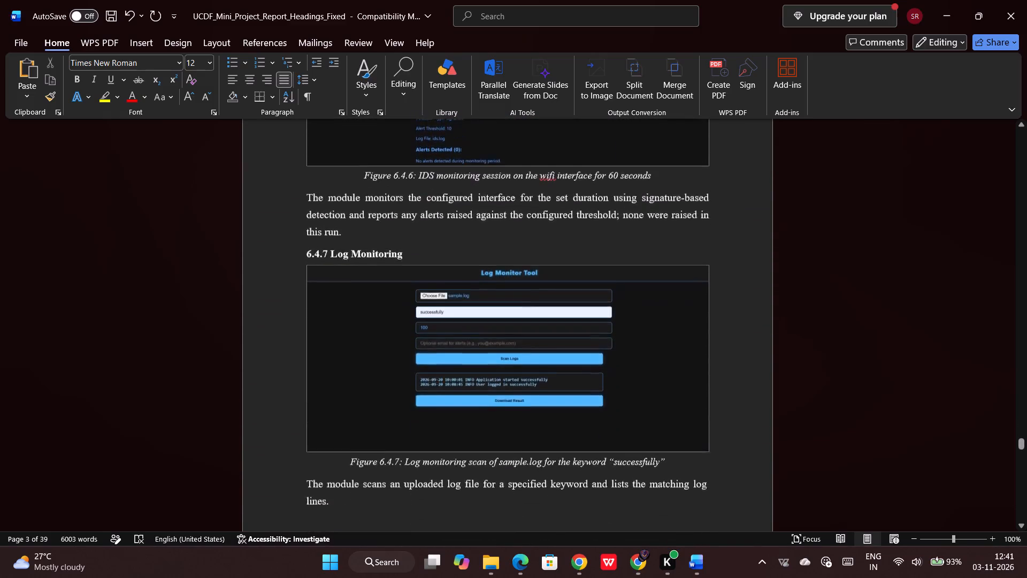
{"action": "scroll", "coordinate": [454, 214], "scroll_direction": "down", "scroll_amount": 4}
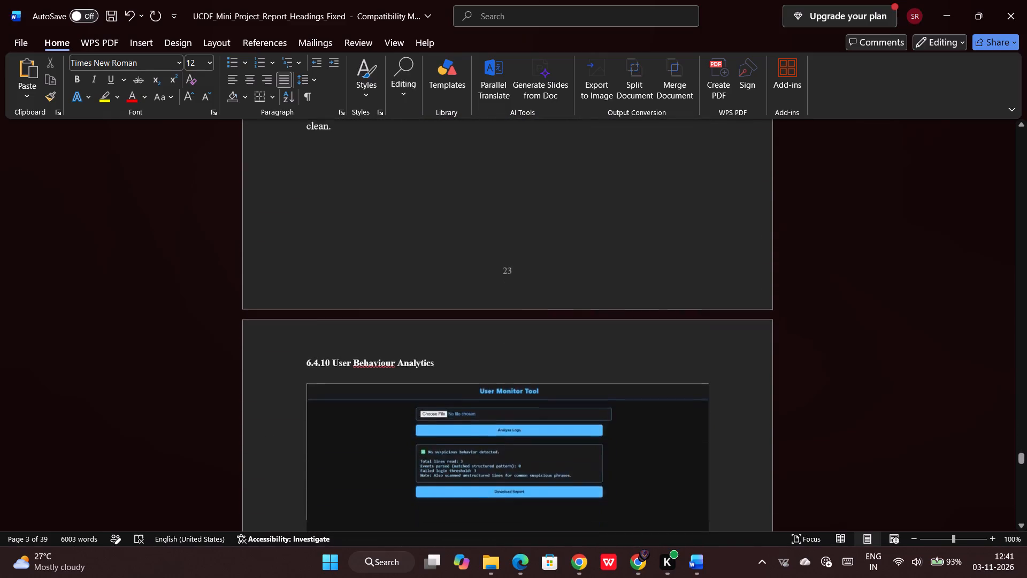
{"action": "scroll", "coordinate": [454, 214], "scroll_direction": "down", "scroll_amount": 1}
Review the closing part of the report, from the testing chapter through limitations and future enhancements to the last references page.
{"action": "scroll", "coordinate": [454, 214], "scroll_direction": "down", "scroll_amount": 3}
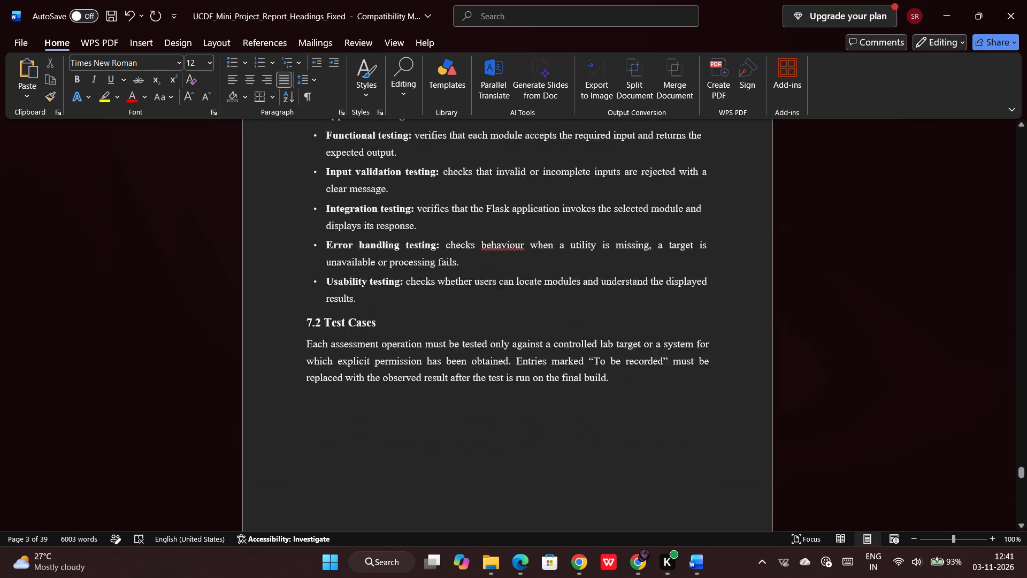
{"action": "scroll", "coordinate": [454, 214], "scroll_direction": "down", "scroll_amount": 4}
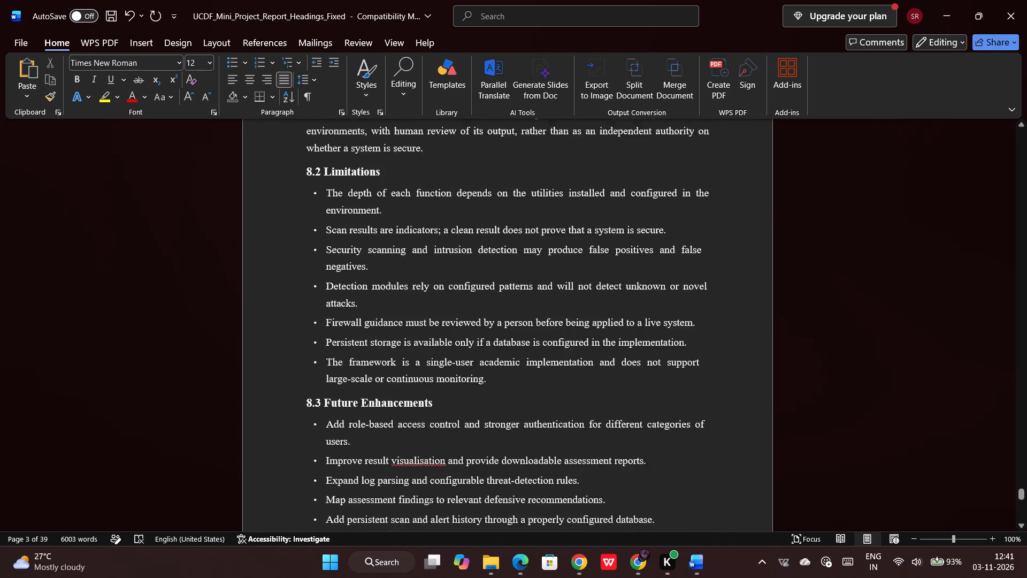
{"action": "scroll", "coordinate": [454, 214], "scroll_direction": "down", "scroll_amount": 3}
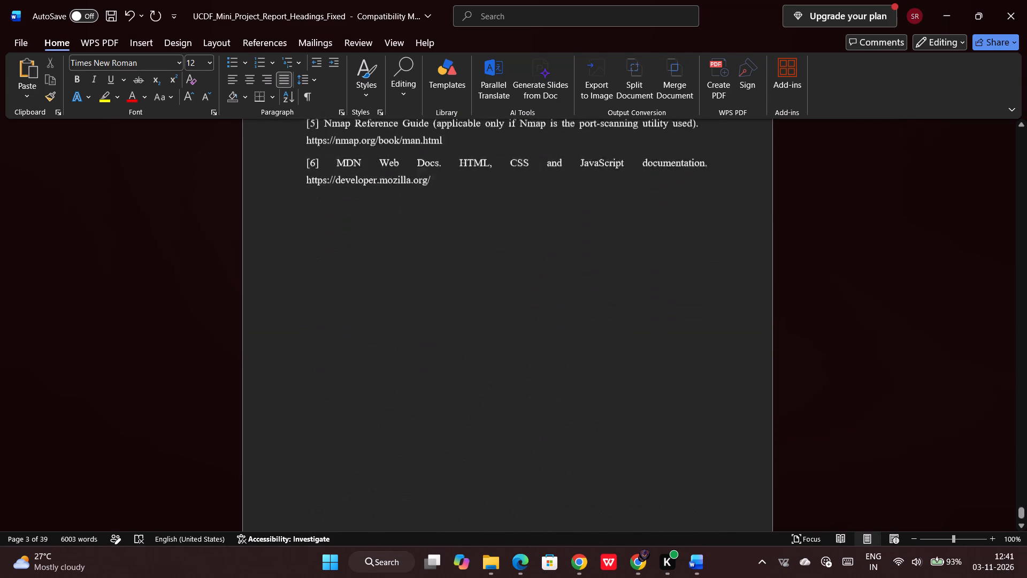
{"action": "scroll", "coordinate": [454, 214], "scroll_direction": "down", "scroll_amount": 2}
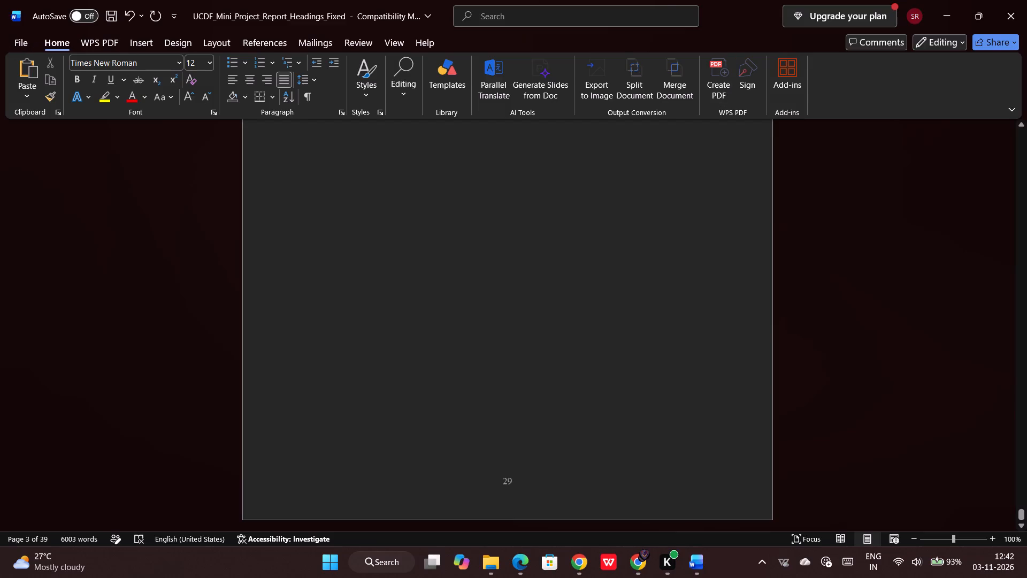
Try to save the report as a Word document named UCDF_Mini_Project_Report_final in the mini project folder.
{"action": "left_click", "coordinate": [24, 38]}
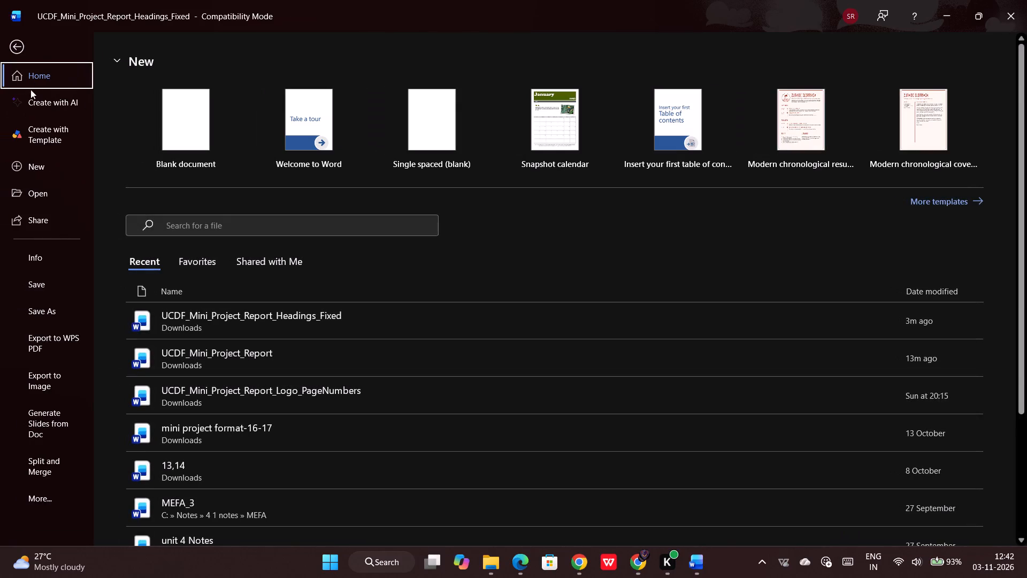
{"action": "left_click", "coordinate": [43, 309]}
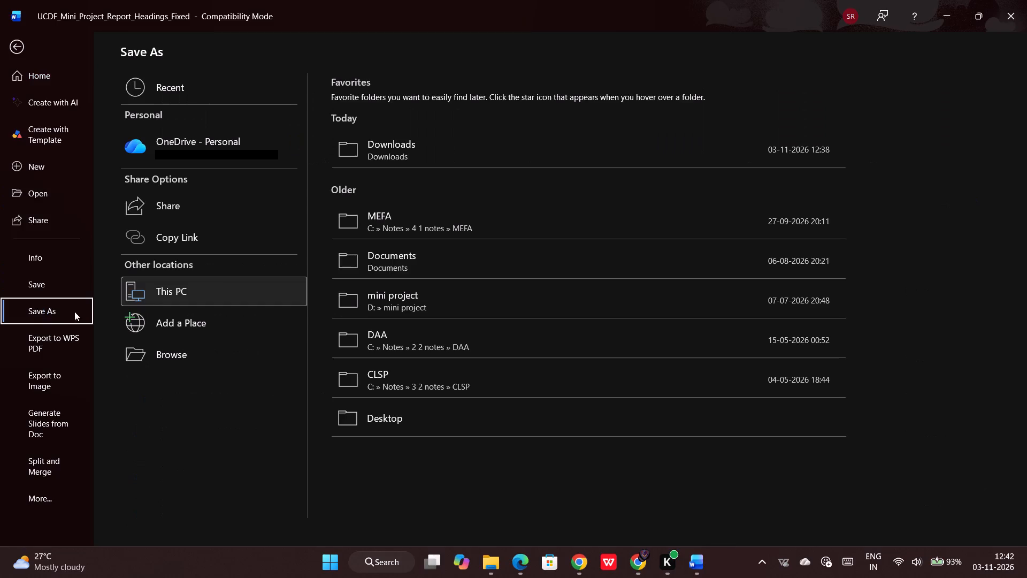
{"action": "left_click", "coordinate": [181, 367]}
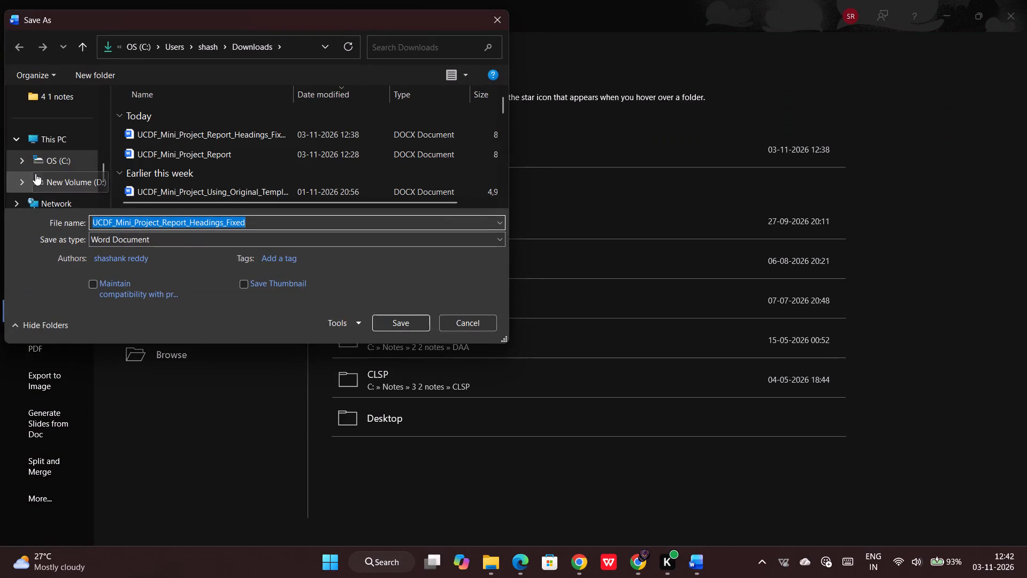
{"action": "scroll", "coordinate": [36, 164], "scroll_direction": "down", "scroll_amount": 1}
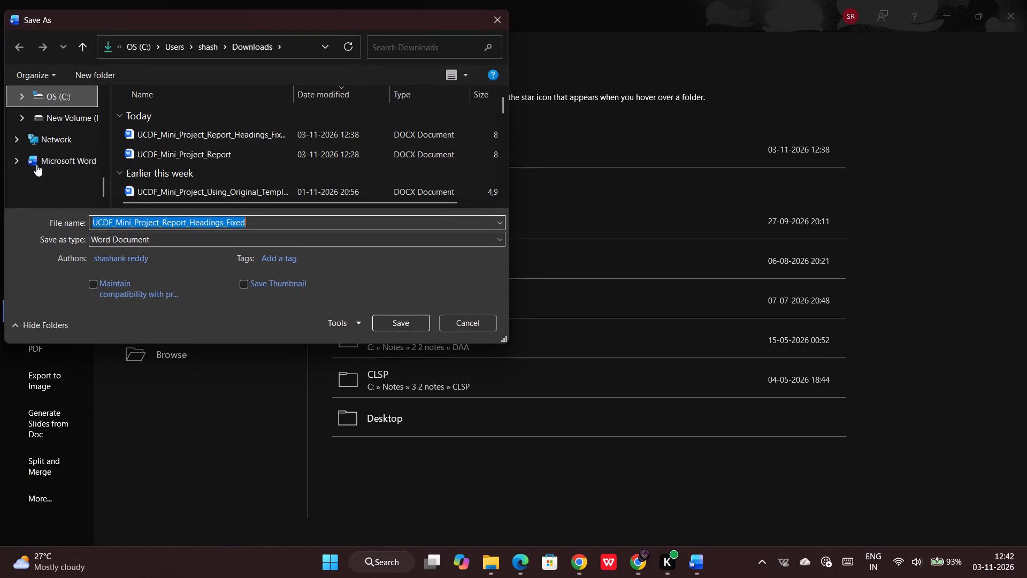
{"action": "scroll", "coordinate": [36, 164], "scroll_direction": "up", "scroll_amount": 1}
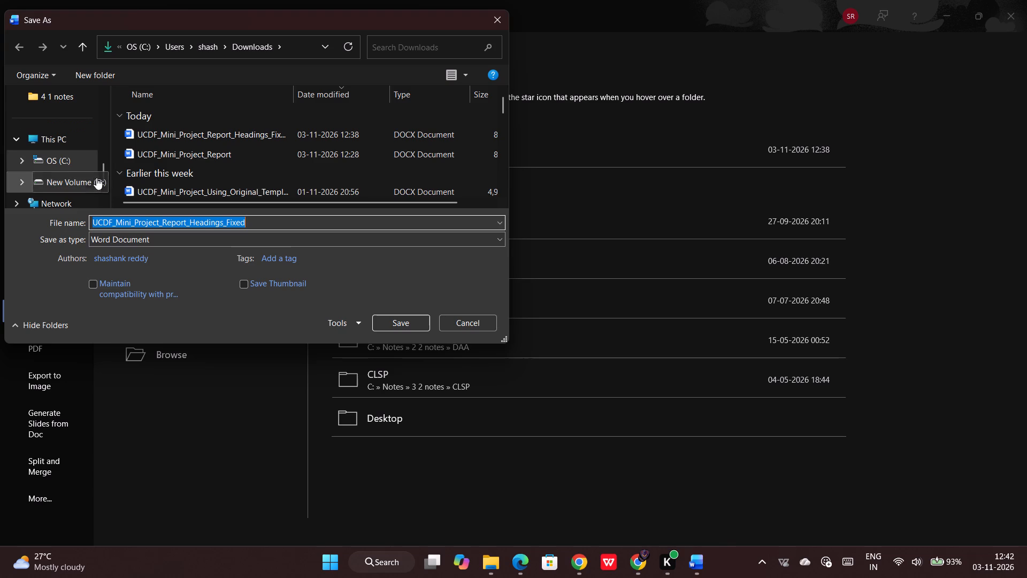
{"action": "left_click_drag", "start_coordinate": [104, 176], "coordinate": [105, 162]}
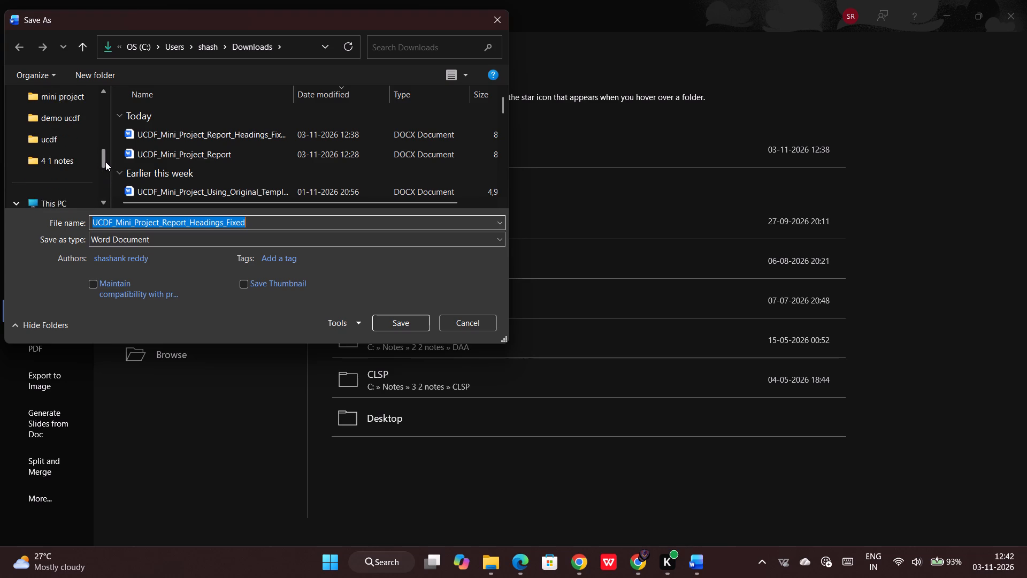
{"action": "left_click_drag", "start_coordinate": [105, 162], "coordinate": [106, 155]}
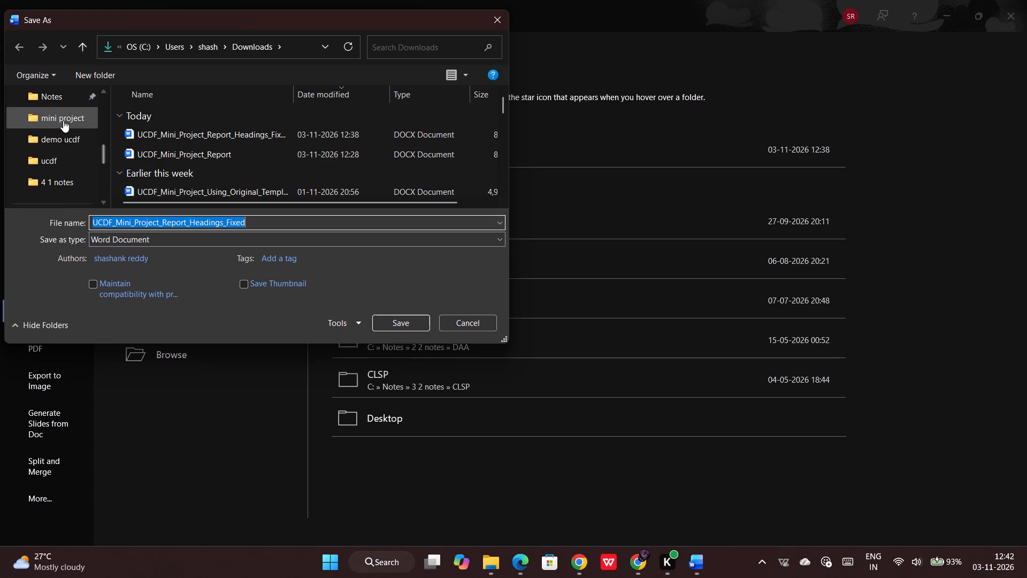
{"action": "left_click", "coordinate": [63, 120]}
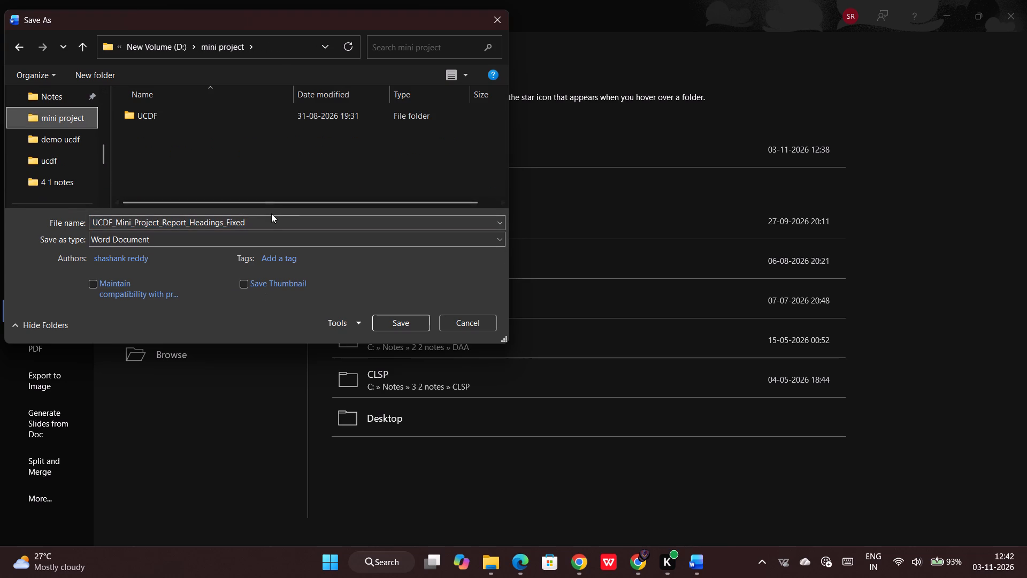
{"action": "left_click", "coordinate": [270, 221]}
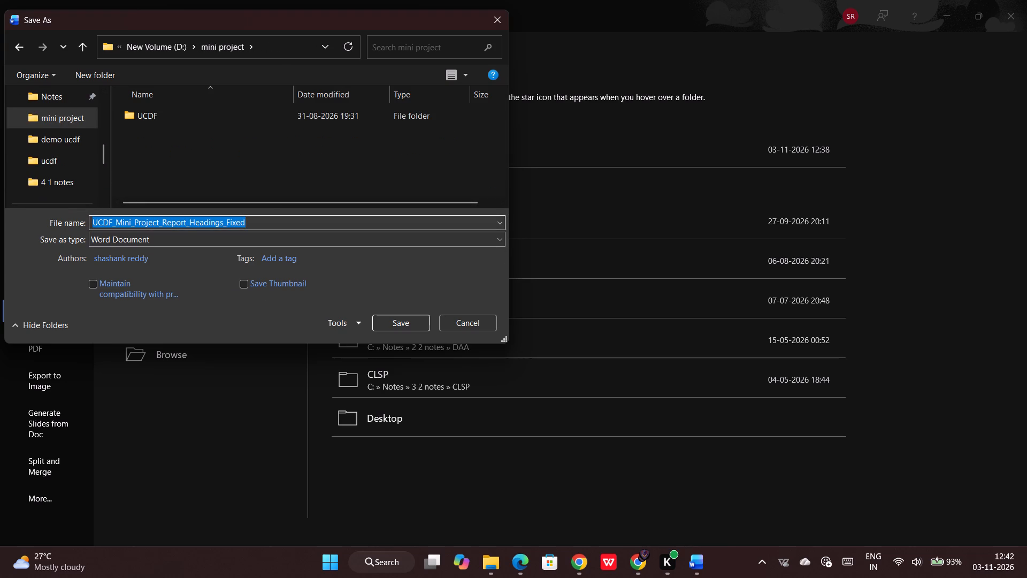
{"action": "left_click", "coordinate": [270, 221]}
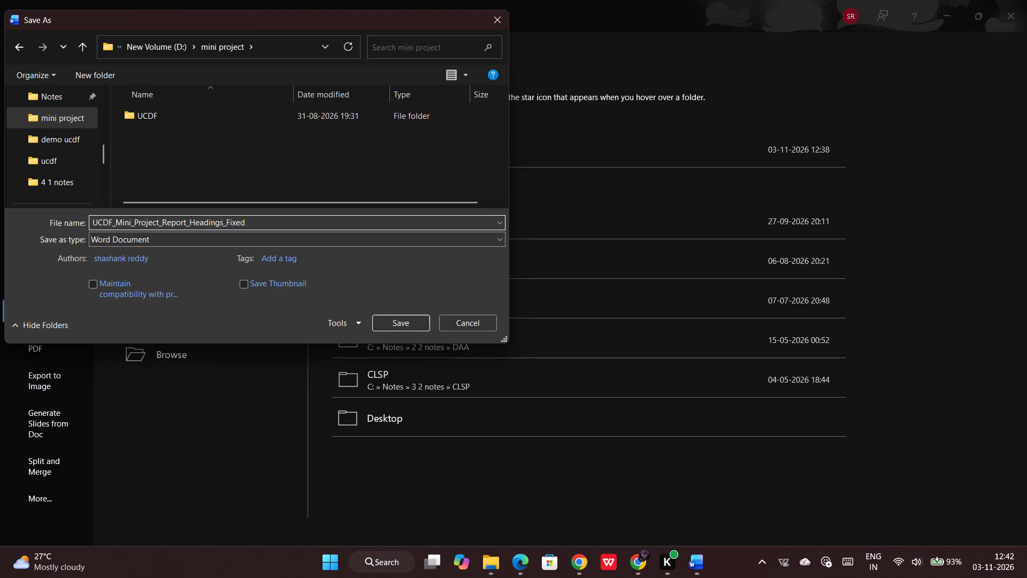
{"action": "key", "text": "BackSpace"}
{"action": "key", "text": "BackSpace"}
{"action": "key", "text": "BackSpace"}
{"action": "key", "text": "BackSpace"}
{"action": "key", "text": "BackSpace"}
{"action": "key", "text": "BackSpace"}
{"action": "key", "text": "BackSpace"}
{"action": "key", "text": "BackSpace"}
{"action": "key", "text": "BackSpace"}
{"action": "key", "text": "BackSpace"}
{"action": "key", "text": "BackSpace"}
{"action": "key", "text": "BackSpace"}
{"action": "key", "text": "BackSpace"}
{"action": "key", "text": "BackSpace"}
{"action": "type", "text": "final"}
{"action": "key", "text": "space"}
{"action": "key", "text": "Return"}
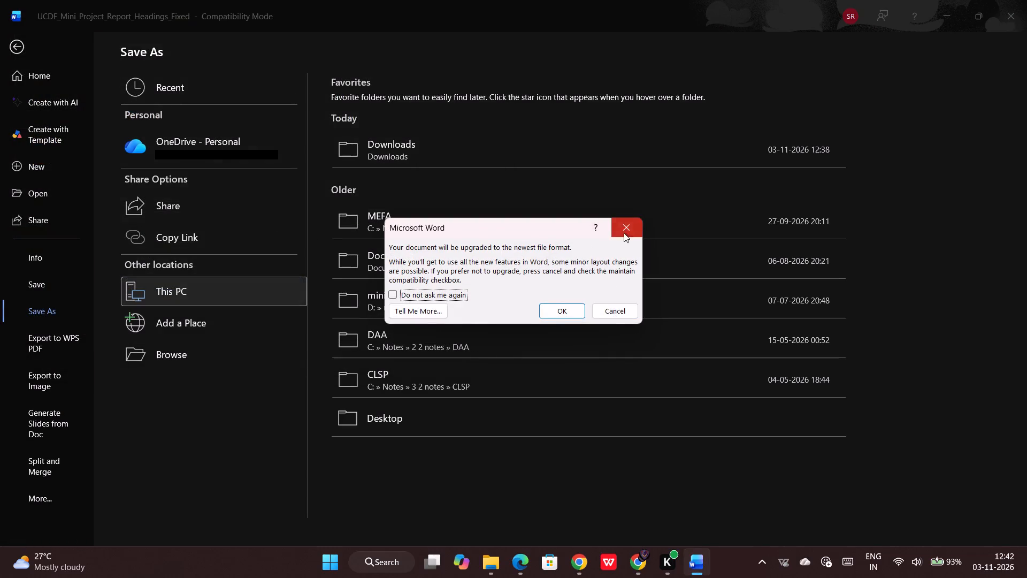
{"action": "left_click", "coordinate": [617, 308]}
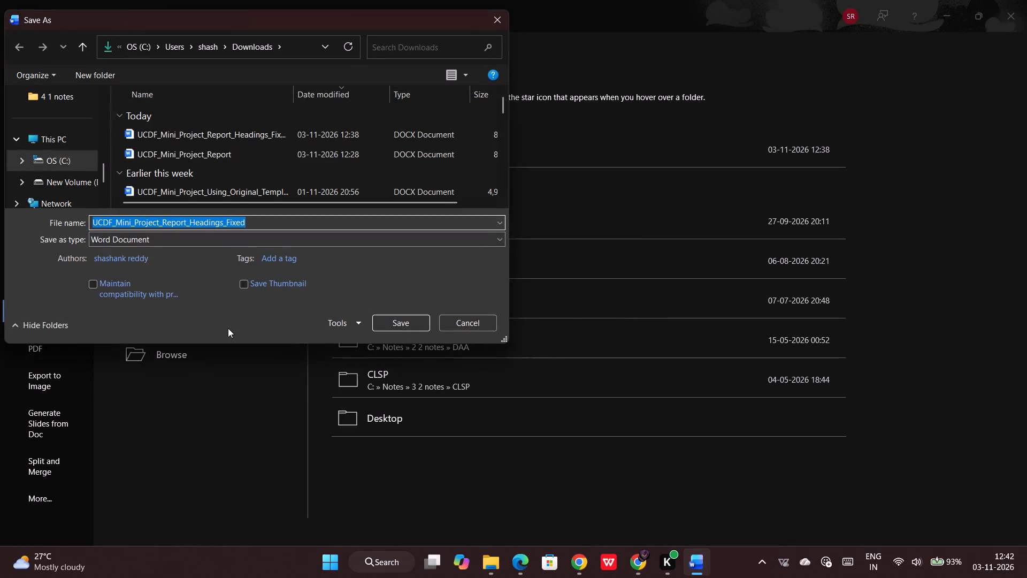
Save the report as a PDF named UCDF_Mini_Project_Report_final in the mini project folder on drive D.
{"action": "left_click", "coordinate": [281, 223]}
{"action": "key", "text": "BackSpace"}
{"action": "key", "text": "BackSpace"}
{"action": "key", "text": "BackSpace"}
{"action": "key", "text": "BackSpace"}
{"action": "key", "text": "BackSpace"}
{"action": "key", "text": "BackSpace"}
{"action": "key", "text": "BackSpace"}
{"action": "key", "text": "BackSpace"}
{"action": "key", "text": "BackSpace"}
{"action": "key", "text": "BackSpace"}
{"action": "key", "text": "BackSpace"}
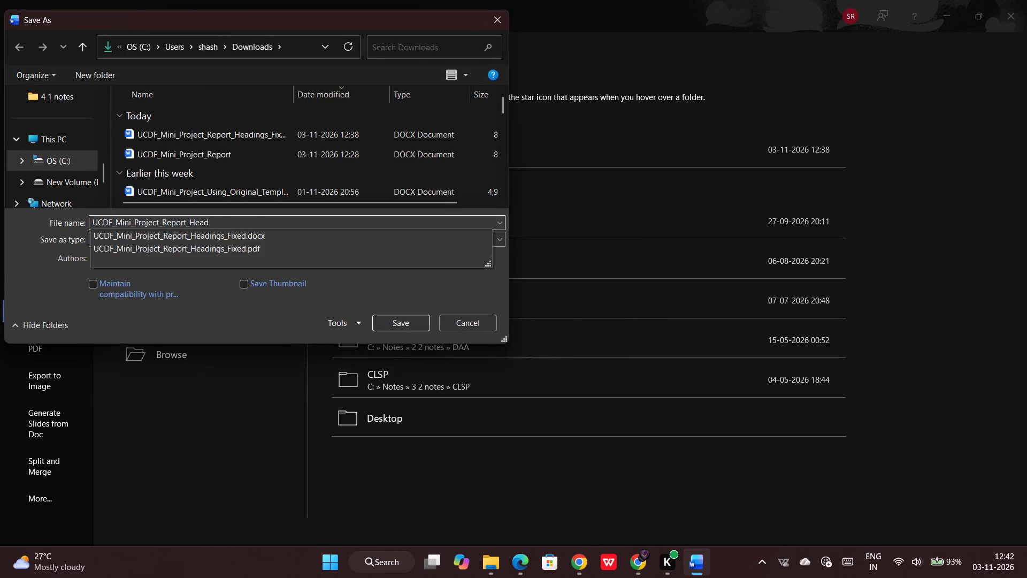
{"action": "key", "text": "BackSpace"}
{"action": "key", "text": "BackSpace"}
{"action": "key", "text": "BackSpace"}
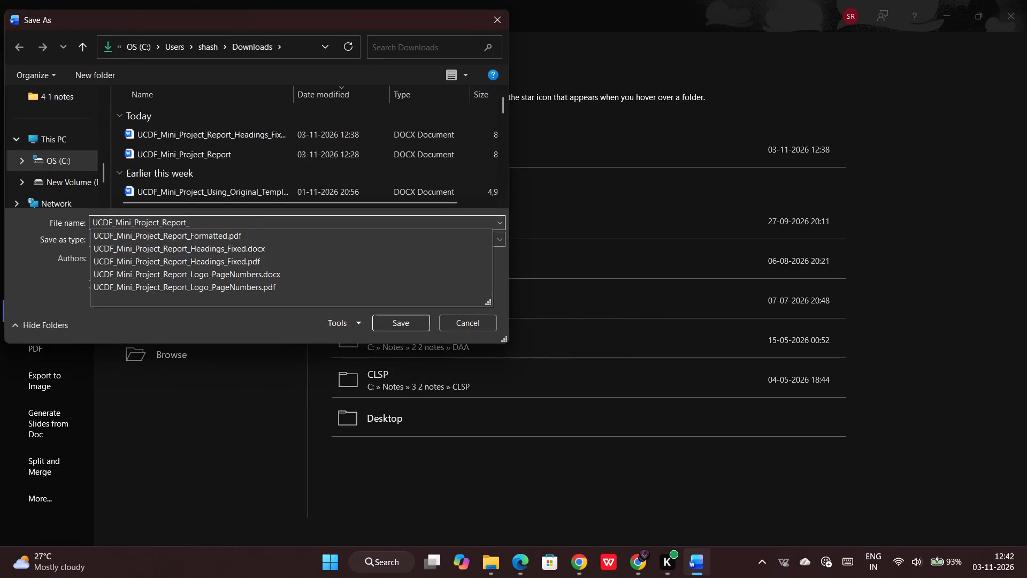
{"action": "type", "text": "final"}
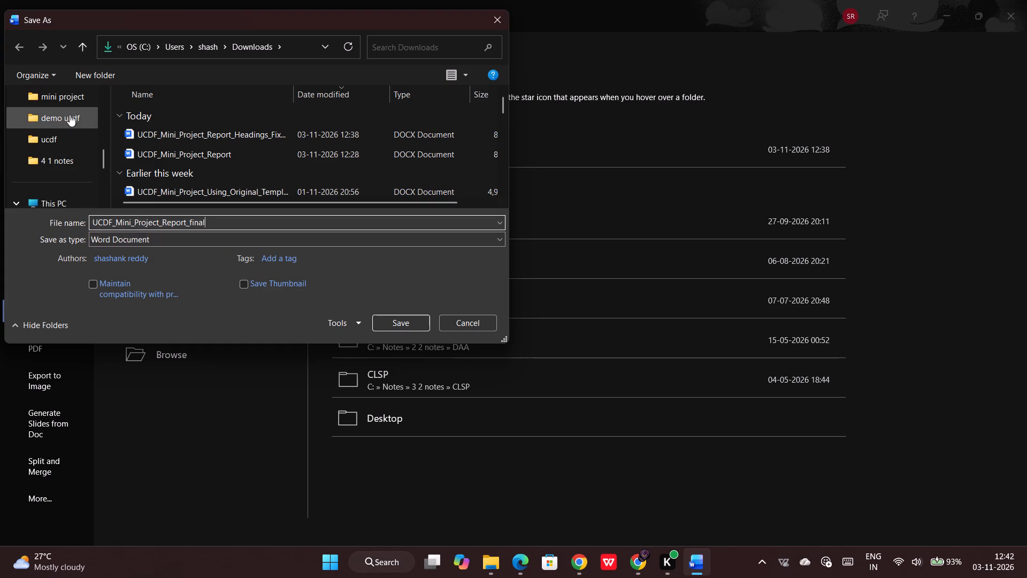
{"action": "left_click", "coordinate": [71, 102]}
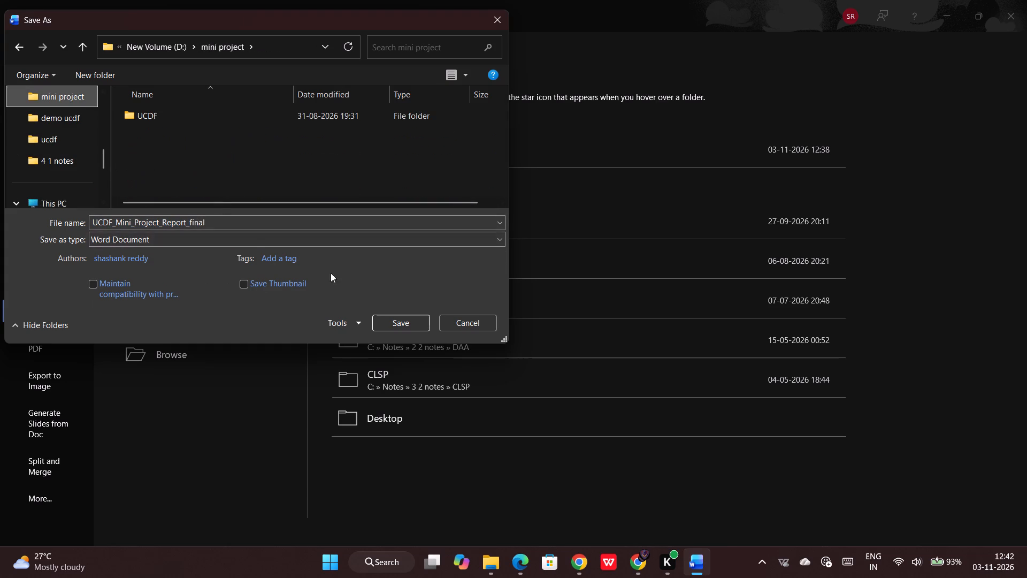
{"action": "double_click", "coordinate": [202, 111]}
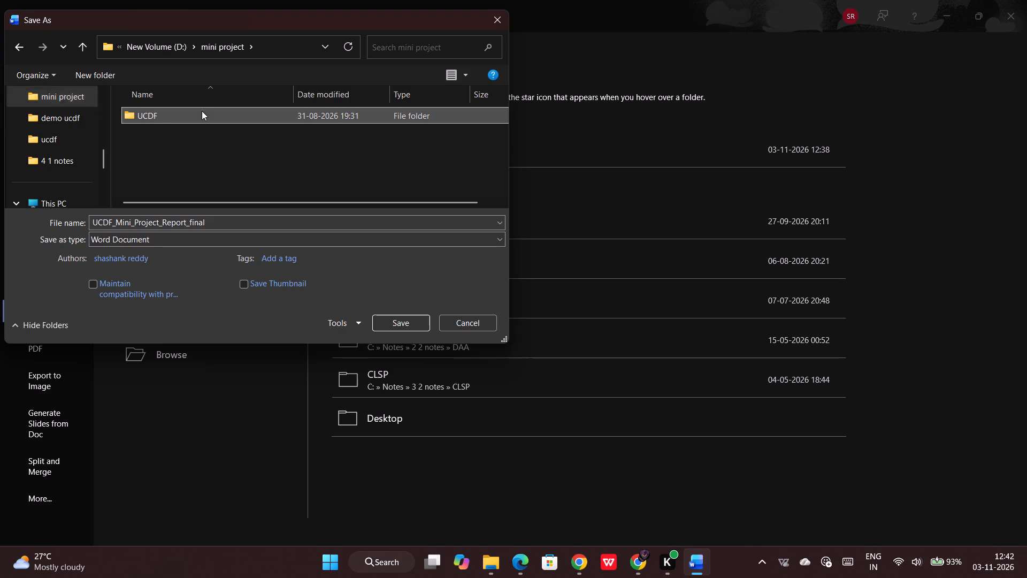
{"action": "double_click", "coordinate": [202, 111]}
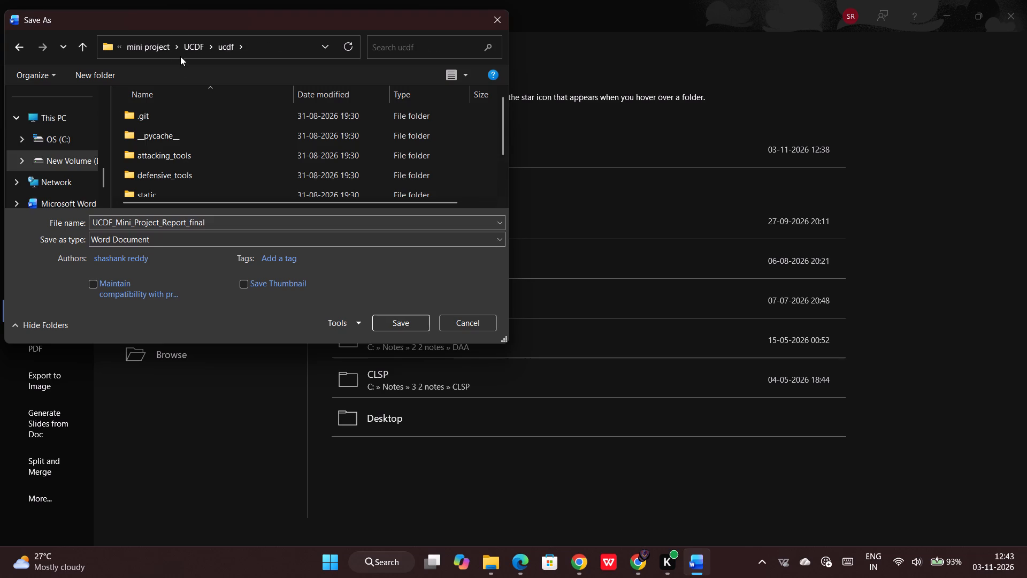
{"action": "left_click", "coordinate": [148, 45]}
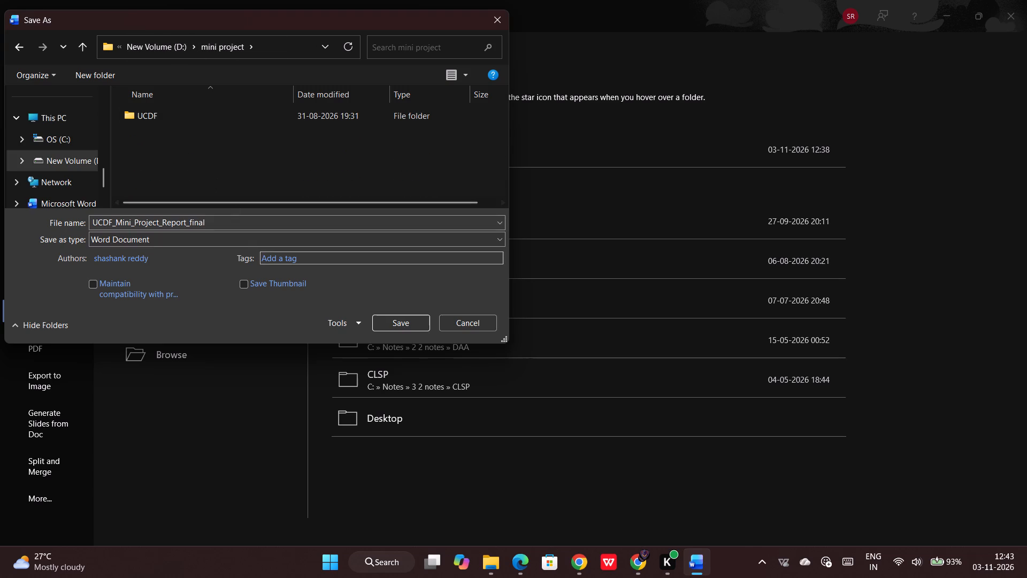
{"action": "left_click", "coordinate": [235, 234]}
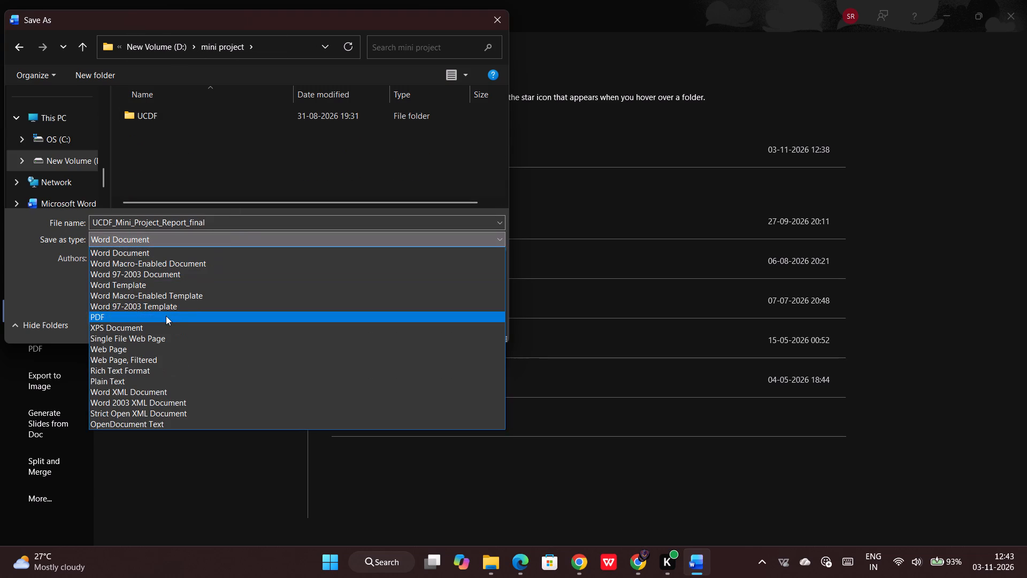
{"action": "left_click", "coordinate": [166, 316]}
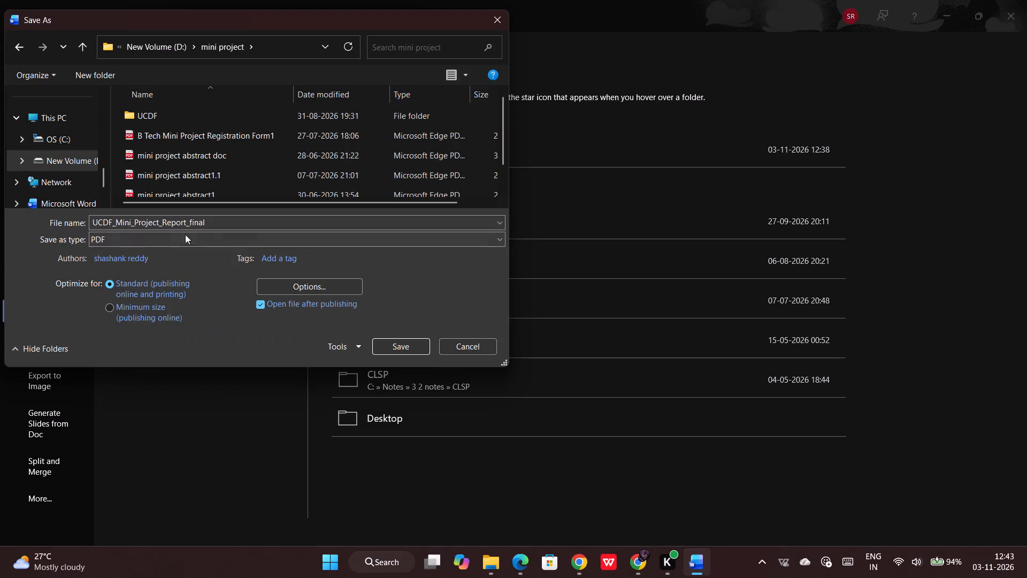
{"action": "left_click", "coordinate": [410, 343]}
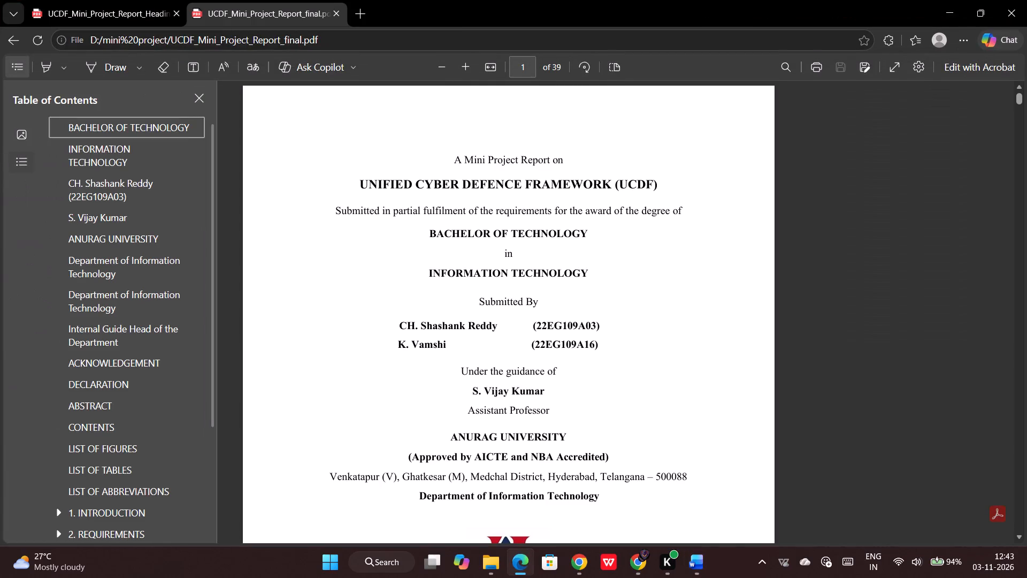
Check the opening pages of the exported PDF, from the title page to the signatory block on the certificate page.
{"action": "left_click", "coordinate": [206, 99]}
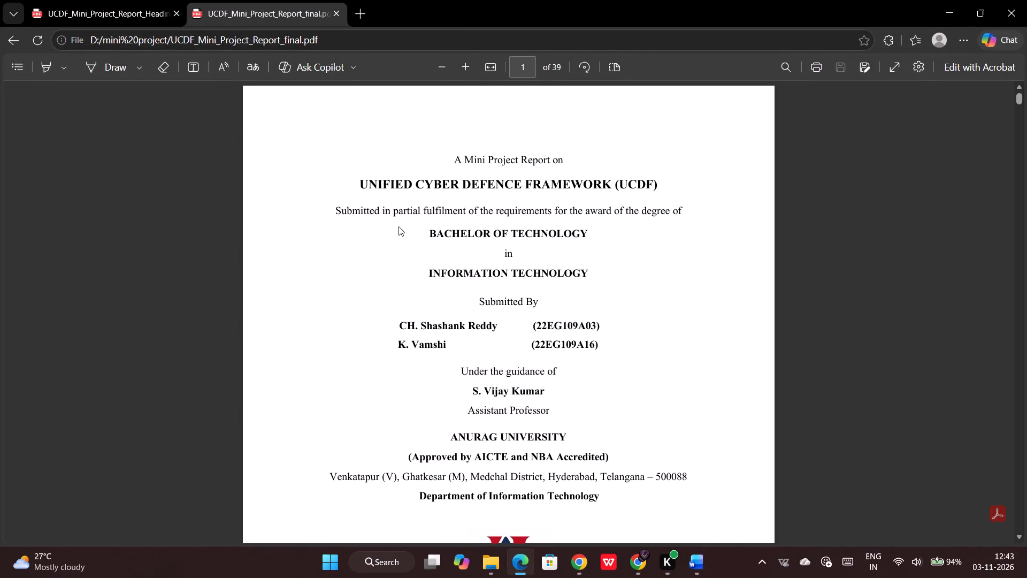
{"action": "scroll", "coordinate": [398, 226], "scroll_direction": "down", "scroll_amount": 4}
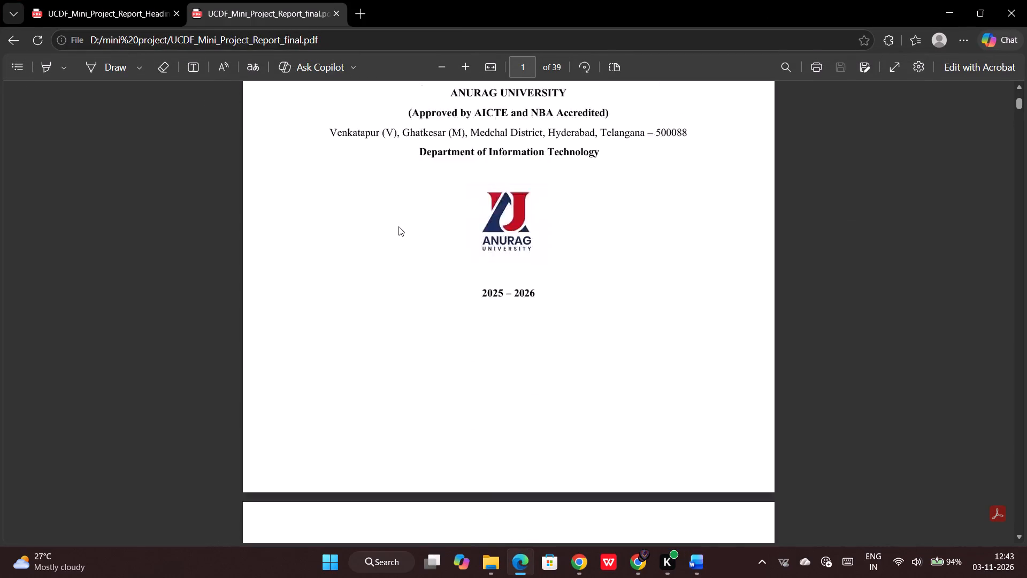
{"action": "scroll", "coordinate": [398, 226], "scroll_direction": "down", "scroll_amount": 2}
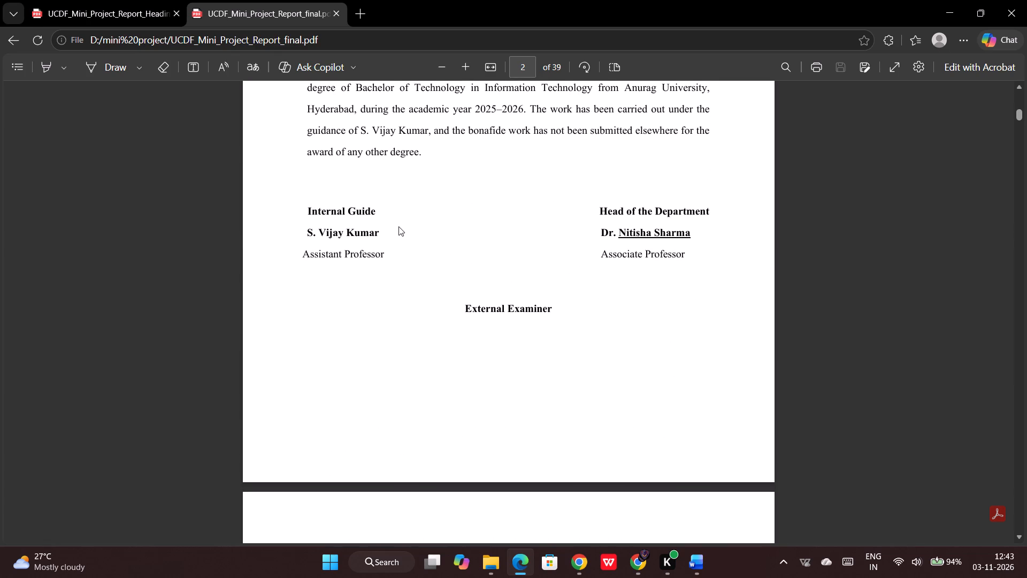
Switch to Word and replace the underlined Head of the Department name after "Dr." on the certificate page with the same name, bold and not underlined.
{"action": "left_click", "coordinate": [692, 561]}
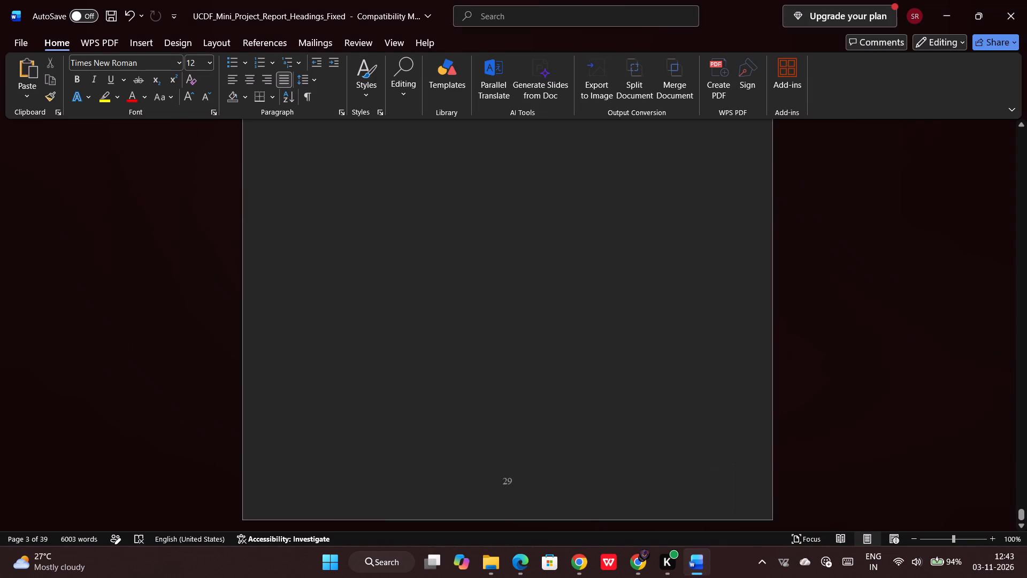
{"action": "scroll", "coordinate": [524, 371], "scroll_direction": "up", "scroll_amount": 20}
{"action": "scroll", "coordinate": [524, 371], "scroll_direction": "up", "scroll_amount": 16}
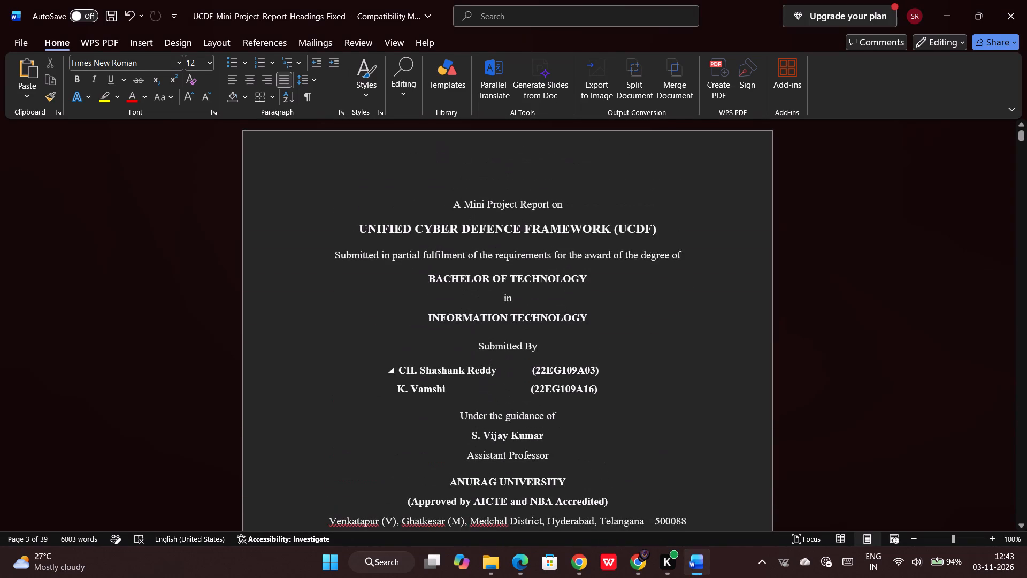
{"action": "scroll", "coordinate": [524, 371], "scroll_direction": "down", "scroll_amount": 1}
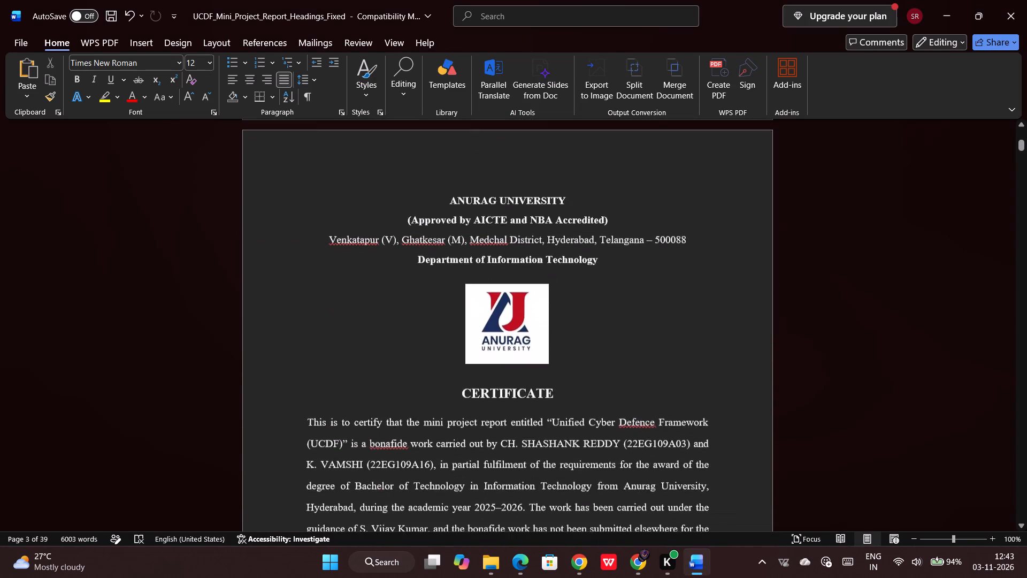
{"action": "scroll", "coordinate": [524, 371], "scroll_direction": "down", "scroll_amount": 1}
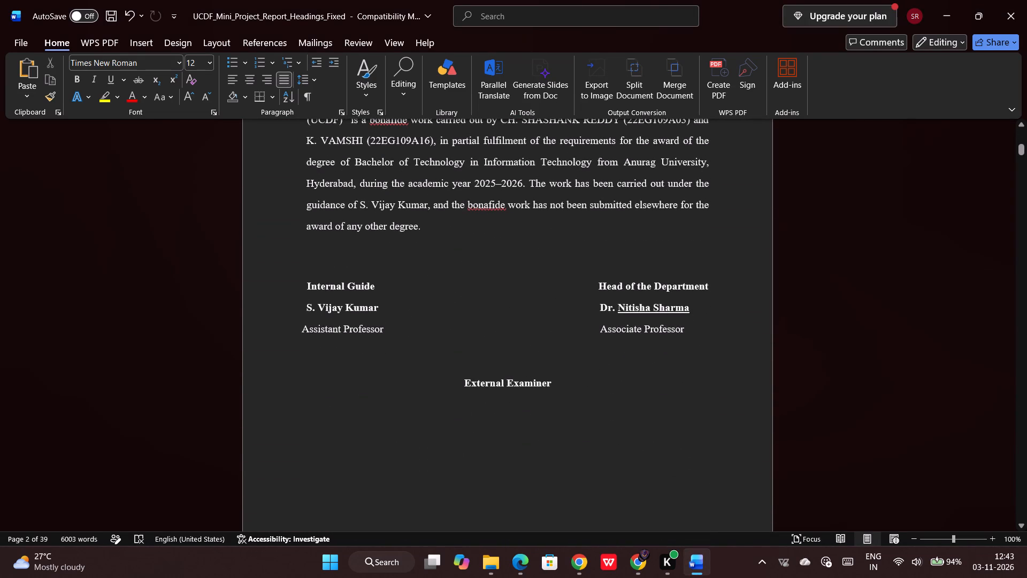
{"action": "left_click", "coordinate": [696, 312]}
{"action": "key", "text": "BackSpace"}
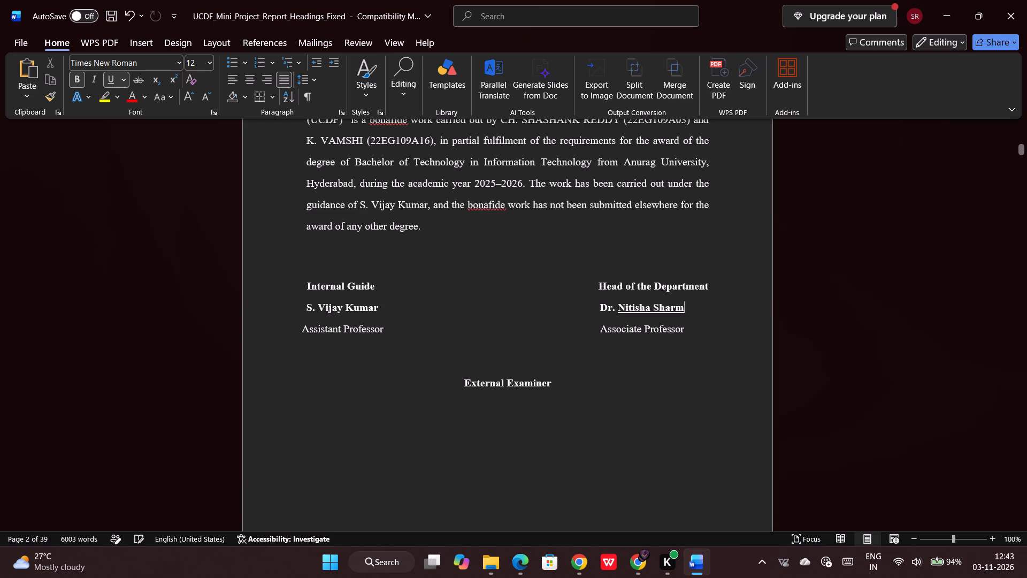
{"action": "key", "text": "BackSpace"}
{"action": "key", "text": "BackSpace"}
{"action": "key", "text": "BackSpace"}
{"action": "key", "text": "BackSpace"}
{"action": "key", "text": "BackSpace"}
{"action": "key", "text": "BackSpace"}
{"action": "key", "text": "BackSpace"}
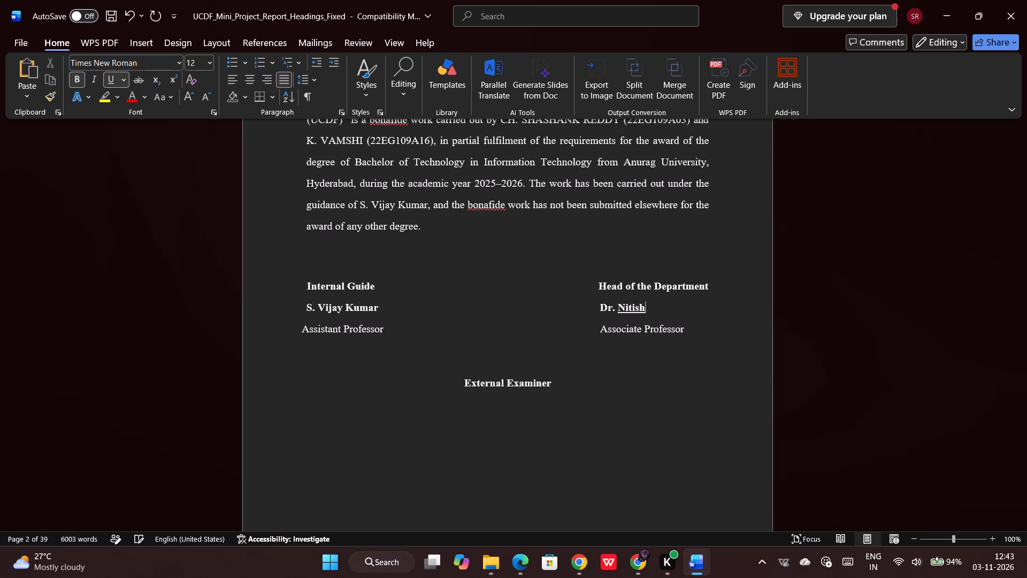
{"action": "key", "text": "BackSpace"}
{"action": "key", "text": "BackSpace"}
{"action": "key", "text": "BackSpace"}
{"action": "key", "text": "BackSpace"}
{"action": "key", "text": "BackSpace"}
{"action": "key", "text": "BackSpace"}
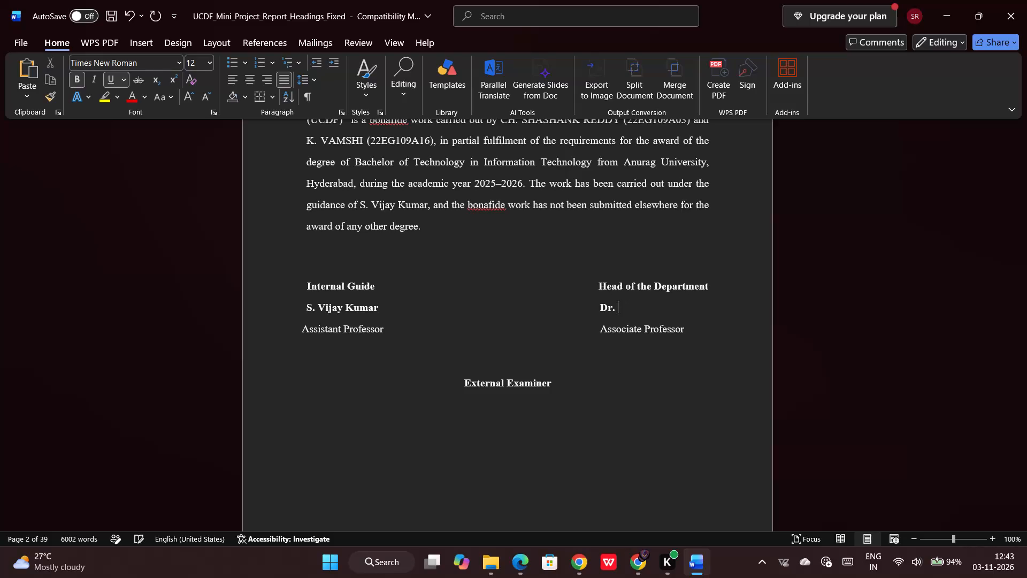
{"action": "left_click", "coordinate": [106, 79]}
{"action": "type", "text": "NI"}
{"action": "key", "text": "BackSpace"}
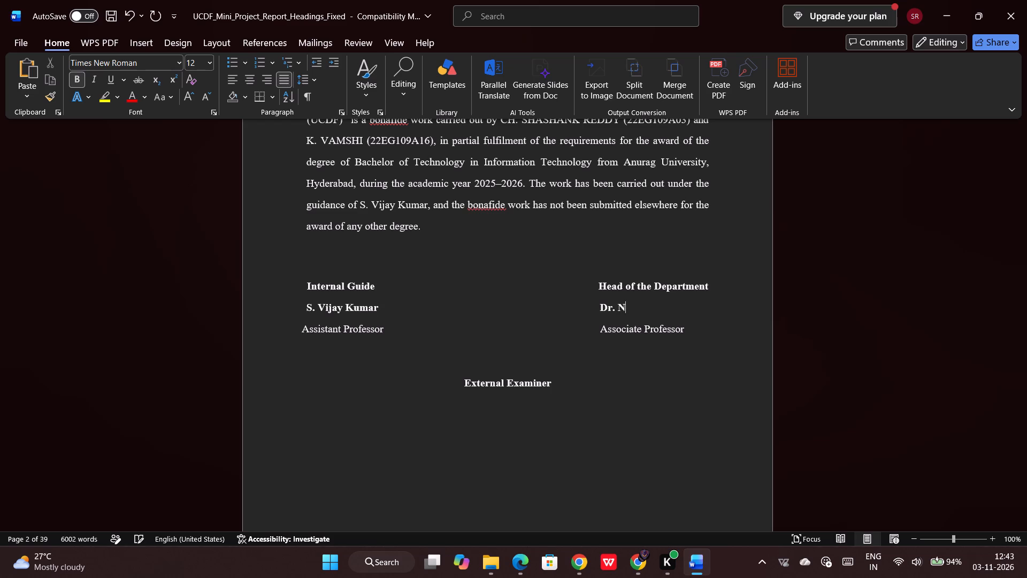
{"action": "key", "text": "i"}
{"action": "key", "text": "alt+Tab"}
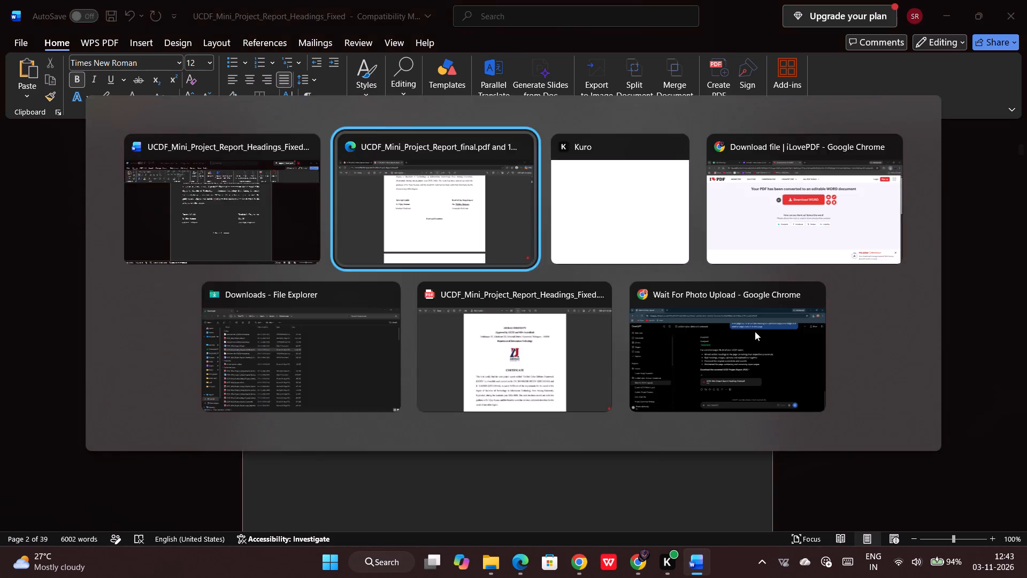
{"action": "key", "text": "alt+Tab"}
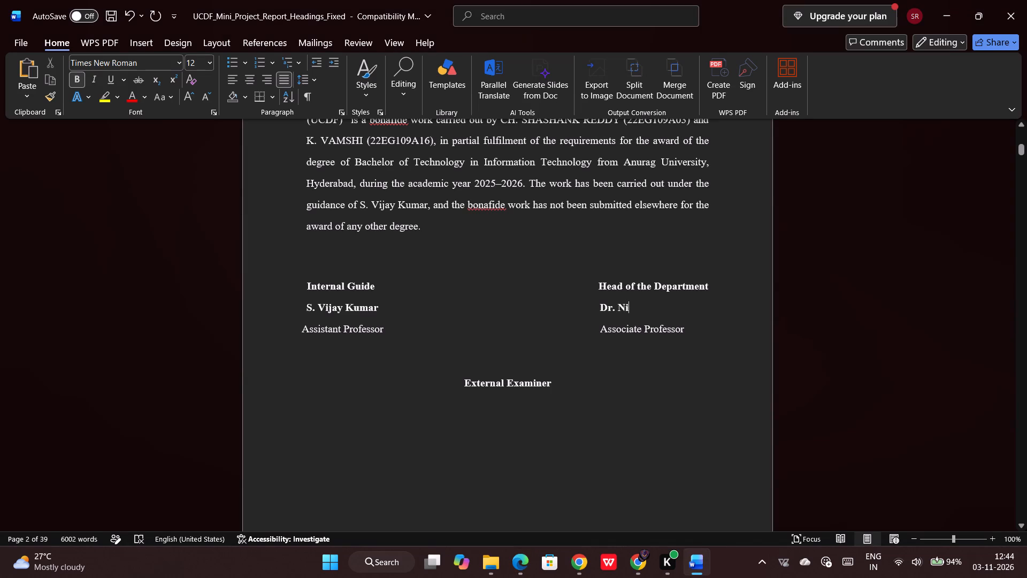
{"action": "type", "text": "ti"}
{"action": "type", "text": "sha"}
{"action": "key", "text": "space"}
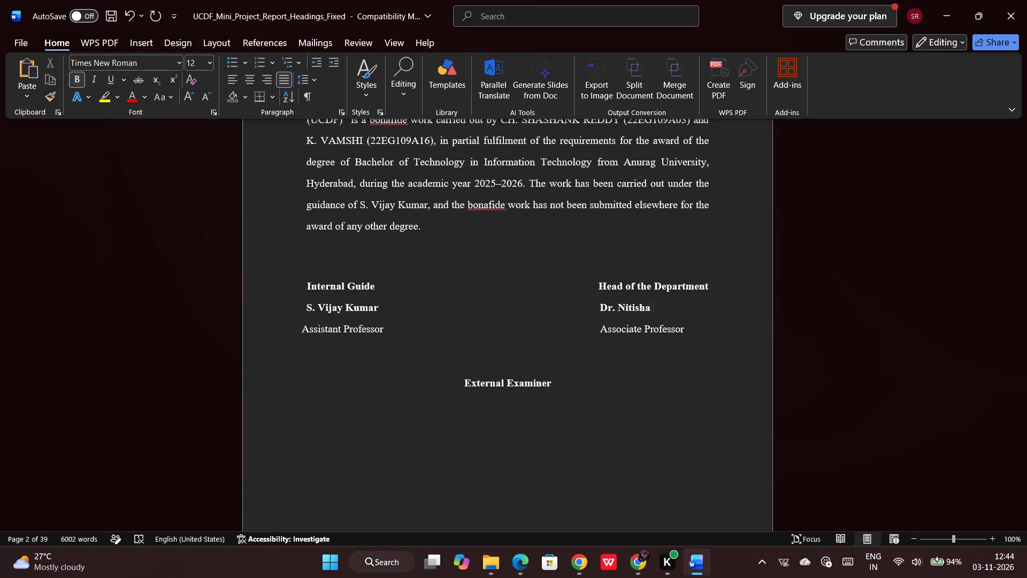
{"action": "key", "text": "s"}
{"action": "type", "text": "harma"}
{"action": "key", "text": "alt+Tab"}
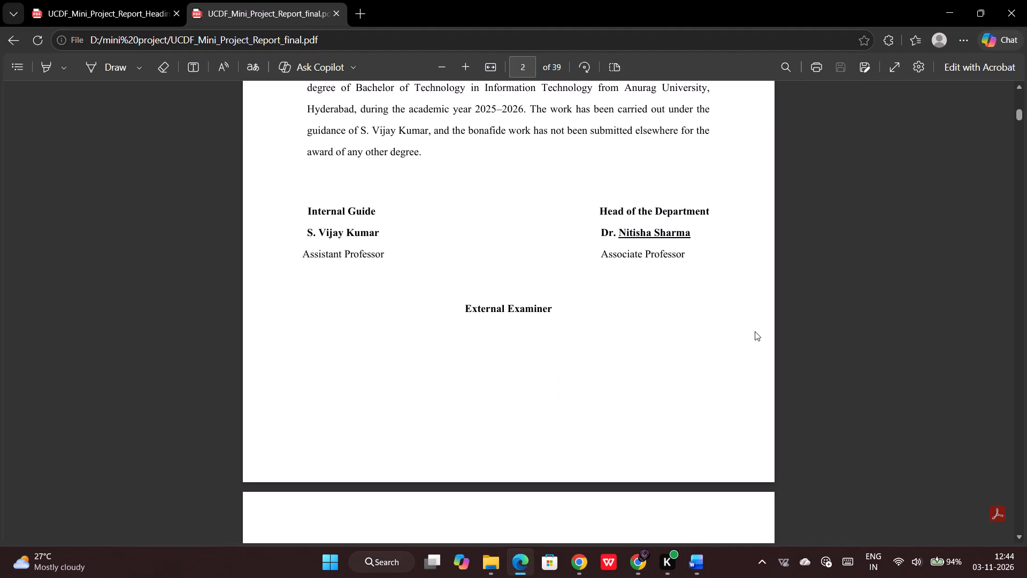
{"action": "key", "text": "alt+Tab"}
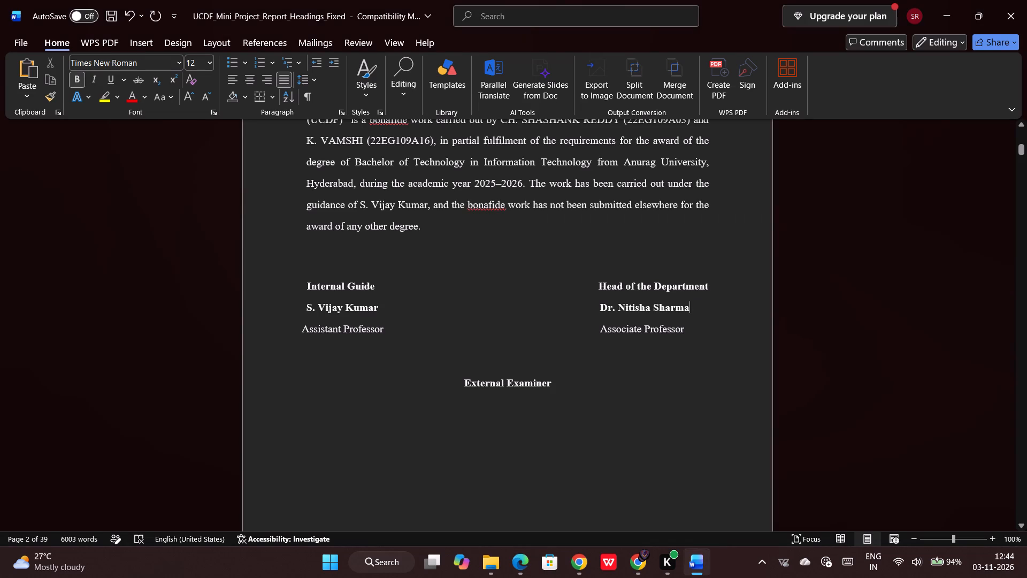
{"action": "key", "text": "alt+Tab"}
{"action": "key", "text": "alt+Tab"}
Start saving a new copy of the corrected report, browsing for its destination folder.
{"action": "left_click", "coordinate": [5, 44]}
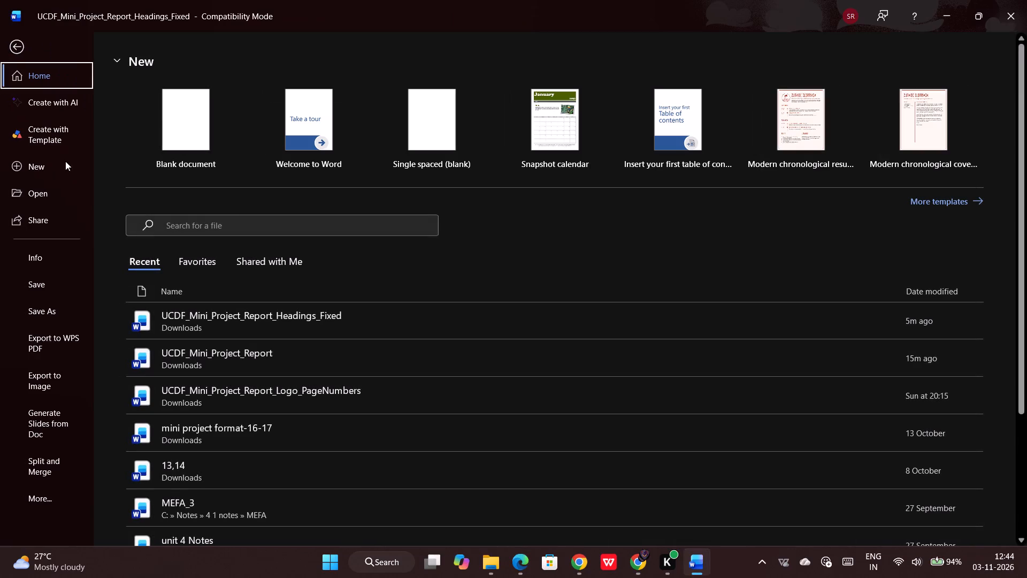
{"action": "left_click", "coordinate": [49, 309]}
{"action": "left_click", "coordinate": [173, 356]}
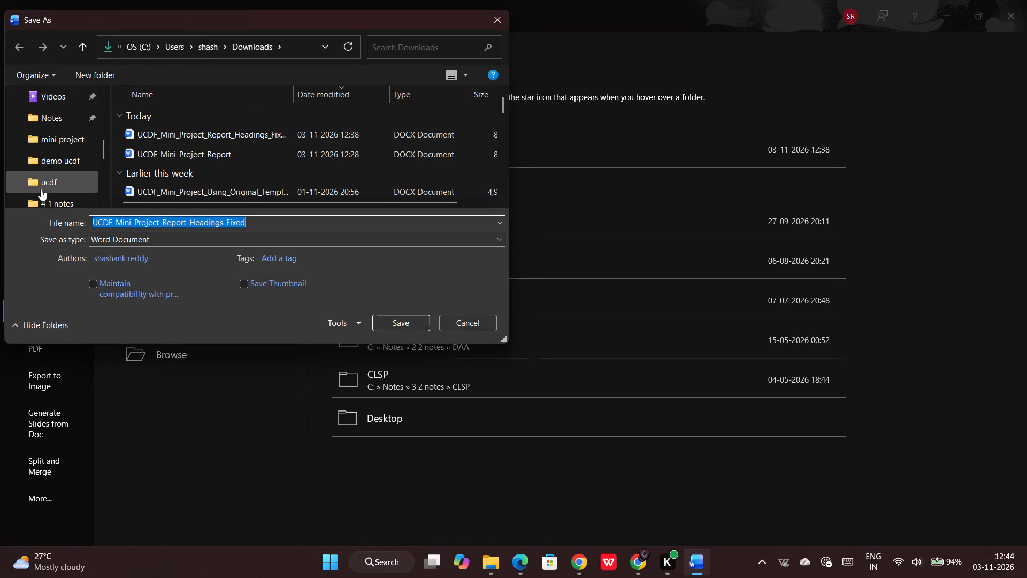
Save the report as a PDF named UCDF_Mini_Project_Report_final1 in the mini project folder on drive D.
{"action": "scroll", "coordinate": [41, 189], "scroll_direction": "down", "scroll_amount": 1}
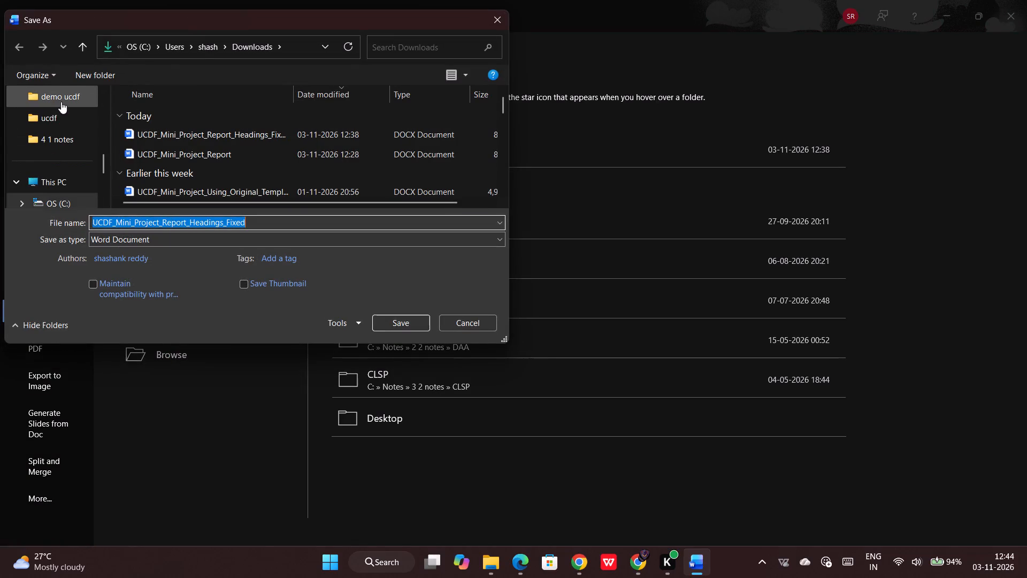
{"action": "scroll", "coordinate": [61, 102], "scroll_direction": "up", "scroll_amount": 1}
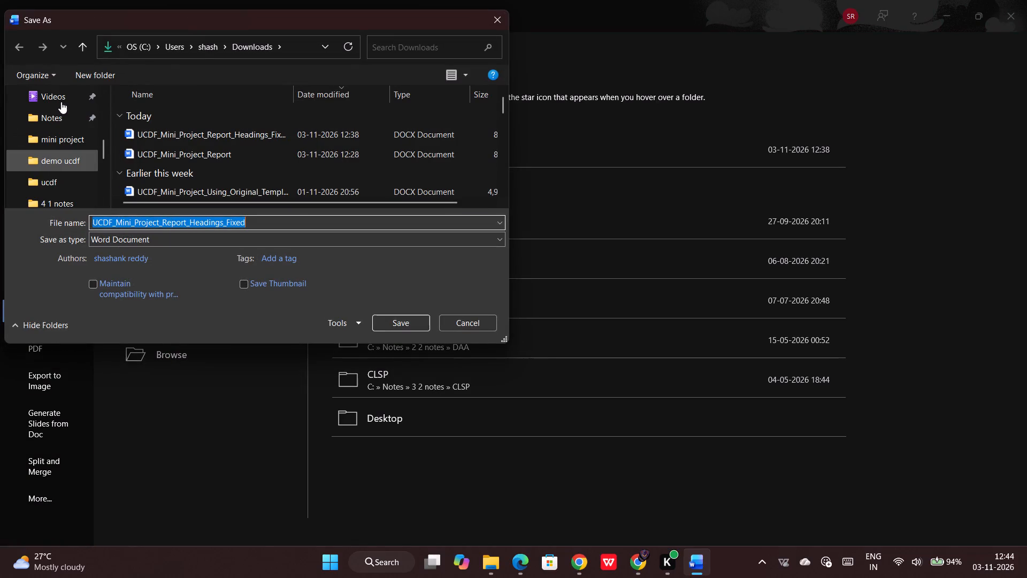
{"action": "scroll", "coordinate": [61, 102], "scroll_direction": "up", "scroll_amount": 1}
{"action": "left_click", "coordinate": [64, 134]}
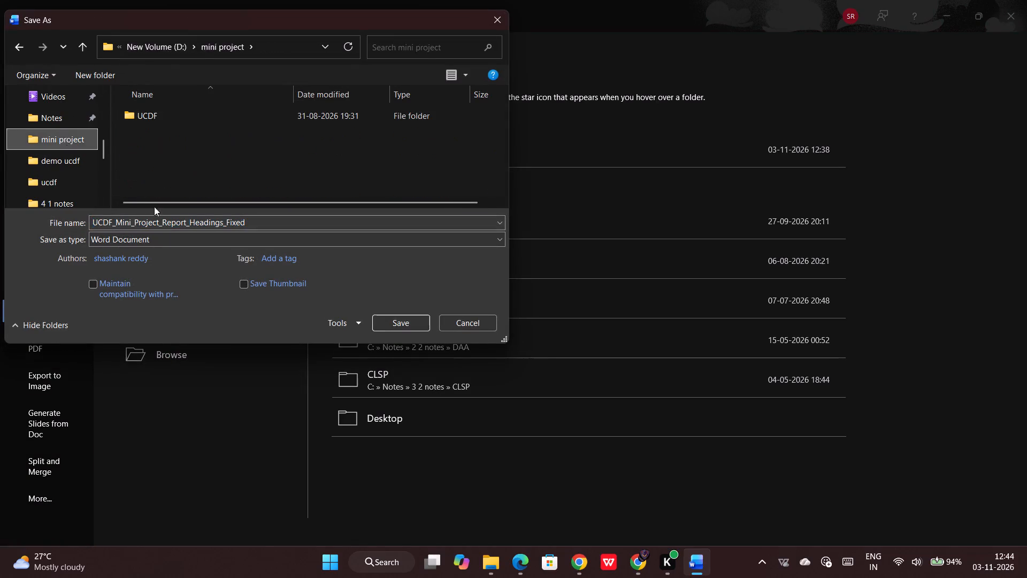
{"action": "left_click", "coordinate": [260, 222]}
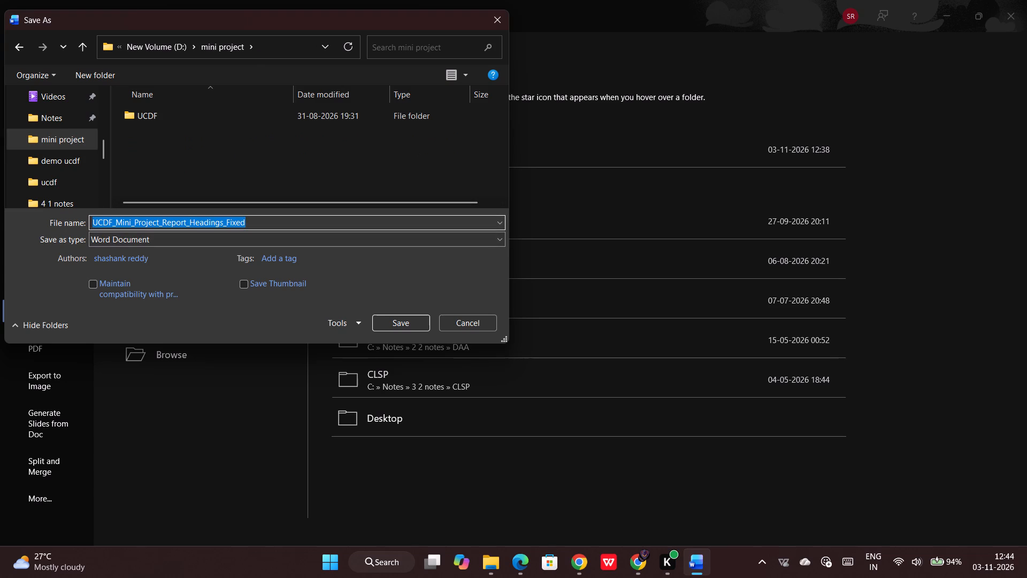
{"action": "left_click", "coordinate": [260, 222]}
{"action": "key", "text": "BackSpace"}
{"action": "key", "text": "BackSpace"}
{"action": "key", "text": "BackSpace"}
{"action": "key", "text": "BackSpace"}
{"action": "key", "text": "BackSpace"}
{"action": "key", "text": "BackSpace"}
{"action": "key", "text": "BackSpace"}
{"action": "key", "text": "BackSpace"}
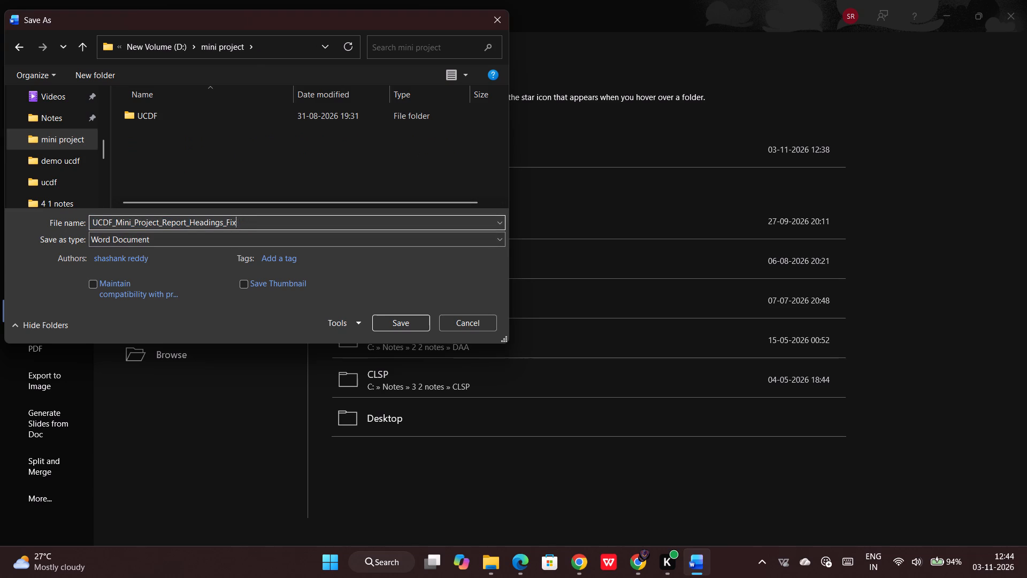
{"action": "key", "text": "BackSpace"}
{"action": "key", "text": "BackSpace"}
{"action": "key", "text": "BackSpace"}
{"action": "key", "text": "BackSpace"}
{"action": "key", "text": "BackSpace"}
{"action": "key", "text": "BackSpace"}
{"action": "type", "text": "final"}
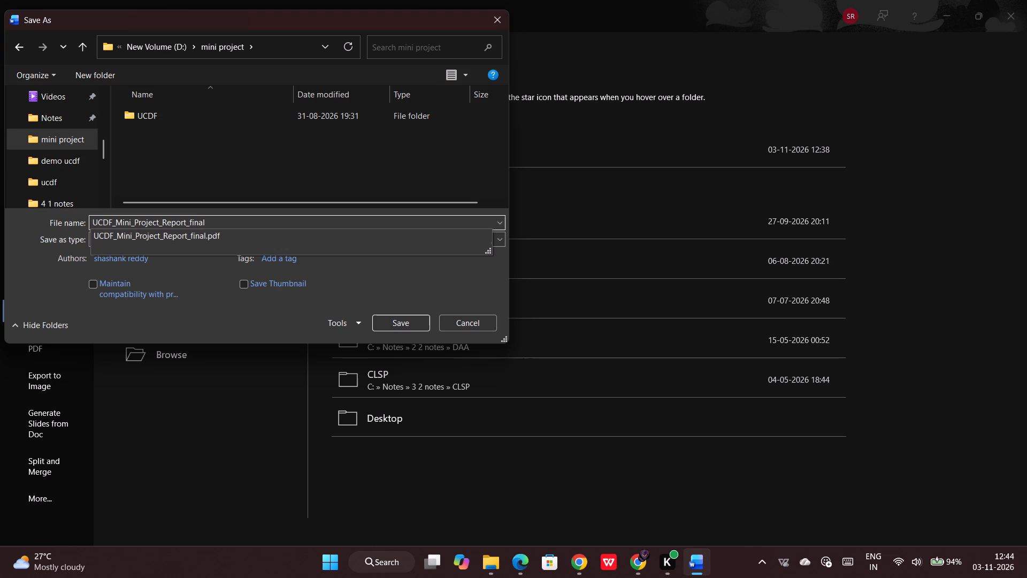
{"action": "key", "text": "1"}
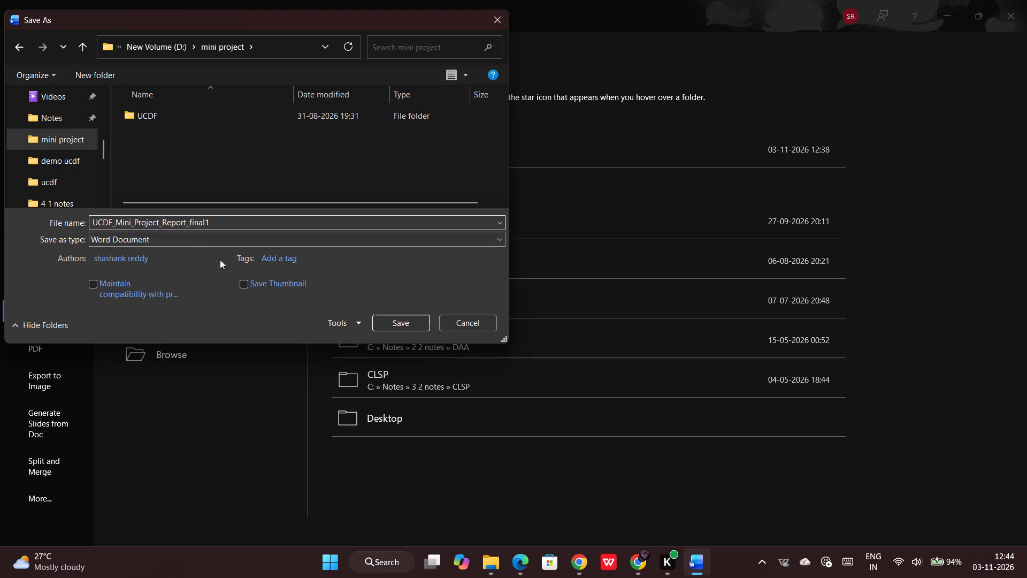
{"action": "left_click", "coordinate": [183, 236]}
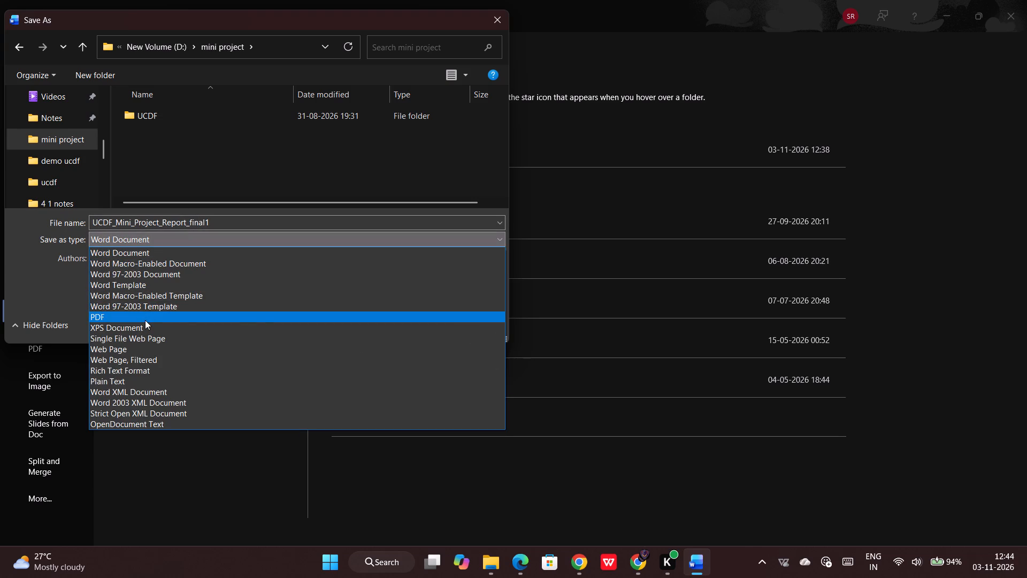
{"action": "left_click", "coordinate": [145, 320]}
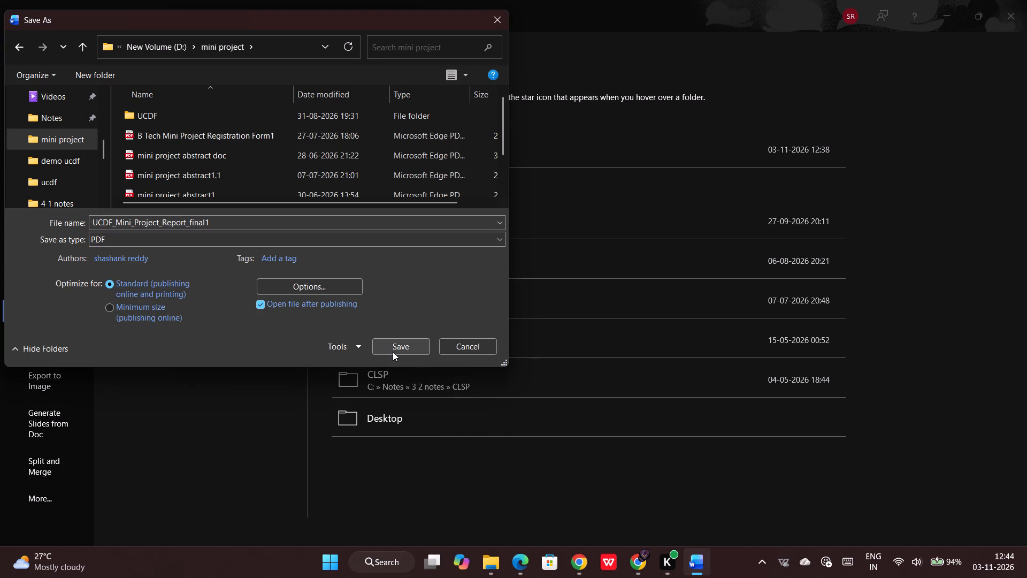
{"action": "left_click", "coordinate": [393, 352]}
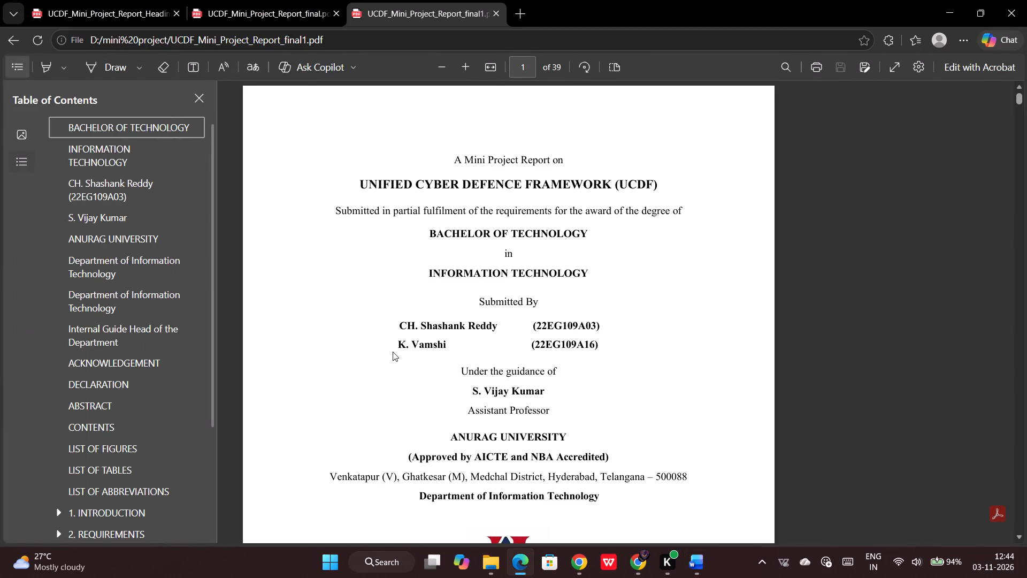
Review the front matter of the exported final1 PDF, from the cover page and certificate through the contents to the list of abbreviations.
{"action": "scroll", "coordinate": [393, 352], "scroll_direction": "down", "scroll_amount": 5}
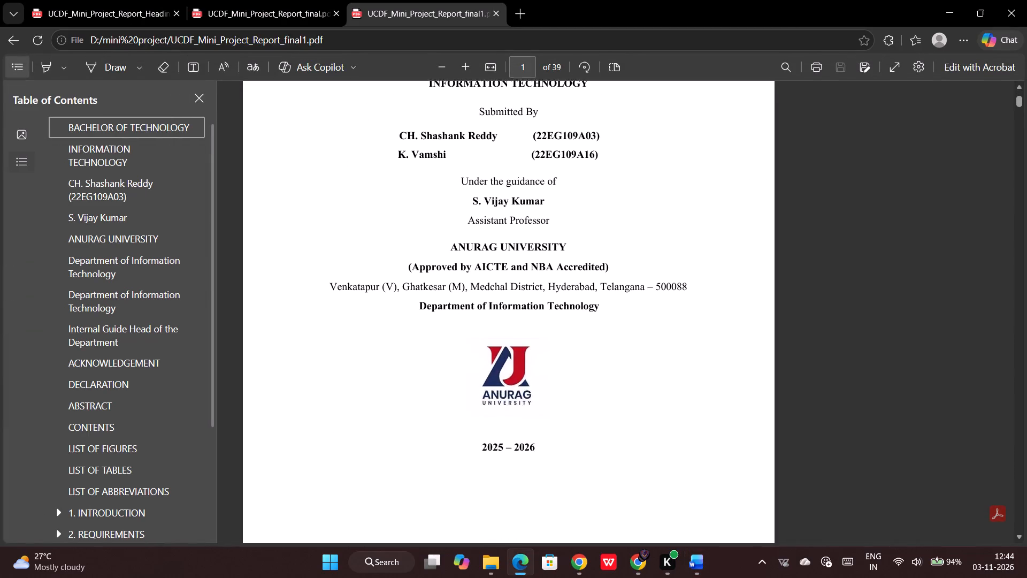
{"action": "scroll", "coordinate": [393, 352], "scroll_direction": "down", "scroll_amount": 7}
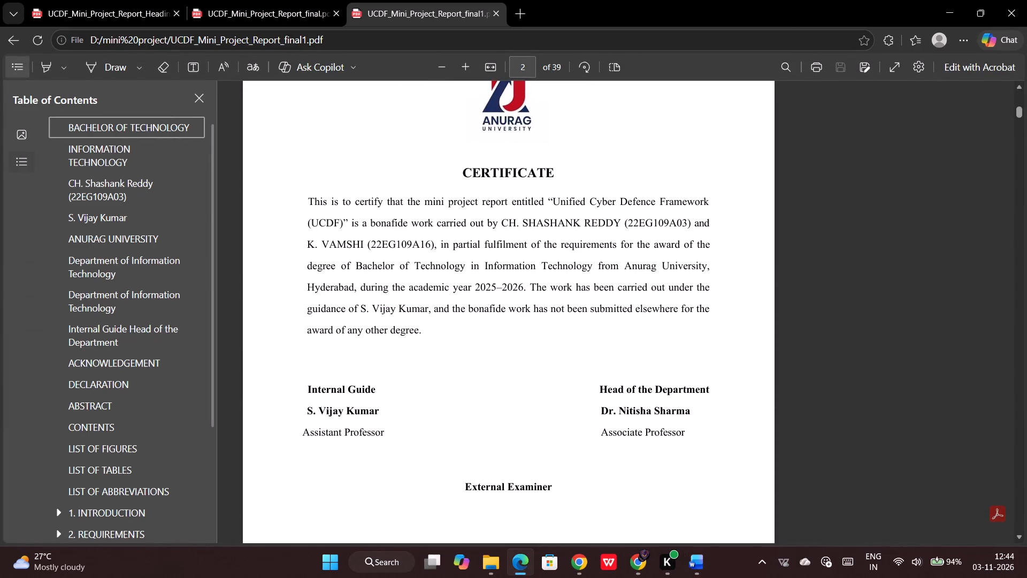
{"action": "scroll", "coordinate": [393, 352], "scroll_direction": "down", "scroll_amount": 1}
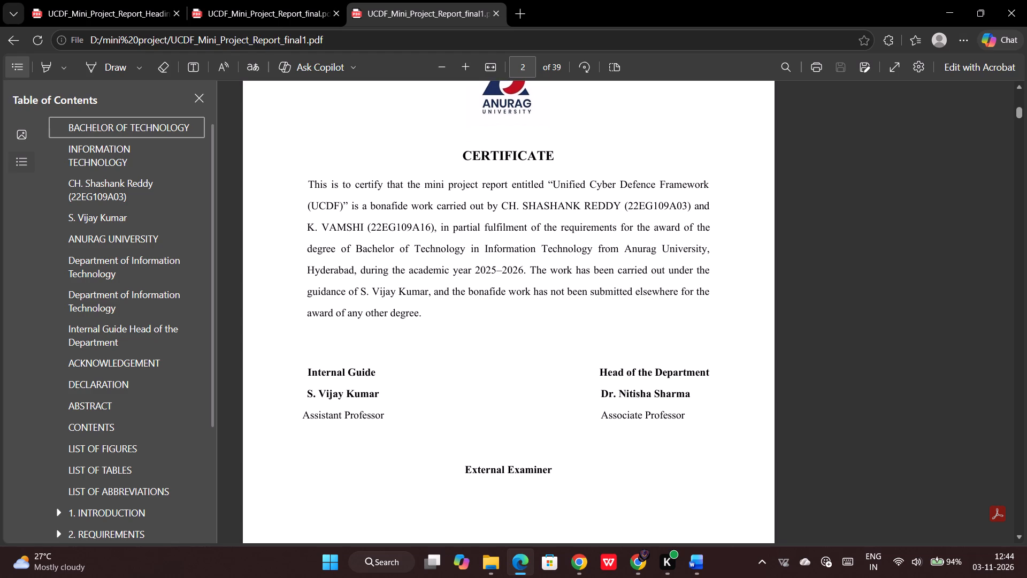
{"action": "scroll", "coordinate": [393, 352], "scroll_direction": "down", "scroll_amount": 5}
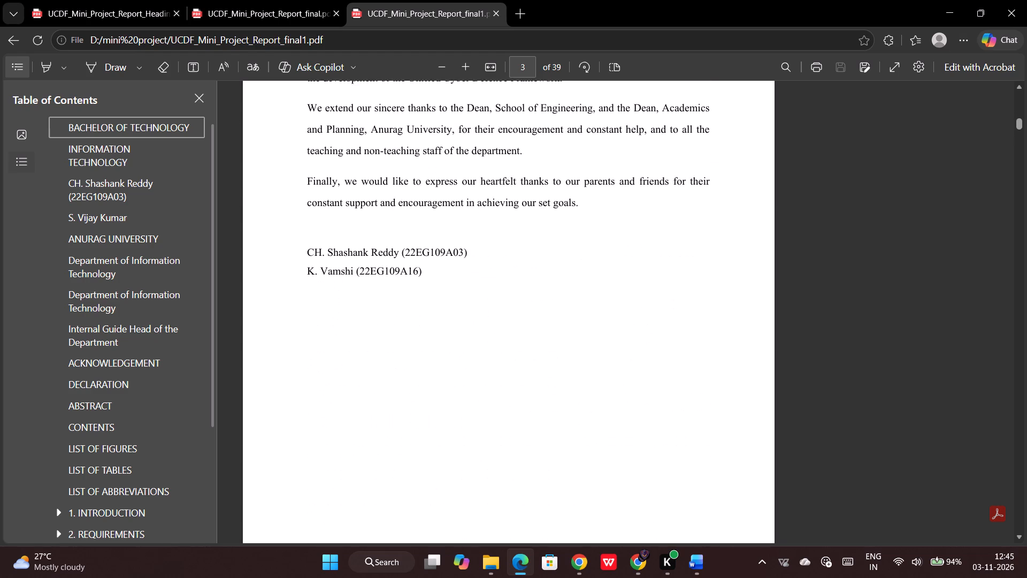
{"action": "scroll", "coordinate": [393, 352], "scroll_direction": "down", "scroll_amount": 5}
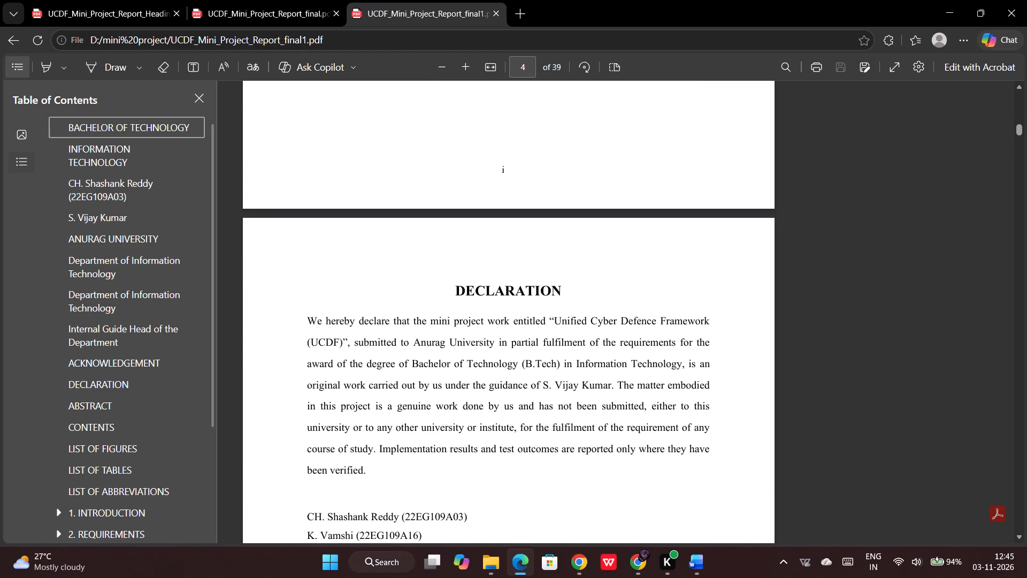
{"action": "scroll", "coordinate": [393, 352], "scroll_direction": "down", "scroll_amount": 4}
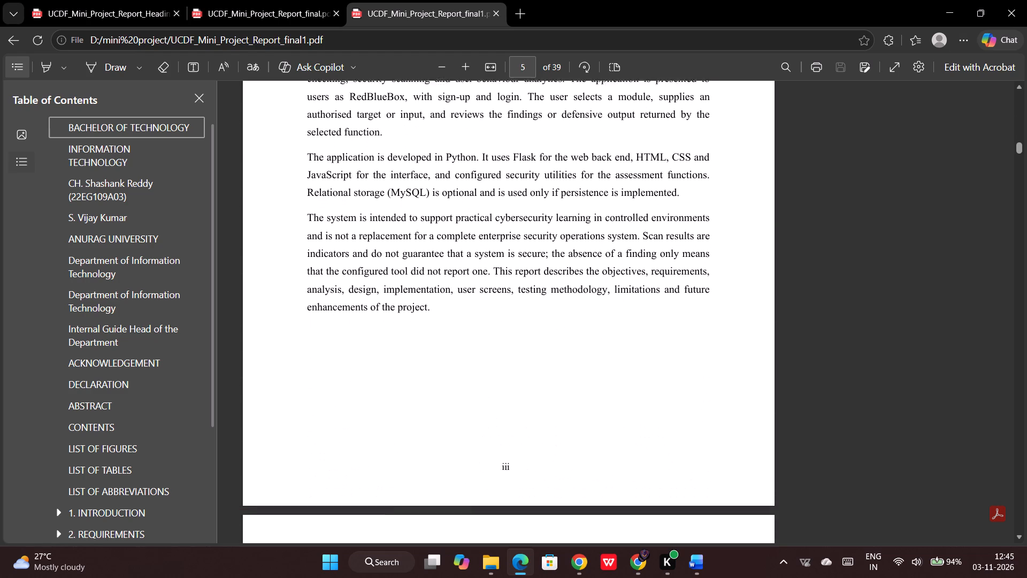
{"action": "scroll", "coordinate": [393, 352], "scroll_direction": "down", "scroll_amount": 6}
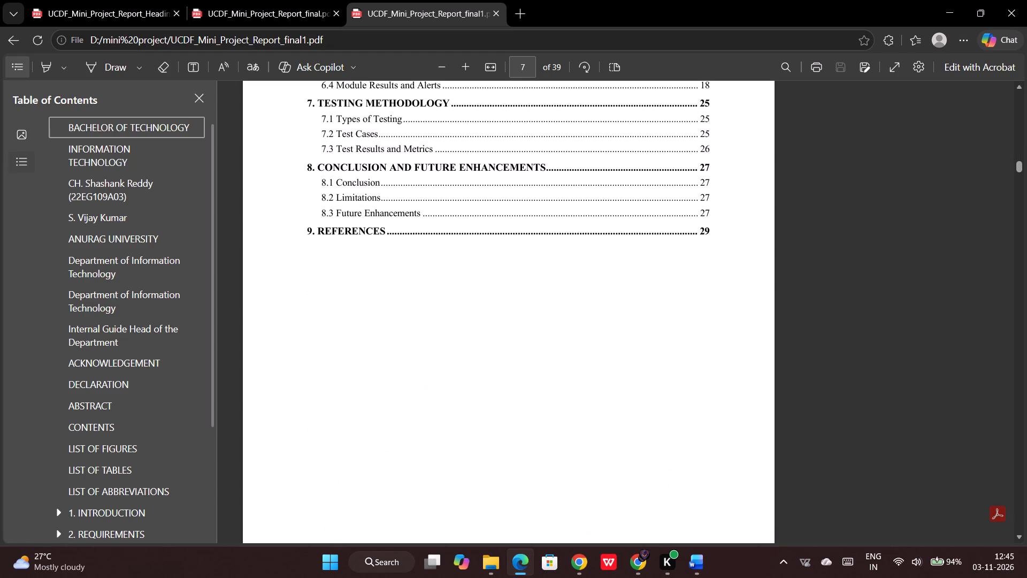
{"action": "scroll", "coordinate": [393, 352], "scroll_direction": "down", "scroll_amount": 6}
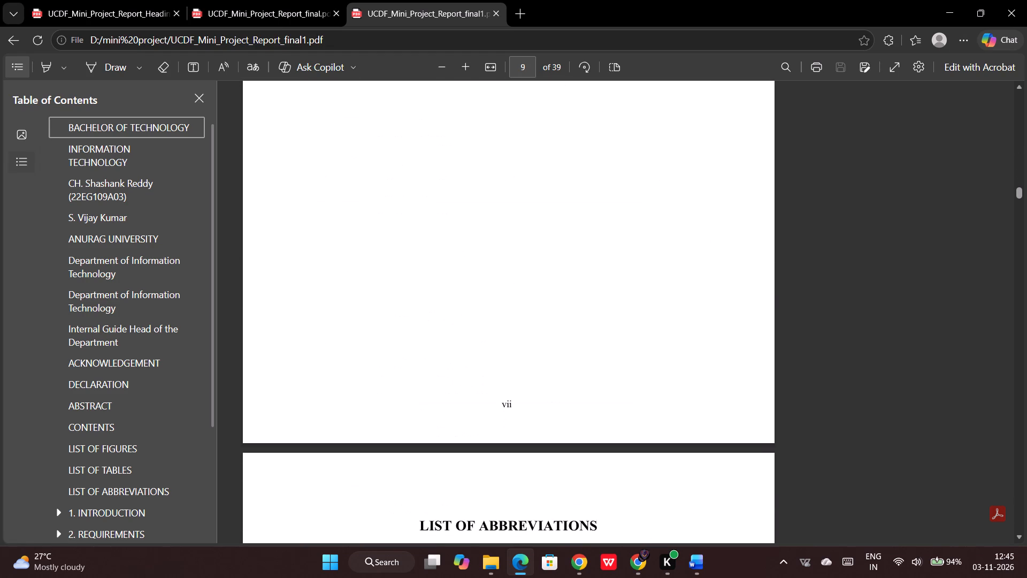
{"action": "scroll", "coordinate": [393, 352], "scroll_direction": "down", "scroll_amount": 7}
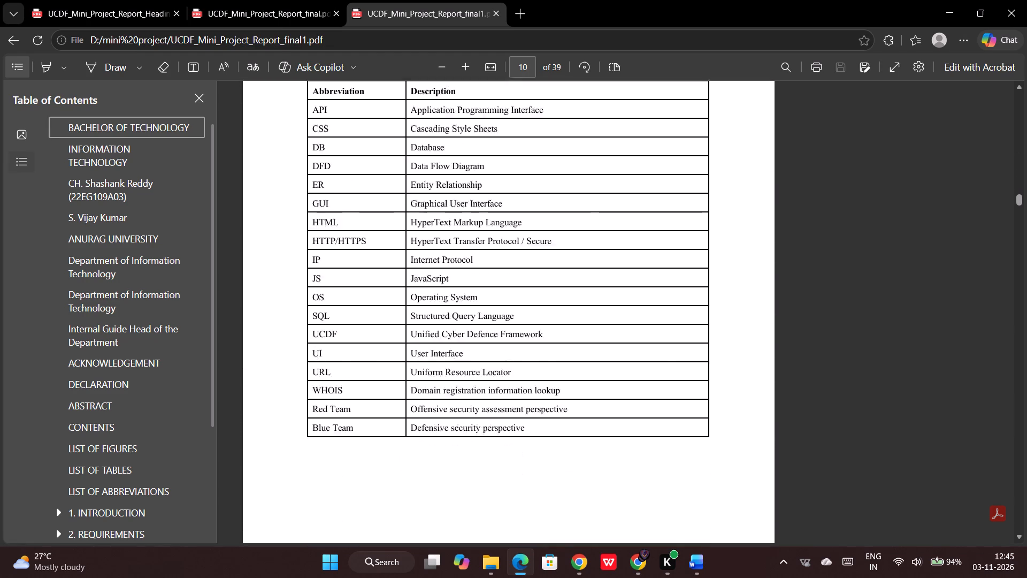
Skim the numbered chapters of the exported PDF from the introduction through the testing chapter to the references, checking the page layout.
{"action": "scroll", "coordinate": [393, 352], "scroll_direction": "down", "scroll_amount": 7}
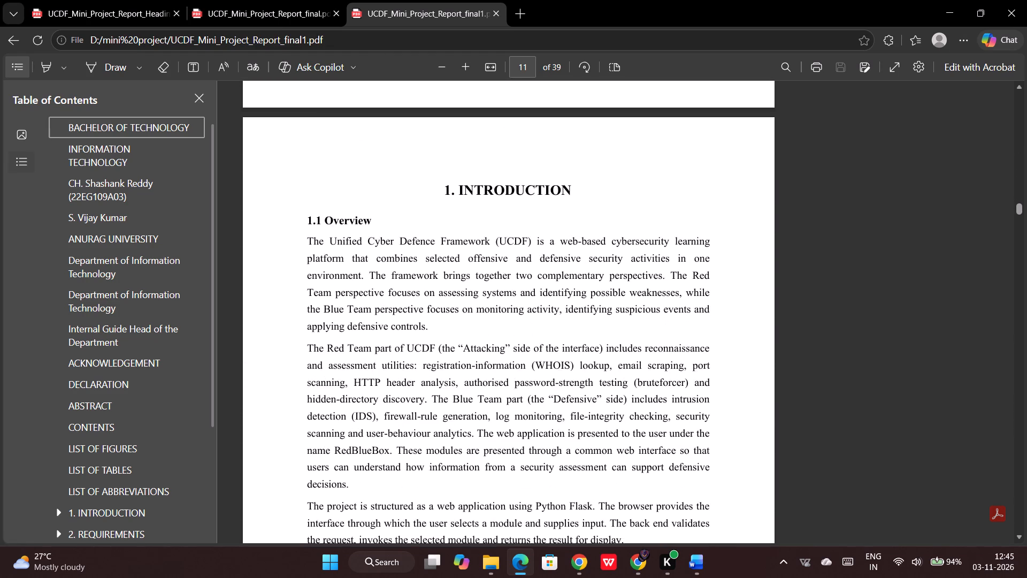
{"action": "scroll", "coordinate": [393, 352], "scroll_direction": "down", "scroll_amount": 7}
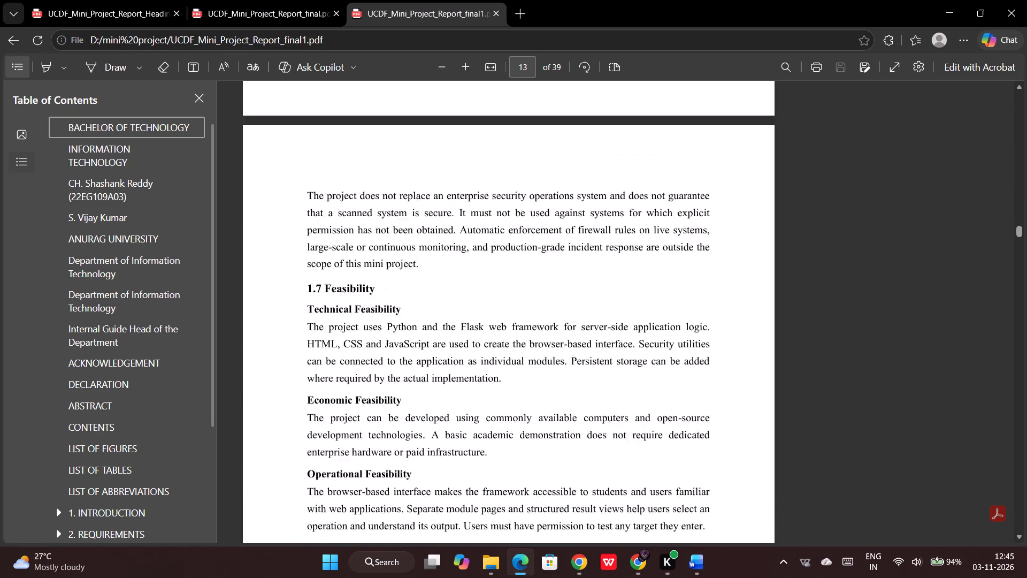
{"action": "scroll", "coordinate": [393, 352], "scroll_direction": "down", "scroll_amount": 7}
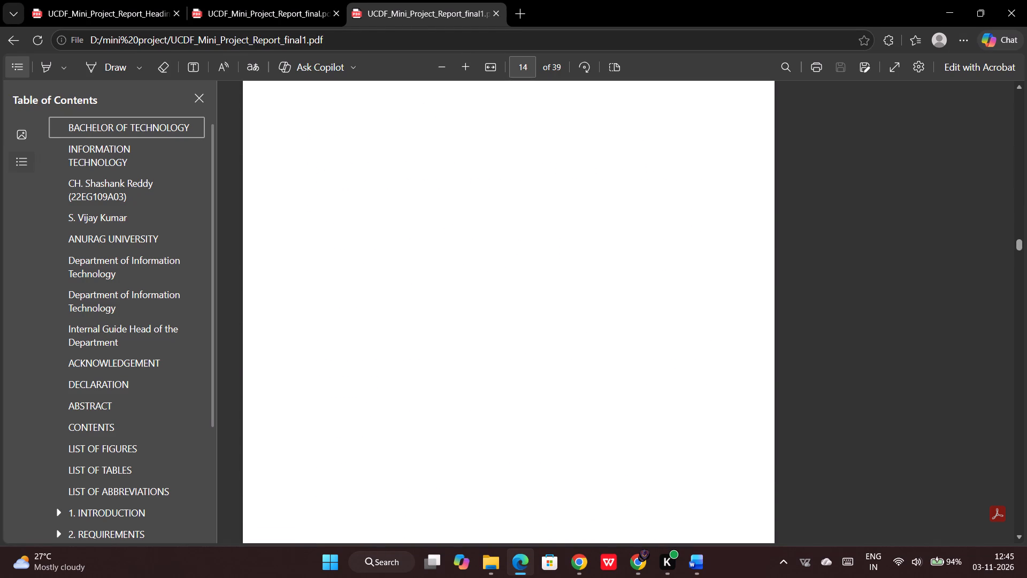
{"action": "scroll", "coordinate": [393, 352], "scroll_direction": "down", "scroll_amount": 7}
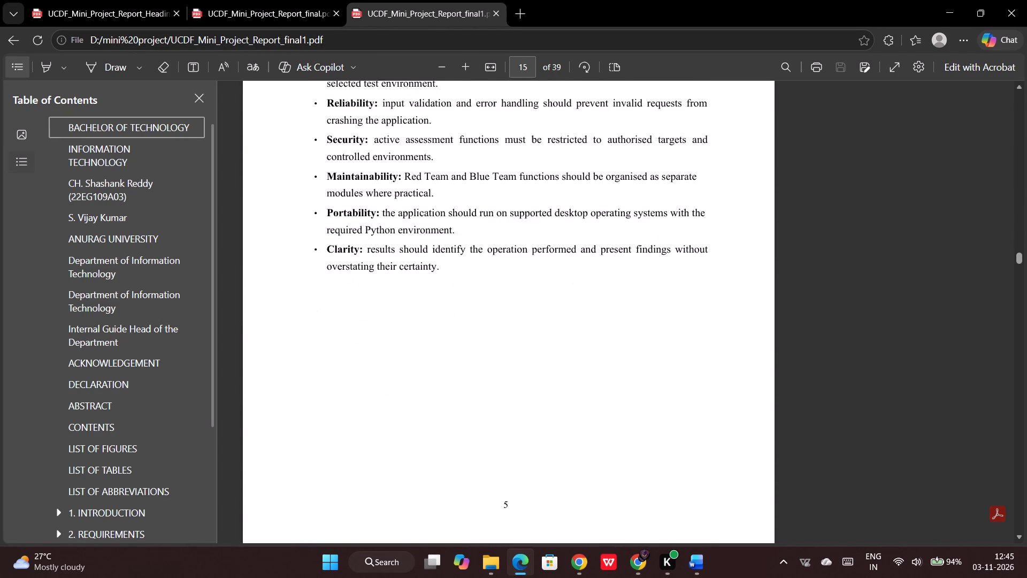
{"action": "scroll", "coordinate": [393, 352], "scroll_direction": "down", "scroll_amount": 20}
{"action": "scroll", "coordinate": [393, 352], "scroll_direction": "down", "scroll_amount": 6}
{"action": "scroll", "coordinate": [393, 352], "scroll_direction": "down", "scroll_amount": 20}
{"action": "scroll", "coordinate": [393, 352], "scroll_direction": "down", "scroll_amount": 1}
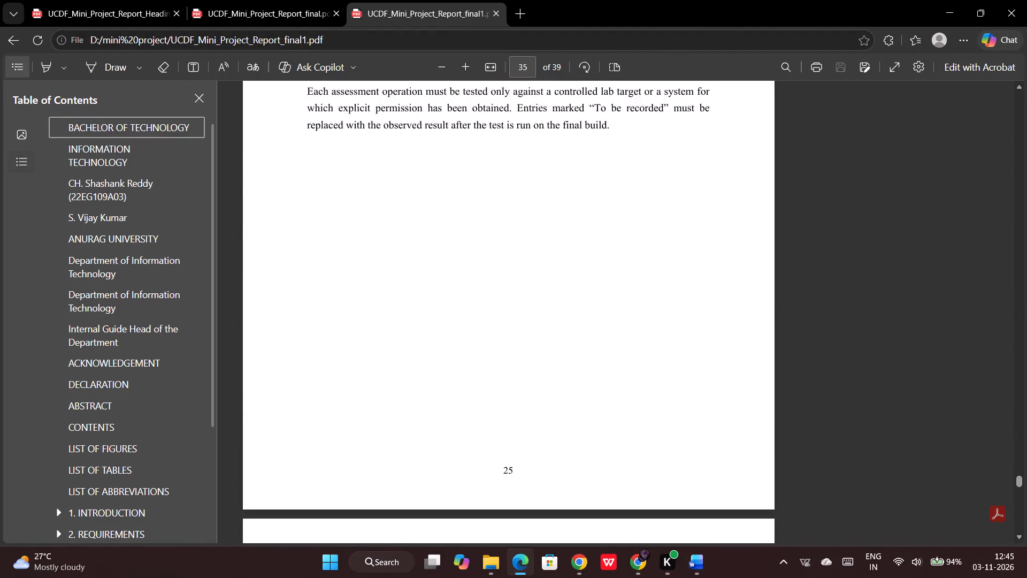
{"action": "scroll", "coordinate": [393, 352], "scroll_direction": "down", "scroll_amount": 5}
Recheck the closing pages of the PDF backwards from the references to section 6.4.8 File Integrity Check, and close the PDF viewer.
{"action": "scroll", "coordinate": [393, 352], "scroll_direction": "up", "scroll_amount": 5}
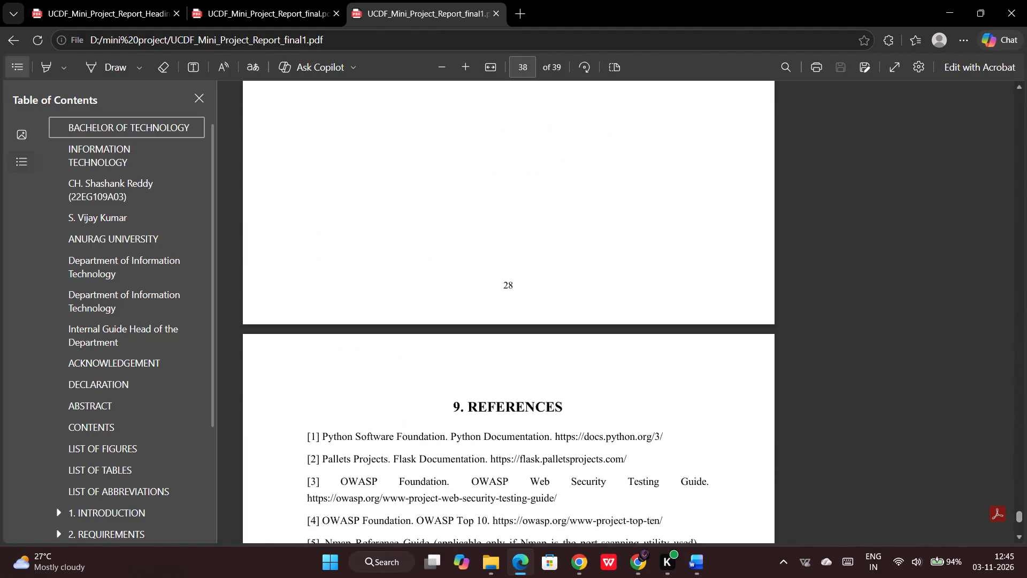
{"action": "scroll", "coordinate": [393, 352], "scroll_direction": "up", "scroll_amount": 2}
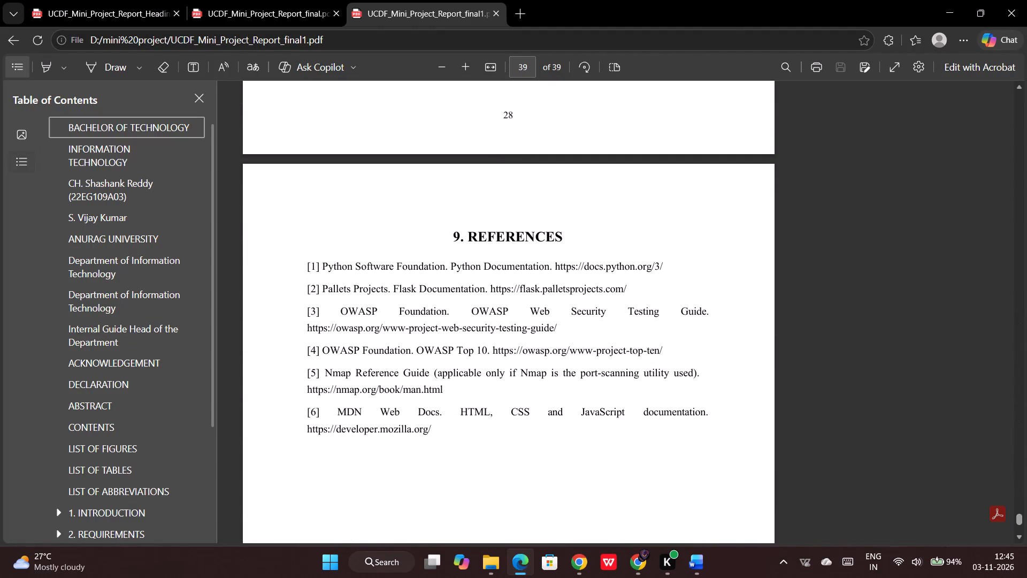
{"action": "scroll", "coordinate": [393, 352], "scroll_direction": "up", "scroll_amount": 3}
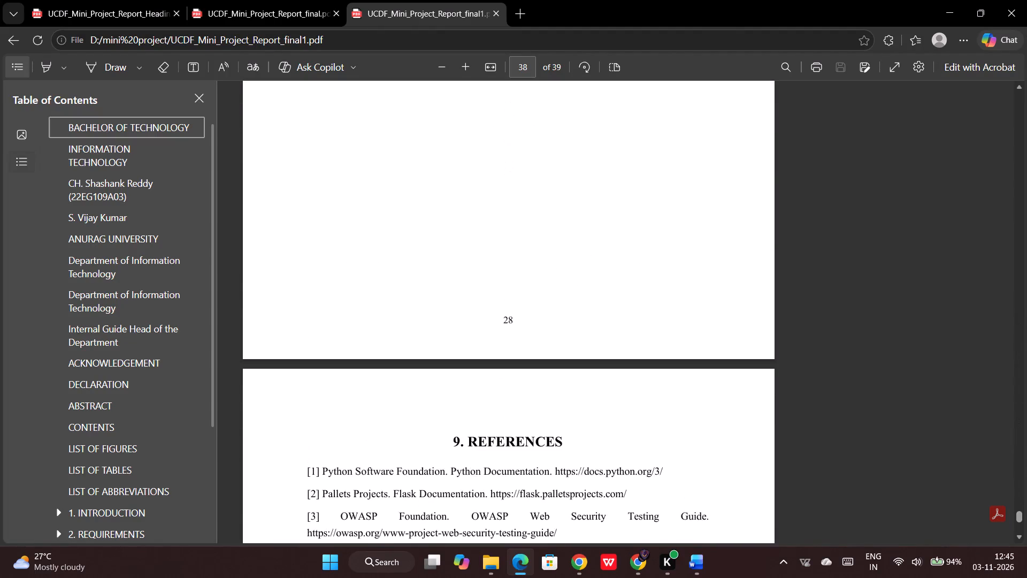
{"action": "scroll", "coordinate": [393, 352], "scroll_direction": "up", "scroll_amount": 6}
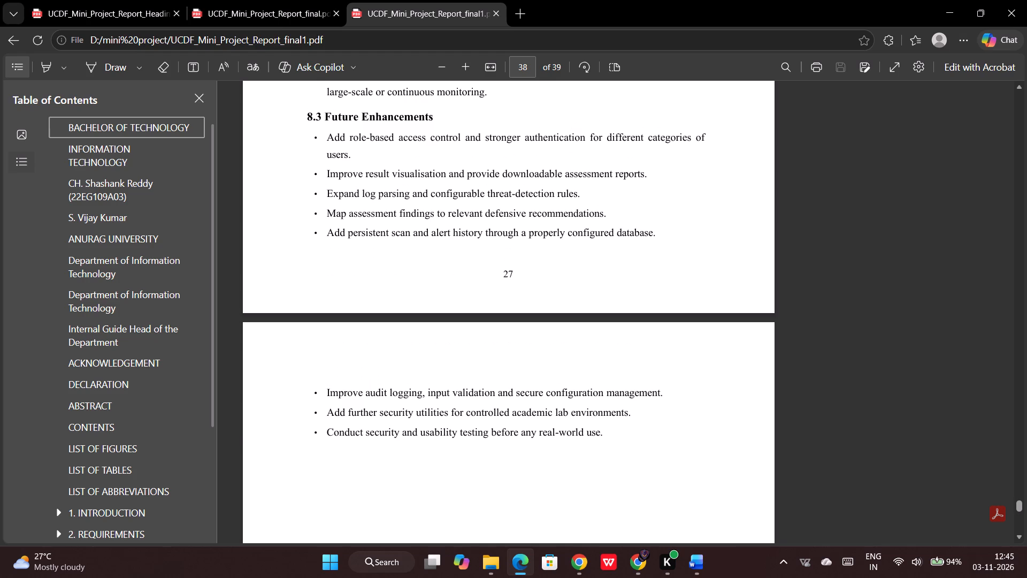
{"action": "scroll", "coordinate": [393, 352], "scroll_direction": "up", "scroll_amount": 8}
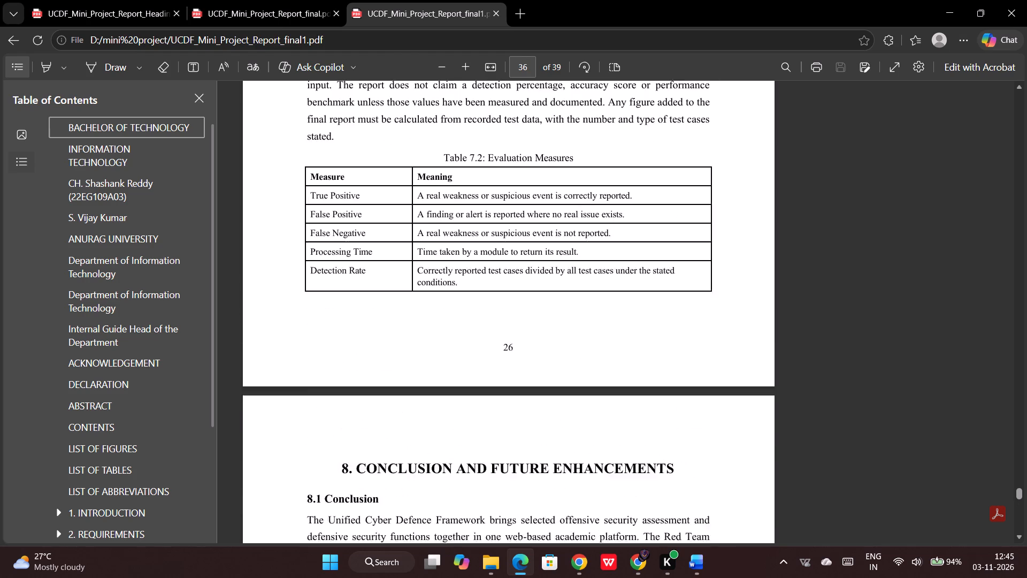
{"action": "scroll", "coordinate": [393, 352], "scroll_direction": "up", "scroll_amount": 6}
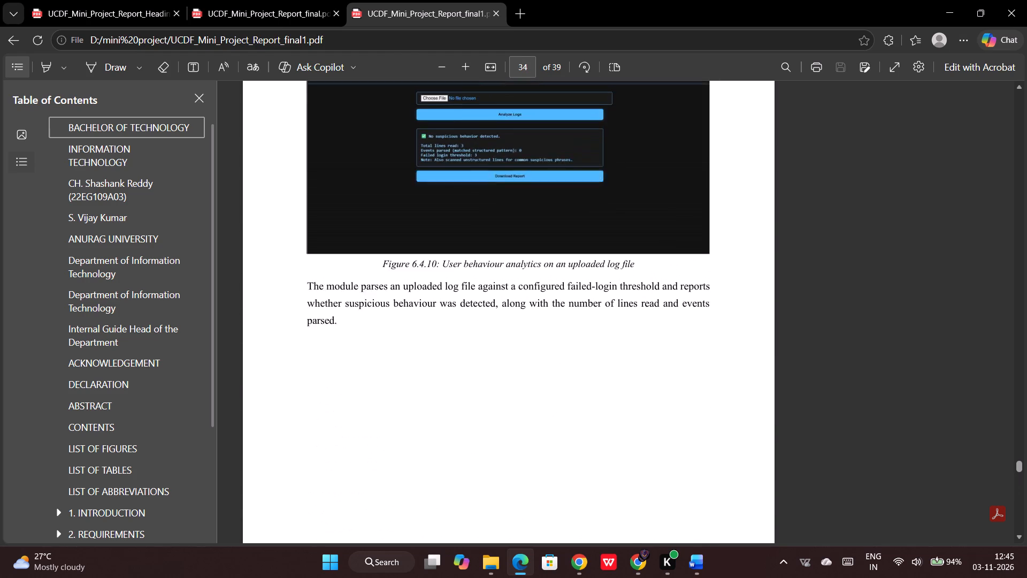
{"action": "scroll", "coordinate": [393, 352], "scroll_direction": "up", "scroll_amount": 7}
{"action": "left_click", "coordinate": [1026, 0]}
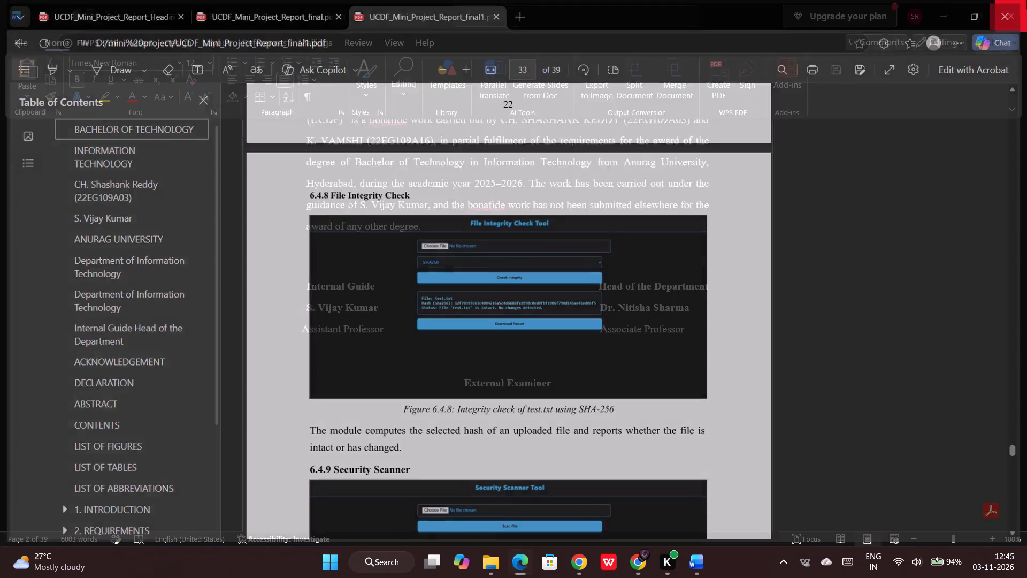
Close the UCDF_Mini_Project_Report_Headings_Fixed document in Word.
{"action": "left_click", "coordinate": [1026, 0]}
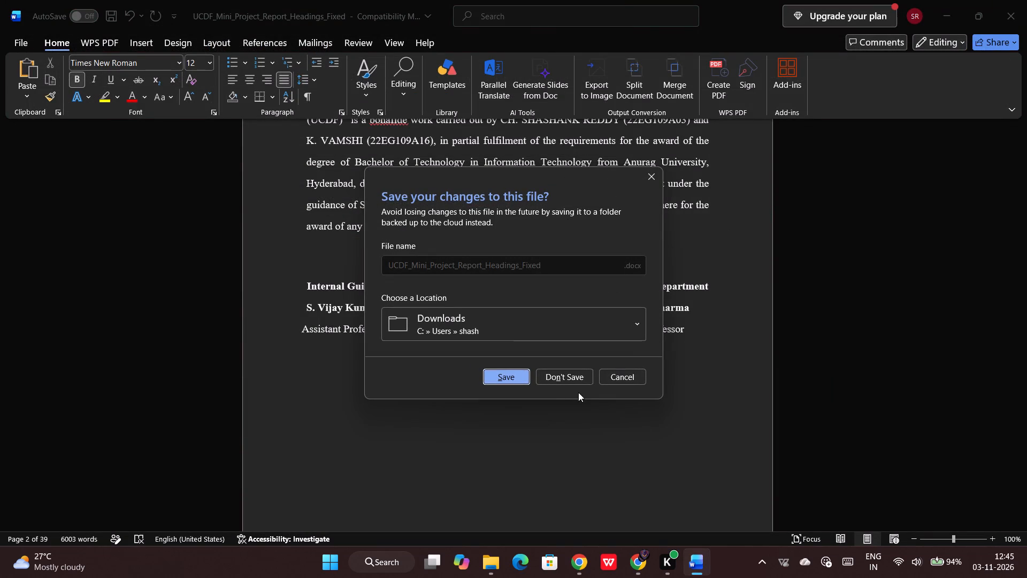
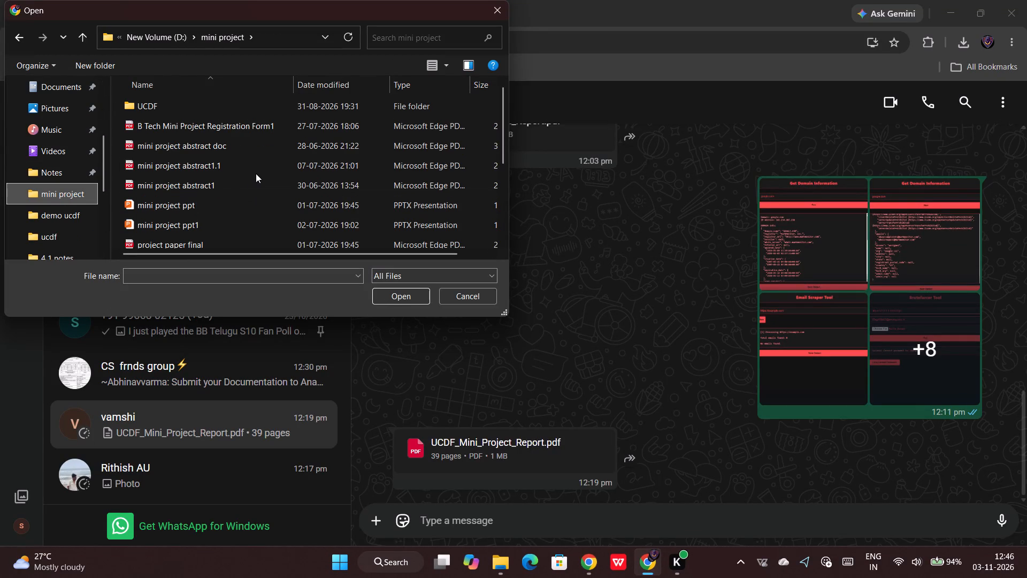
Locate the exported UCDF mini project report PDF in the mini project folder on drive D for attaching to the open WhatsApp chat.
{"action": "scroll", "coordinate": [245, 178], "scroll_direction": "down", "scroll_amount": 1, "text": "ctrl"}
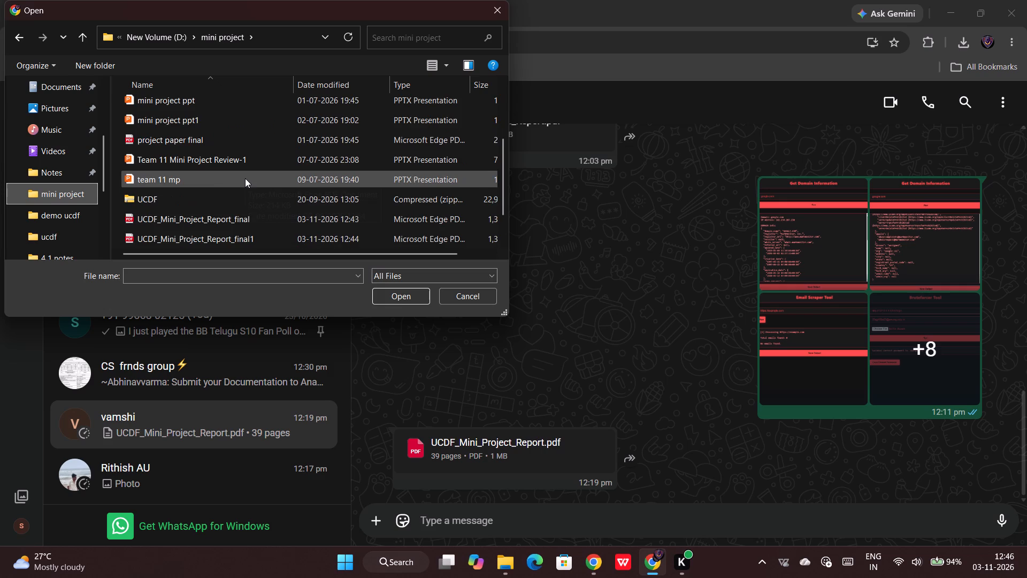
{"action": "scroll", "coordinate": [245, 178], "scroll_direction": "down", "scroll_amount": 1, "text": "ctrl"}
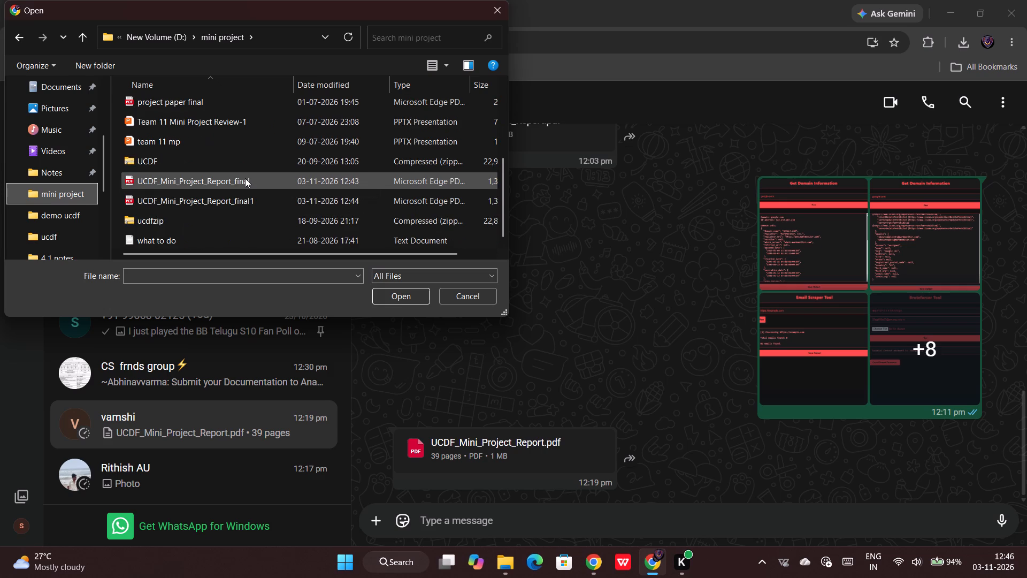
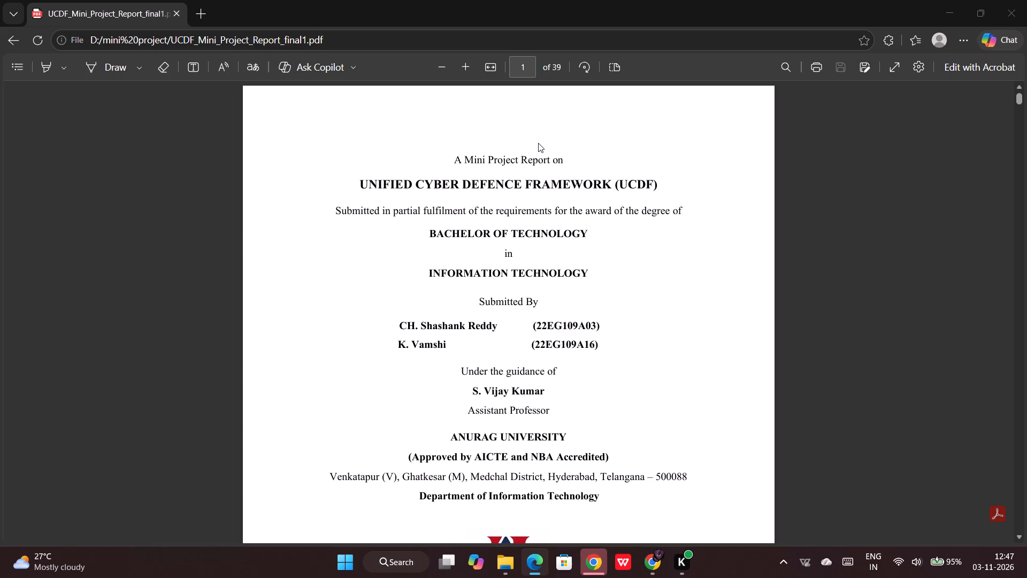
{"action": "scroll", "coordinate": [538, 143], "scroll_direction": "down", "scroll_amount": 8}
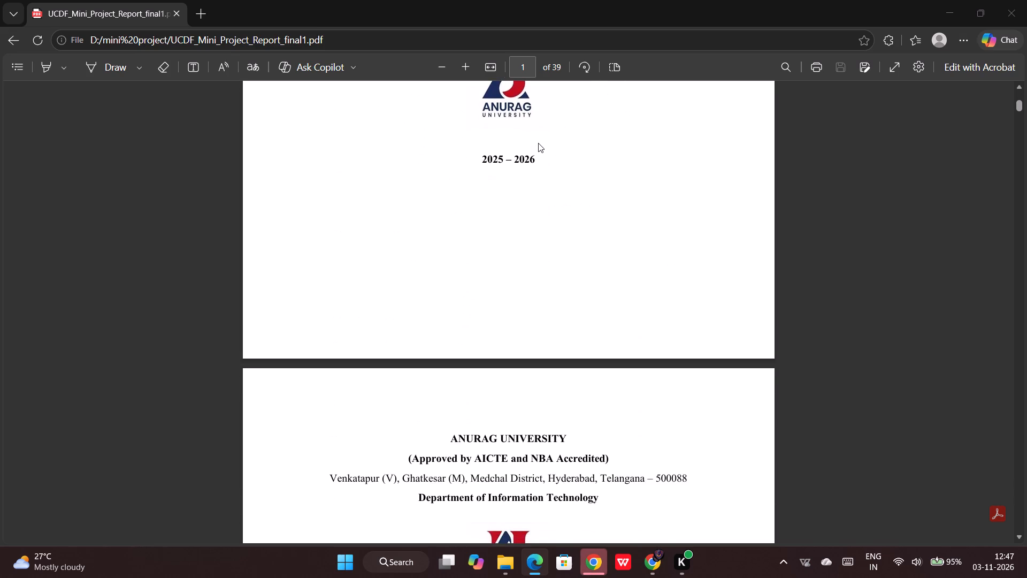
{"action": "scroll", "coordinate": [538, 143], "scroll_direction": "down", "scroll_amount": 3}
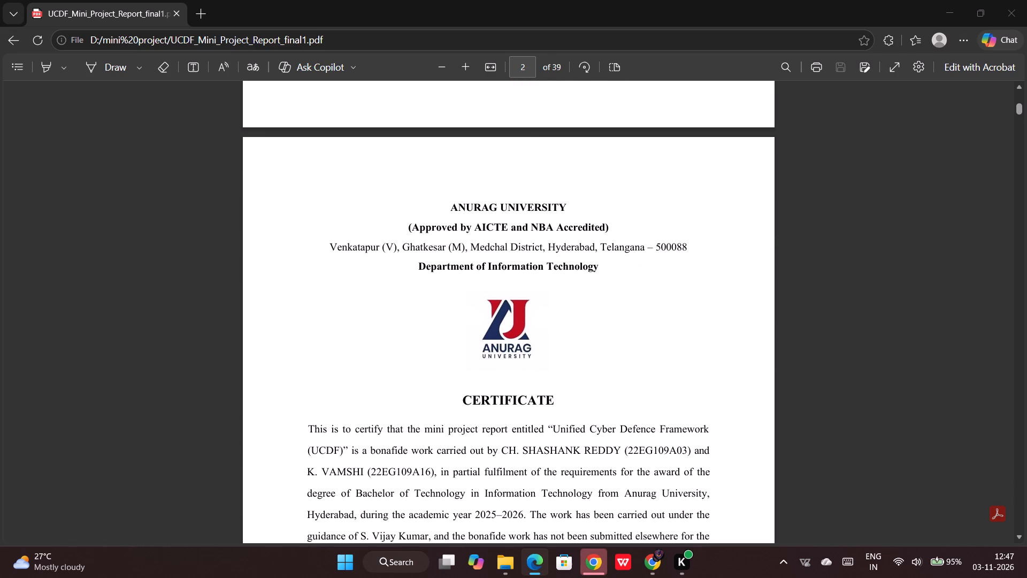
{"action": "scroll", "coordinate": [549, 286], "scroll_direction": "down", "scroll_amount": 1}
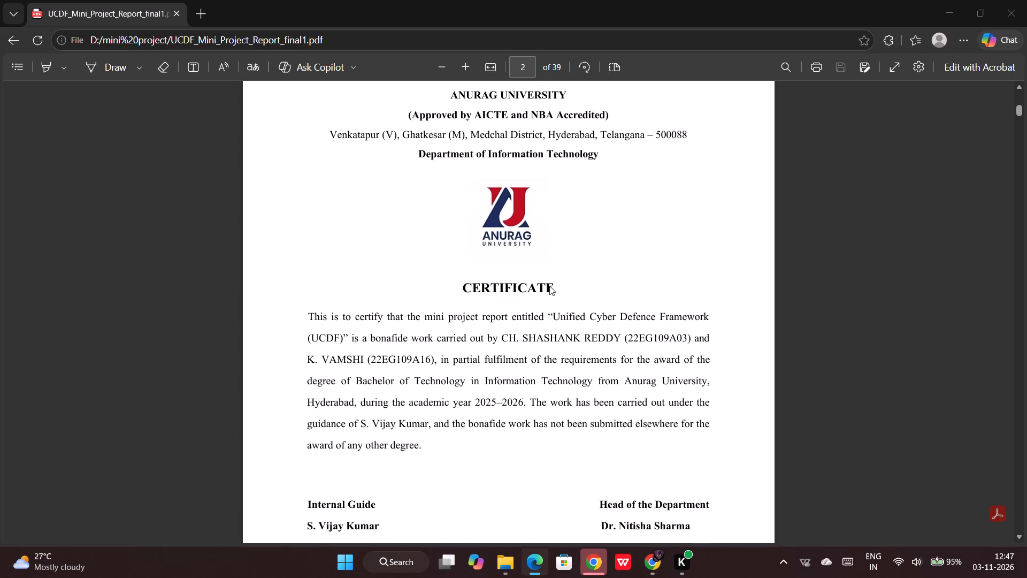
{"action": "scroll", "coordinate": [549, 286], "scroll_direction": "down", "scroll_amount": 1}
{"action": "scroll", "coordinate": [530, 203], "scroll_direction": "down", "scroll_amount": 4}
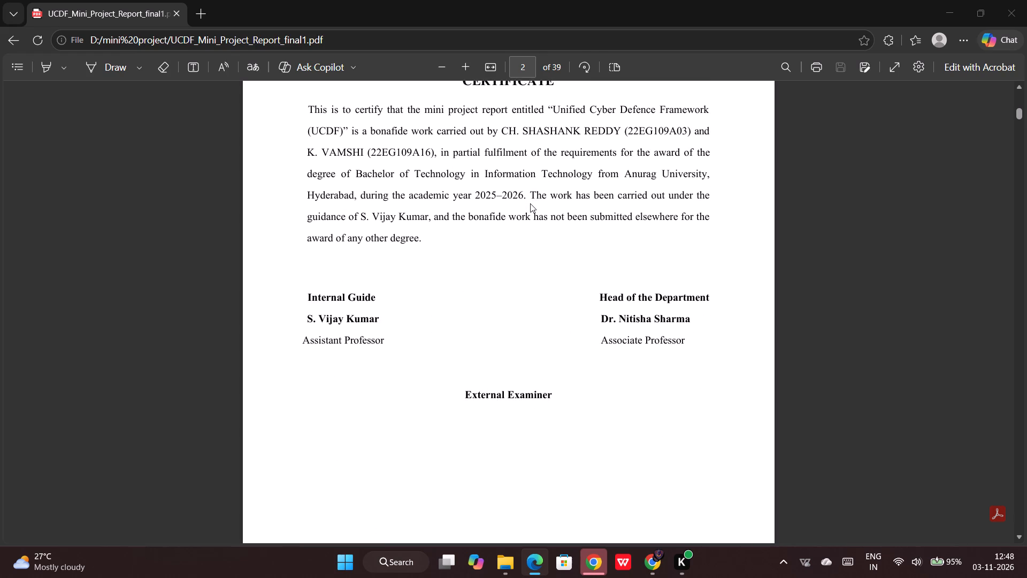
{"action": "scroll", "coordinate": [530, 203], "scroll_direction": "up", "scroll_amount": 1}
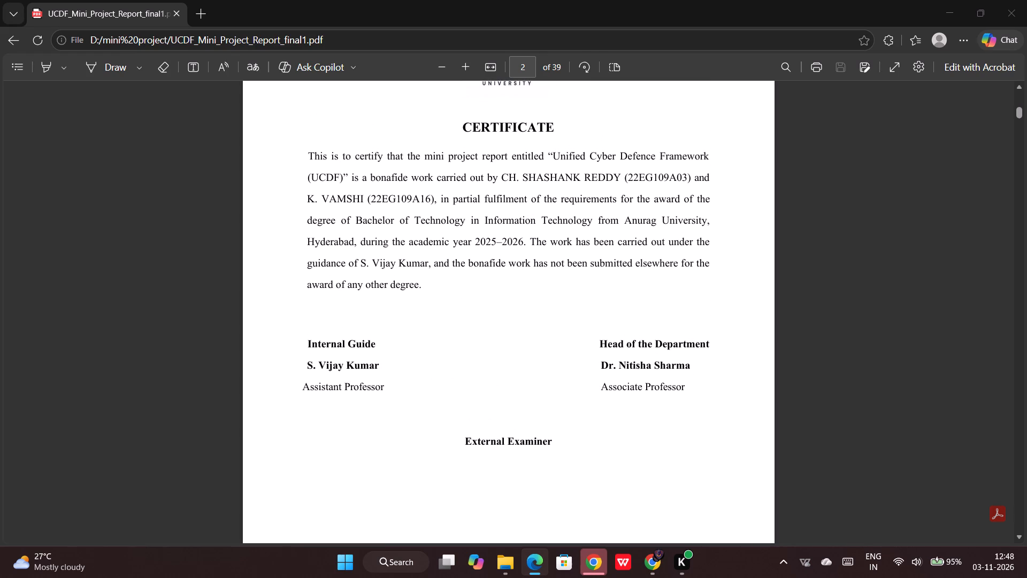
{"action": "scroll", "coordinate": [493, 440], "scroll_direction": "up", "scroll_amount": 5}
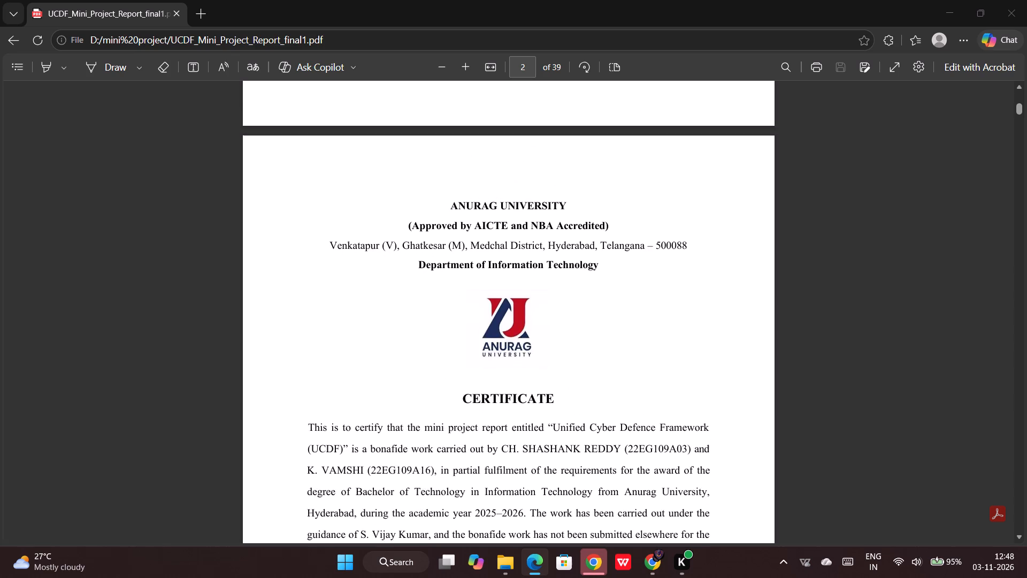
{"action": "scroll", "coordinate": [493, 440], "scroll_direction": "up", "scroll_amount": 3}
{"action": "scroll", "coordinate": [492, 436], "scroll_direction": "down", "scroll_amount": 2}
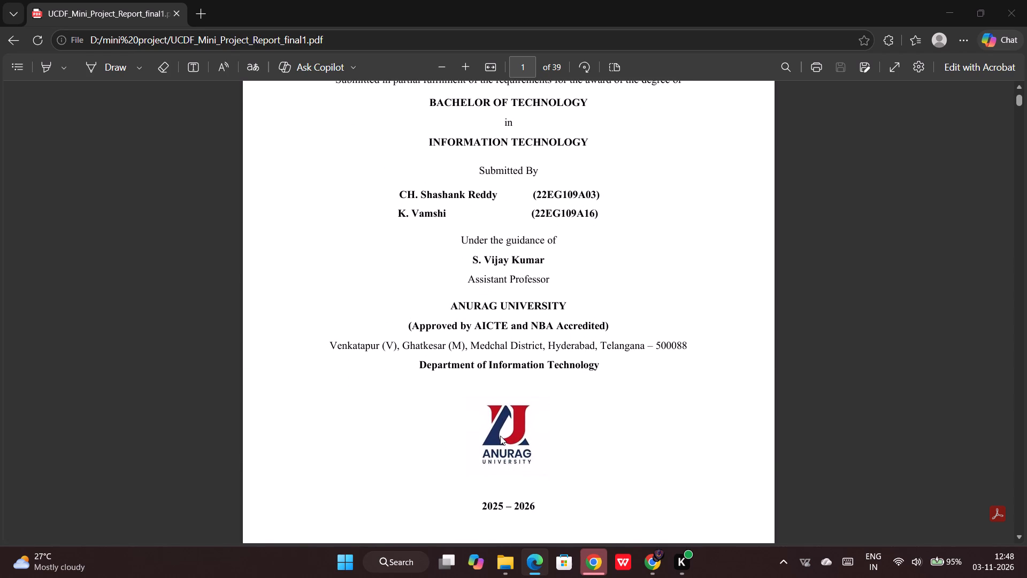
{"action": "scroll", "coordinate": [500, 436], "scroll_direction": "down", "scroll_amount": 8}
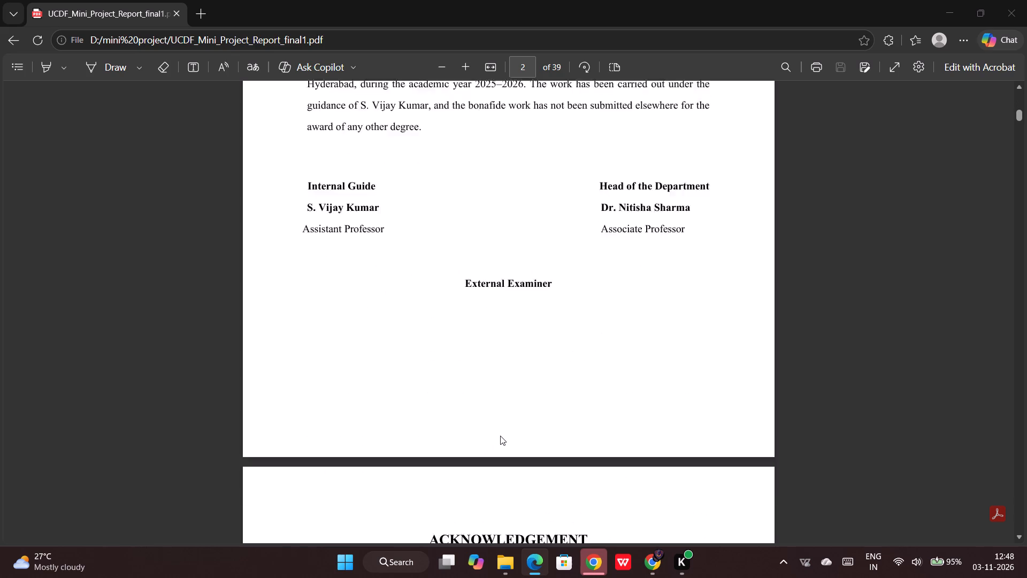
Review the acknowledgement, declaration and abstract pages up to the start of the contents, checking their text and page layout.
{"action": "scroll", "coordinate": [500, 436], "scroll_direction": "down", "scroll_amount": 1}
{"action": "scroll", "coordinate": [479, 283], "scroll_direction": "down", "scroll_amount": 3}
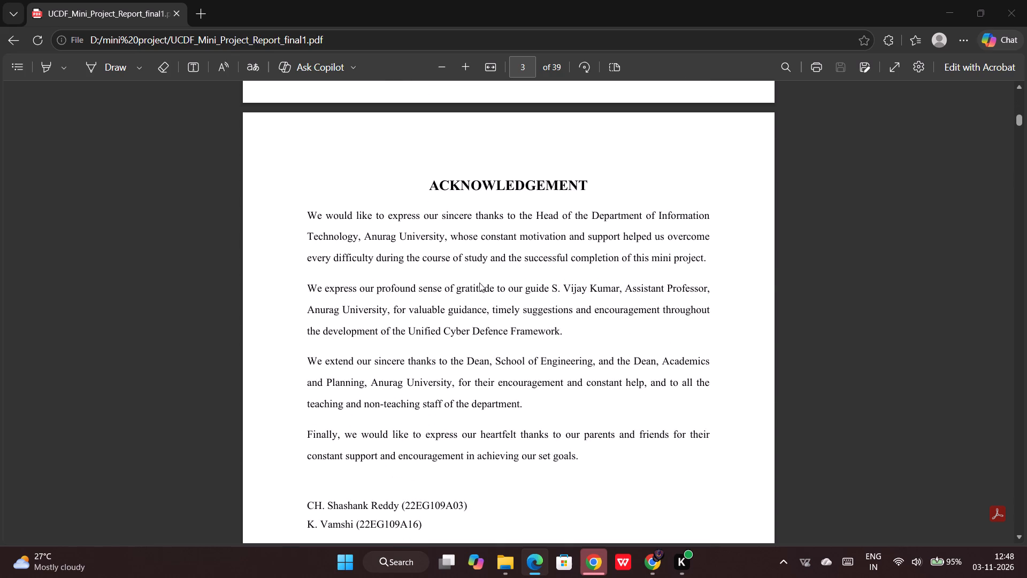
{"action": "scroll", "coordinate": [474, 258], "scroll_direction": "down", "scroll_amount": 2}
{"action": "scroll", "coordinate": [484, 285], "scroll_direction": "up", "scroll_amount": 1}
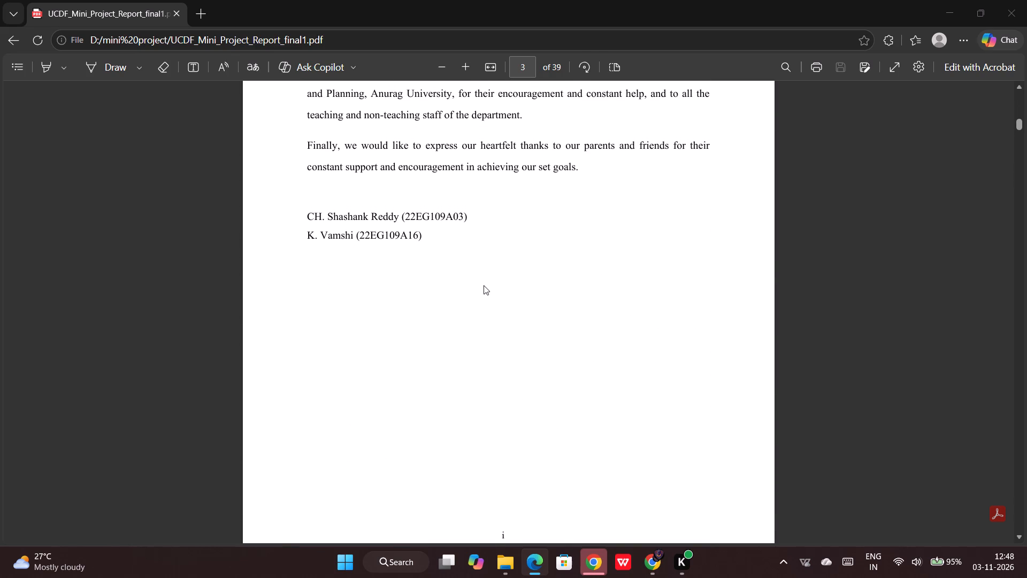
{"action": "scroll", "coordinate": [484, 285], "scroll_direction": "up", "scroll_amount": 1}
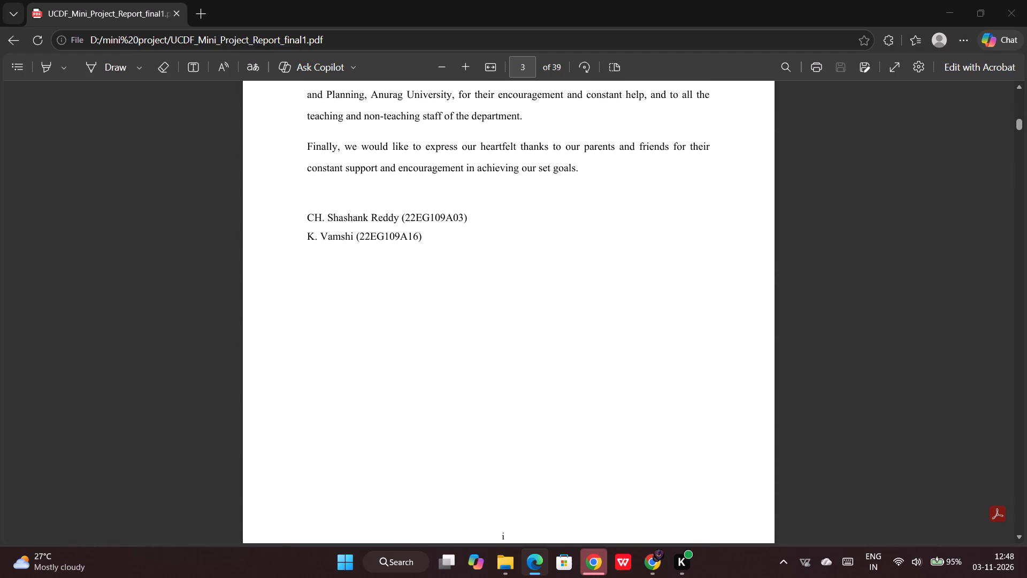
{"action": "scroll", "coordinate": [336, 220], "scroll_direction": "down", "scroll_amount": 7}
{"action": "scroll", "coordinate": [336, 220], "scroll_direction": "up", "scroll_amount": 2}
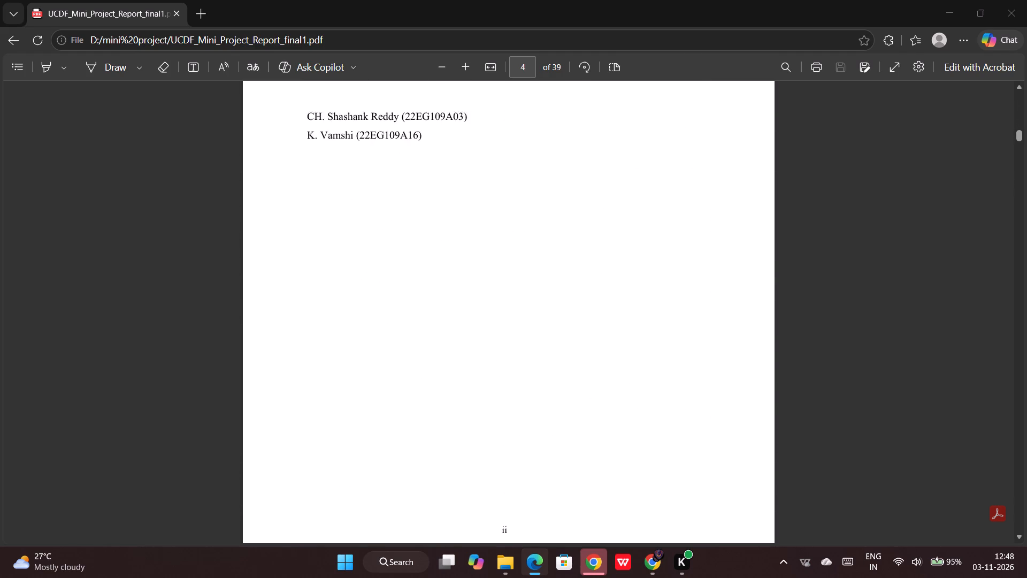
{"action": "scroll", "coordinate": [465, 147], "scroll_direction": "down", "scroll_amount": 1}
{"action": "scroll", "coordinate": [511, 141], "scroll_direction": "down", "scroll_amount": 2}
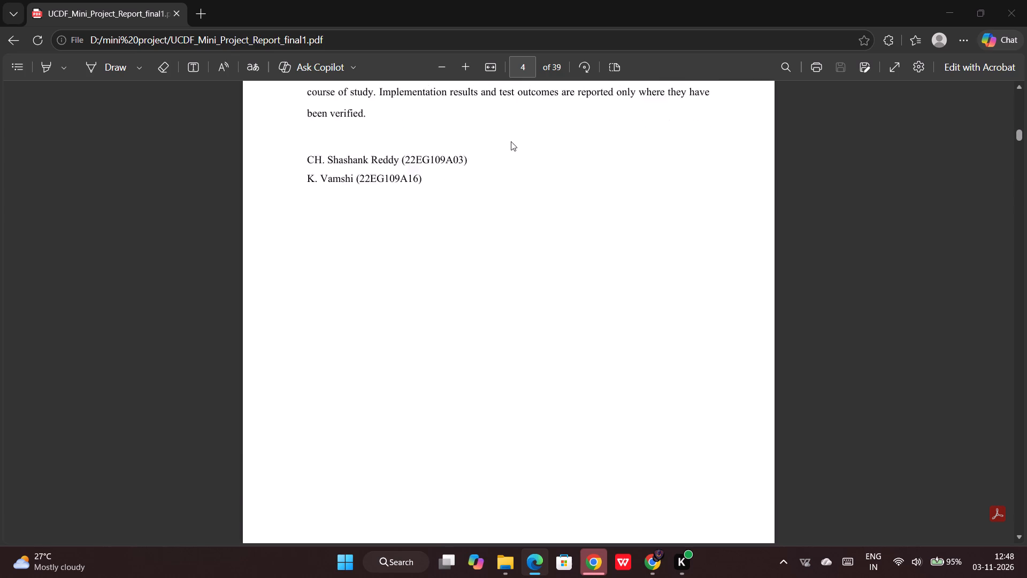
{"action": "scroll", "coordinate": [511, 141], "scroll_direction": "down", "scroll_amount": 3}
{"action": "scroll", "coordinate": [511, 141], "scroll_direction": "up", "scroll_amount": 1}
{"action": "scroll", "coordinate": [511, 141], "scroll_direction": "down", "scroll_amount": 5}
{"action": "scroll", "coordinate": [511, 141], "scroll_direction": "up", "scroll_amount": 4}
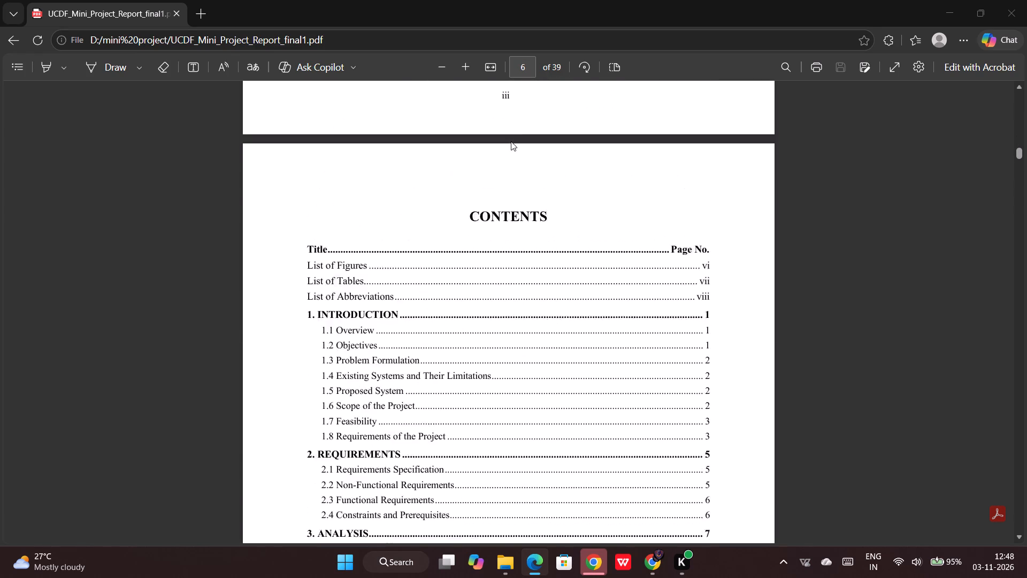
{"action": "scroll", "coordinate": [511, 141], "scroll_direction": "up", "scroll_amount": 4}
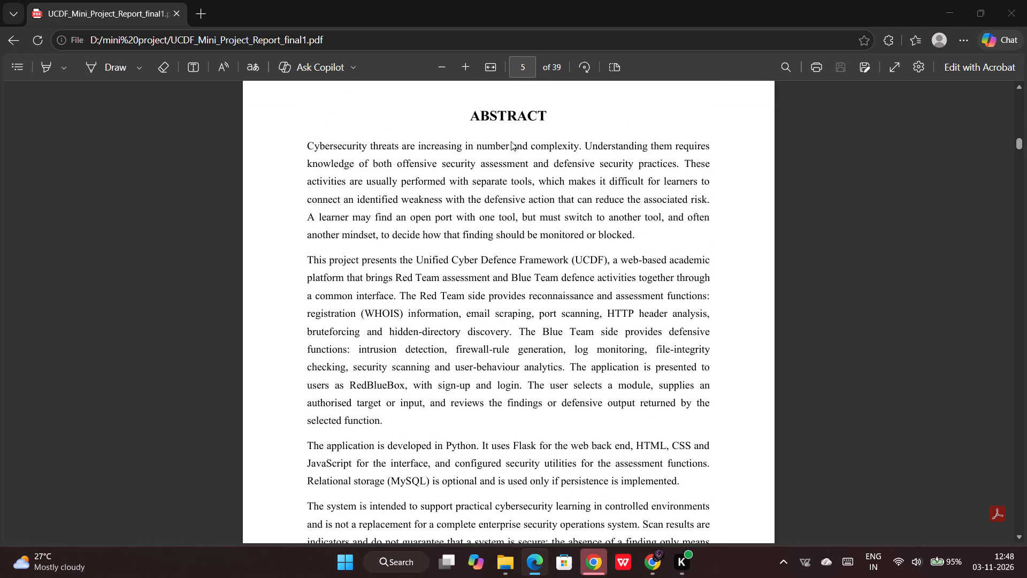
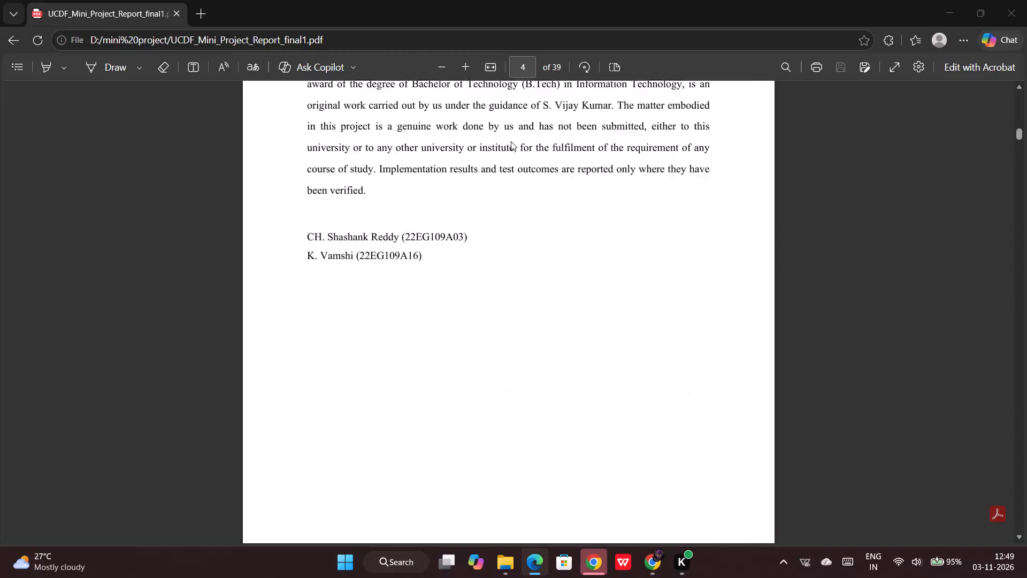
Return to the first page of the PDF and recheck the layout of the cover page and the certificate with its signature block.
{"action": "scroll", "coordinate": [511, 141], "scroll_direction": "up", "scroll_amount": 9}
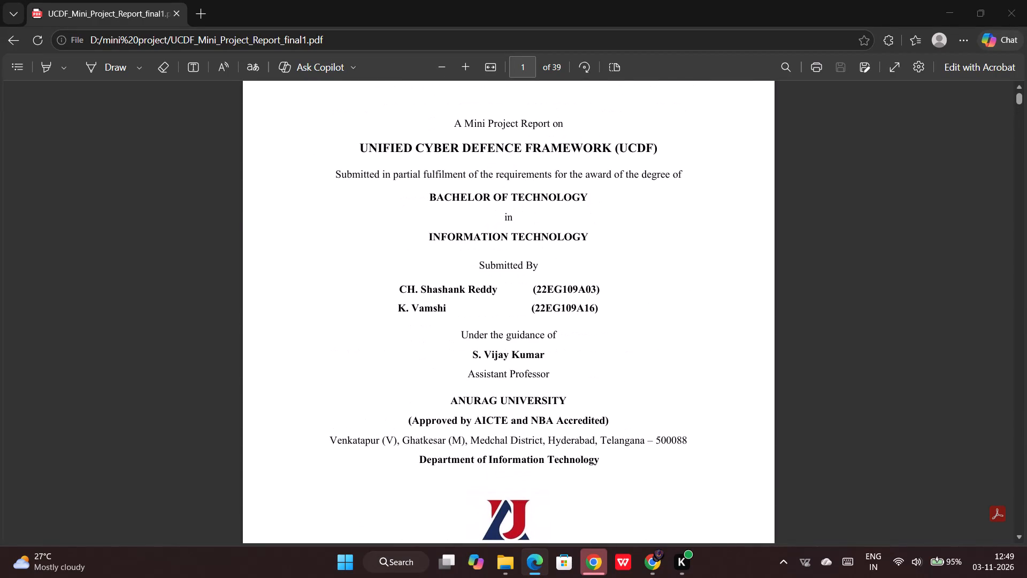
{"action": "scroll", "coordinate": [518, 334], "scroll_direction": "down", "scroll_amount": 1}
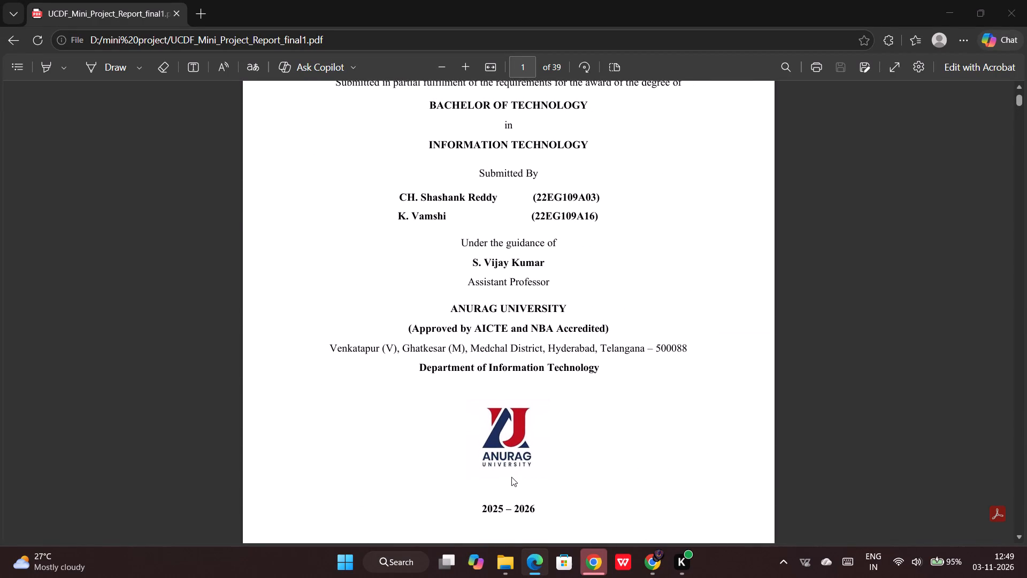
{"action": "scroll", "coordinate": [511, 477], "scroll_direction": "down", "scroll_amount": 7}
{"action": "scroll", "coordinate": [511, 477], "scroll_direction": "up", "scroll_amount": 1}
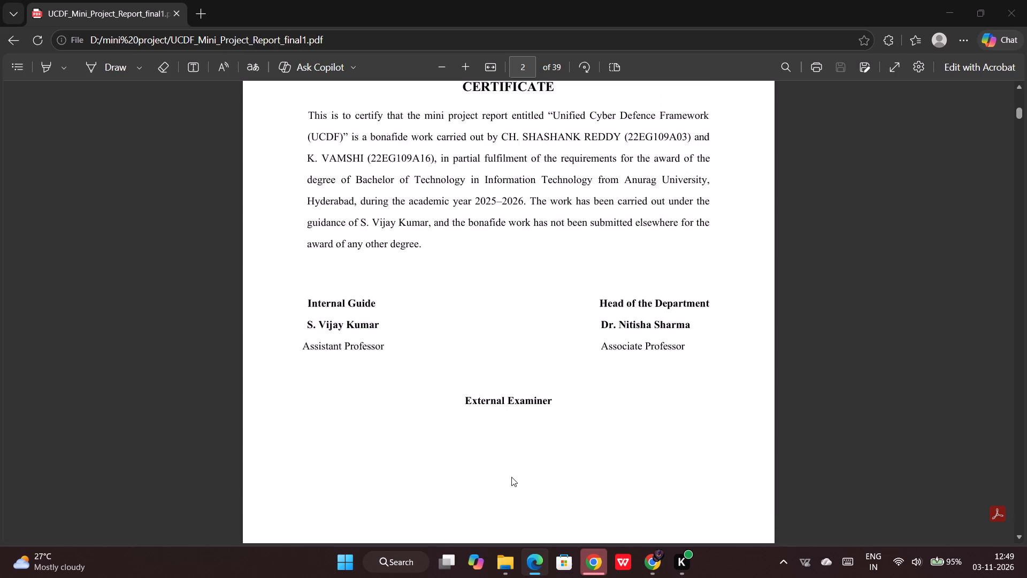
{"action": "scroll", "coordinate": [511, 477], "scroll_direction": "up", "scroll_amount": 5}
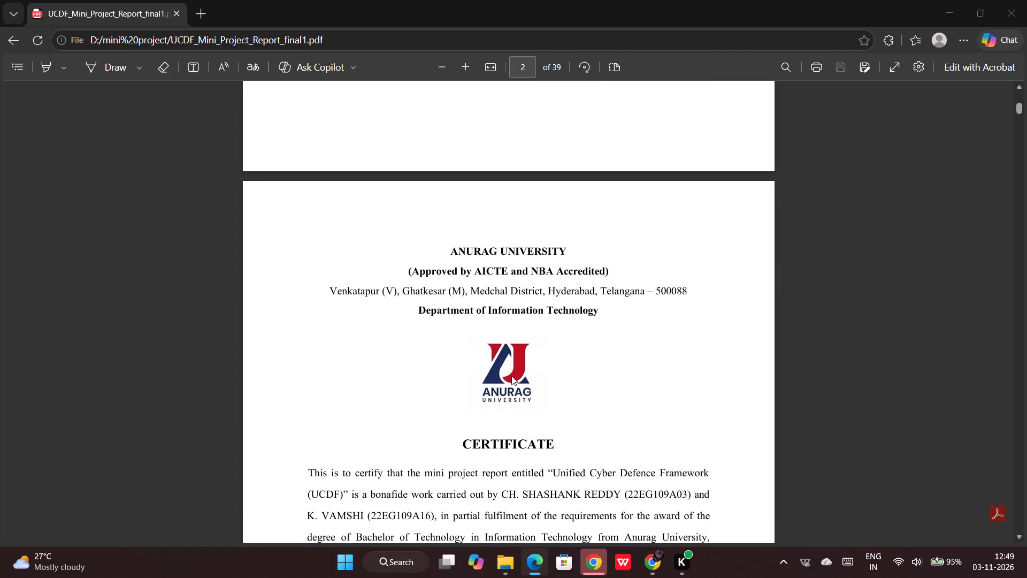
{"action": "scroll", "coordinate": [511, 376], "scroll_direction": "down", "scroll_amount": 3}
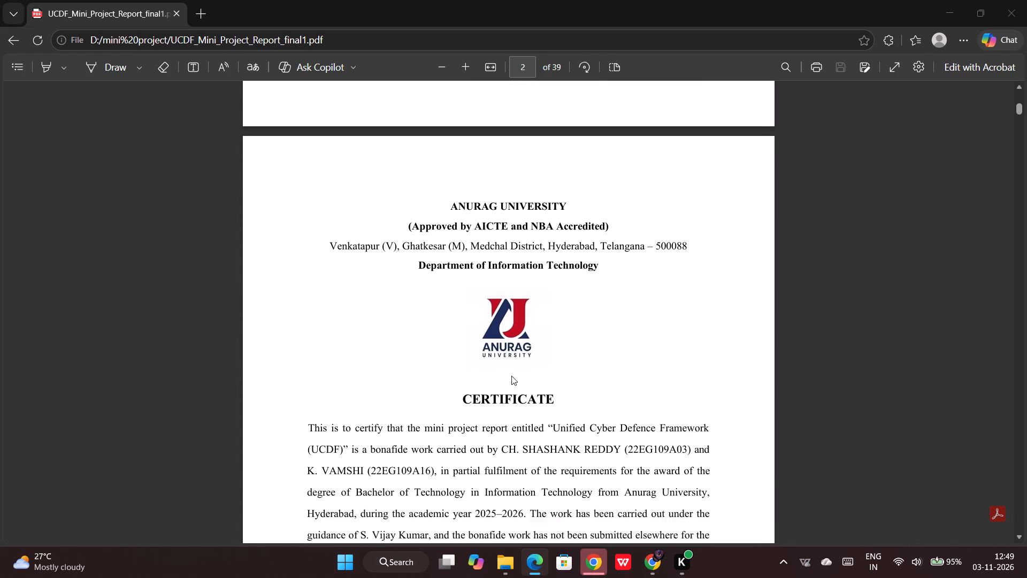
{"action": "scroll", "coordinate": [511, 376], "scroll_direction": "down", "scroll_amount": 3}
Recheck the acknowledgement, declaration and abstract pages, looking at their text, student name lines and spacing.
{"action": "scroll", "coordinate": [511, 376], "scroll_direction": "down", "scroll_amount": 4}
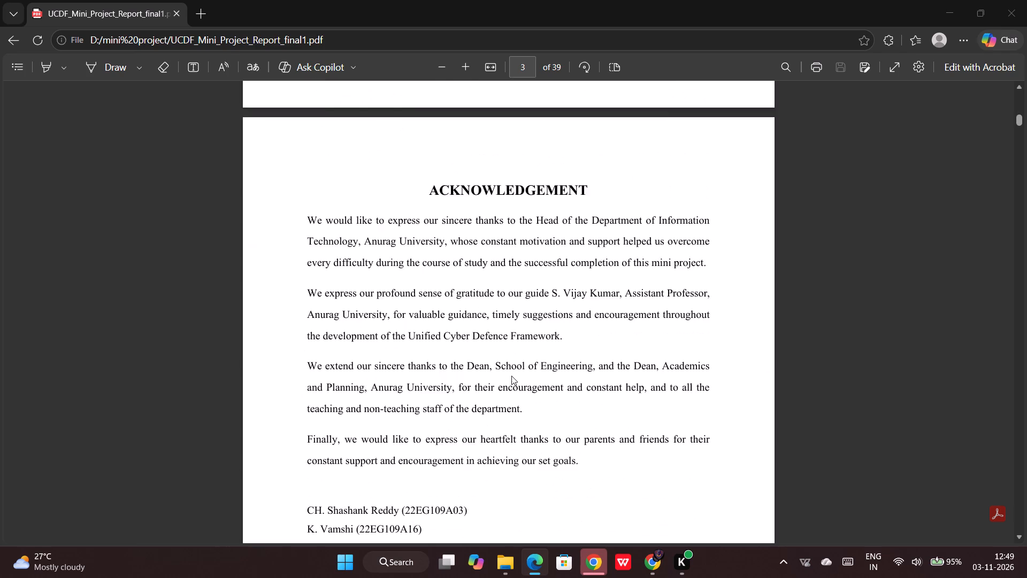
{"action": "scroll", "coordinate": [511, 376], "scroll_direction": "down", "scroll_amount": 1}
{"action": "scroll", "coordinate": [511, 376], "scroll_direction": "up", "scroll_amount": 1}
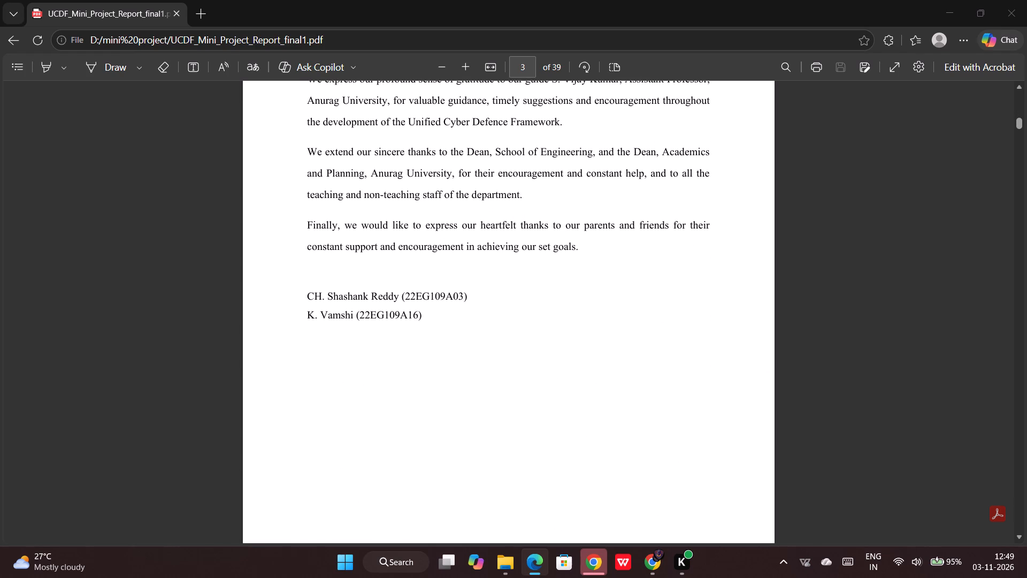
{"action": "scroll", "coordinate": [477, 347], "scroll_direction": "down", "scroll_amount": 8}
{"action": "scroll", "coordinate": [477, 347], "scroll_direction": "up", "scroll_amount": 1}
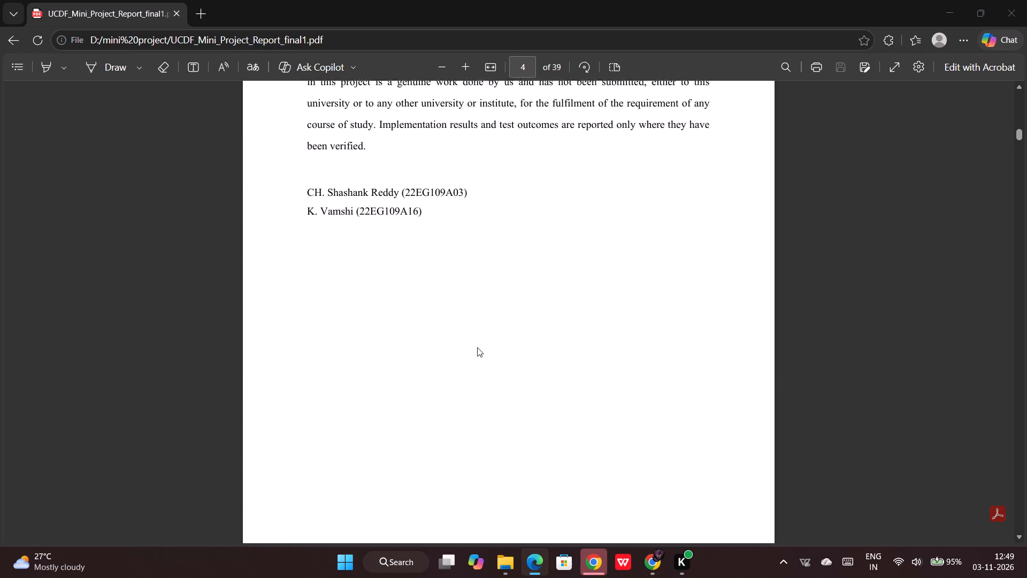
{"action": "scroll", "coordinate": [477, 347], "scroll_direction": "up", "scroll_amount": 2}
{"action": "scroll", "coordinate": [477, 347], "scroll_direction": "down", "scroll_amount": 8}
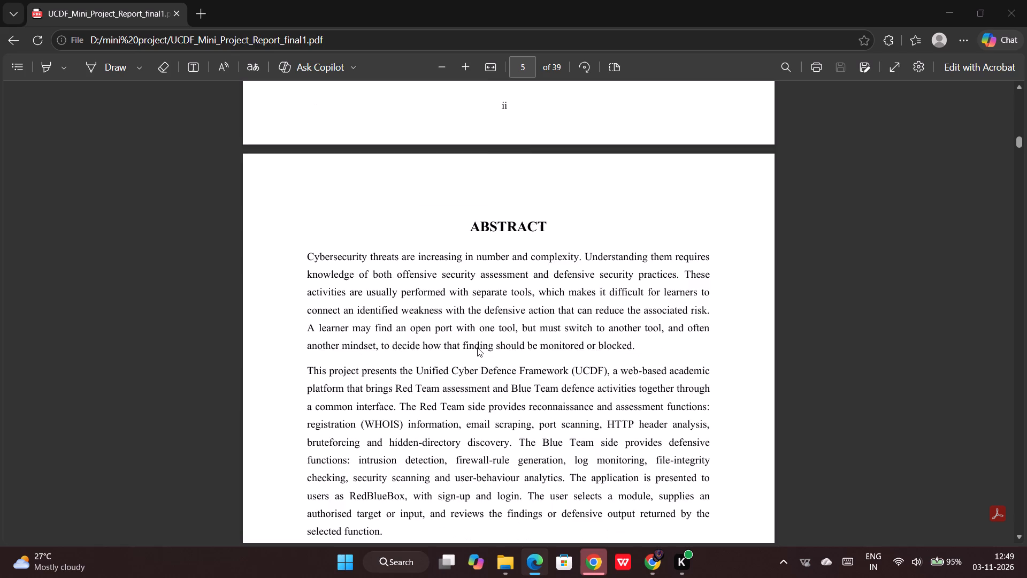
{"action": "scroll", "coordinate": [477, 347], "scroll_direction": "down", "scroll_amount": 7}
Examine the contents pages, list of figures and list of tables, checking their entries, page numbers and layout.
{"action": "scroll", "coordinate": [477, 347], "scroll_direction": "down", "scroll_amount": 1}
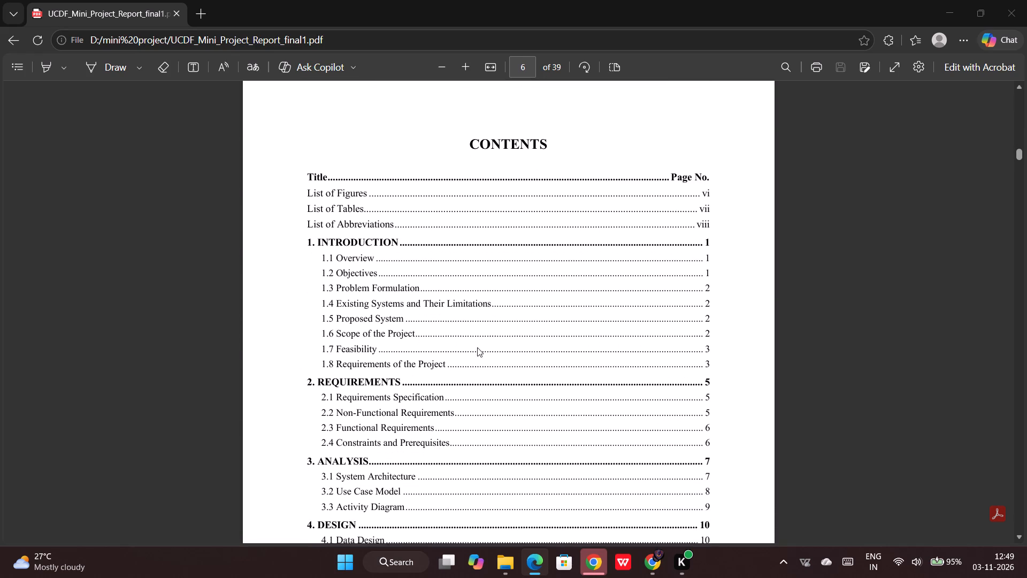
{"action": "scroll", "coordinate": [477, 347], "scroll_direction": "down", "scroll_amount": 1}
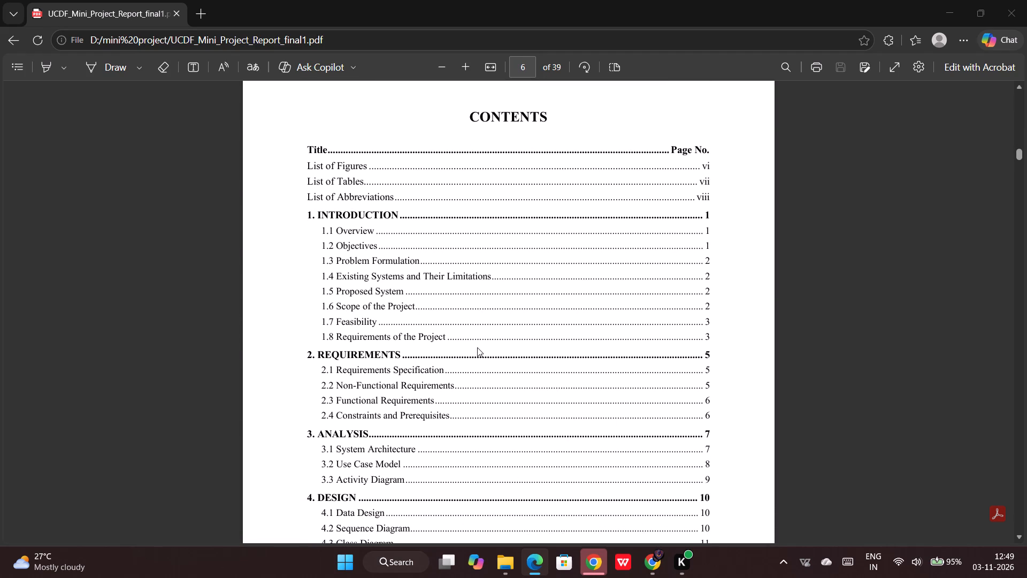
{"action": "scroll", "coordinate": [702, 475], "scroll_direction": "down", "scroll_amount": 4}
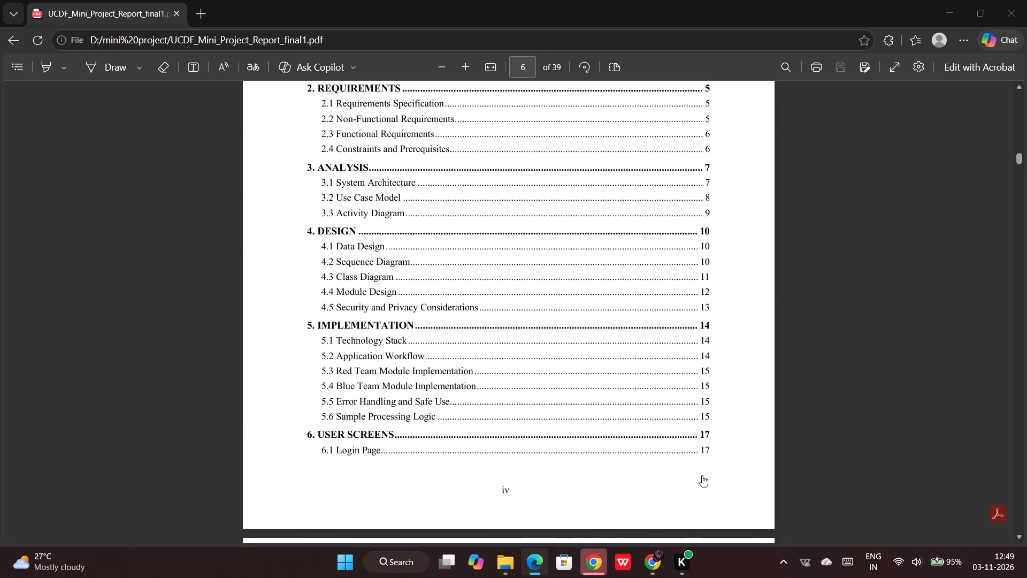
{"action": "scroll", "coordinate": [702, 475], "scroll_direction": "down", "scroll_amount": 5}
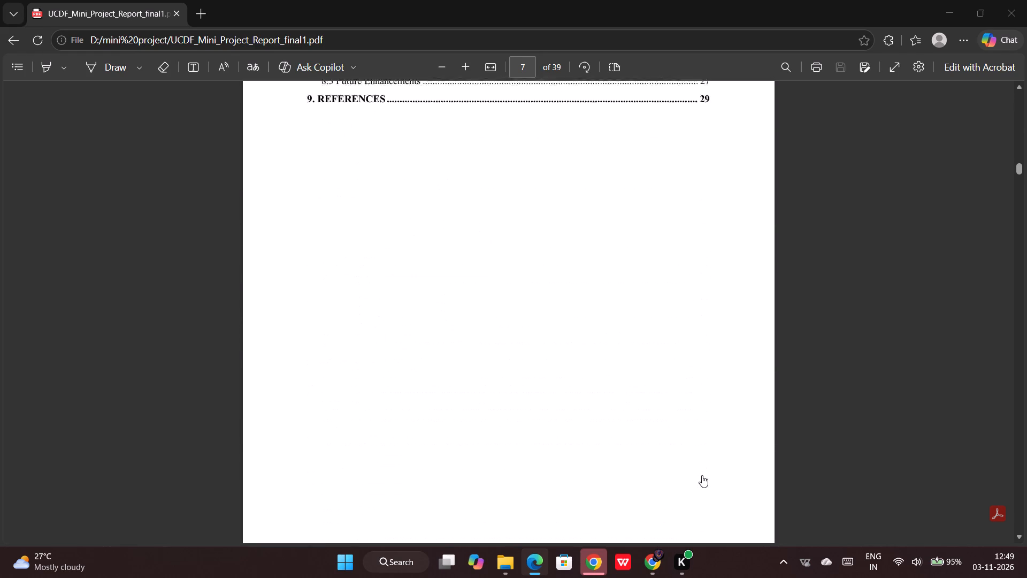
{"action": "scroll", "coordinate": [702, 475], "scroll_direction": "down", "scroll_amount": 3}
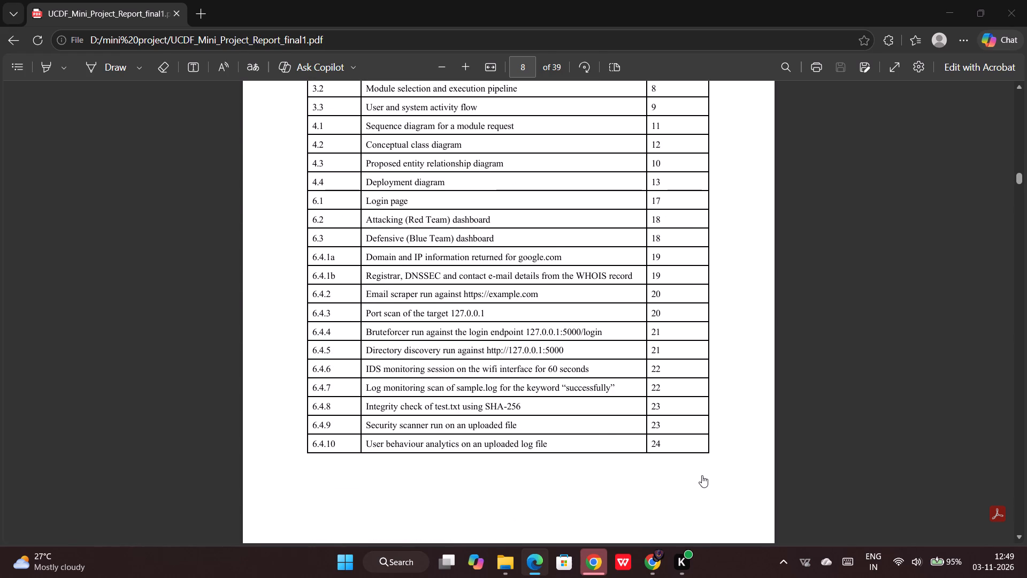
{"action": "scroll", "coordinate": [702, 475], "scroll_direction": "down", "scroll_amount": 5}
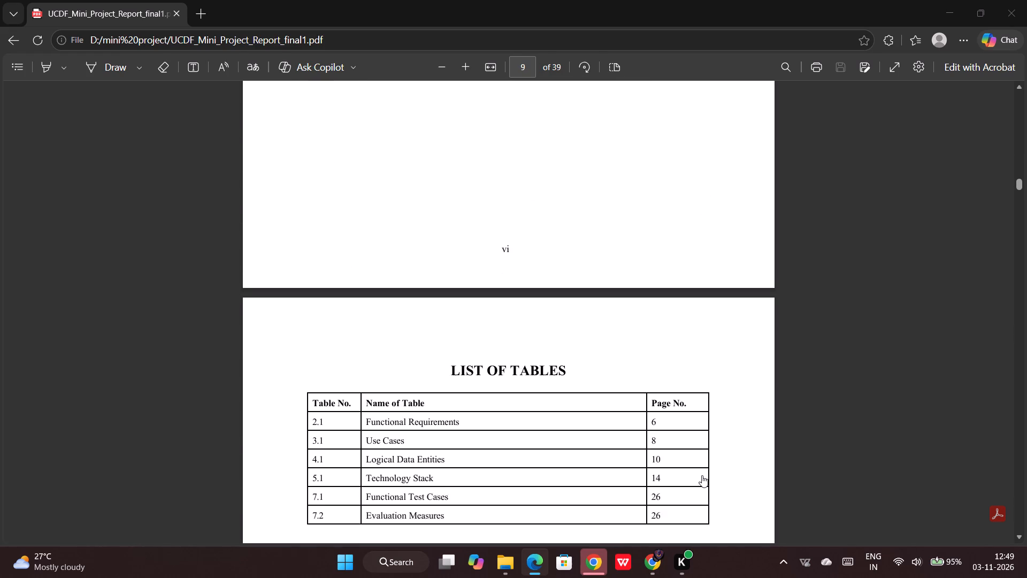
{"action": "scroll", "coordinate": [702, 475], "scroll_direction": "down", "scroll_amount": 4}
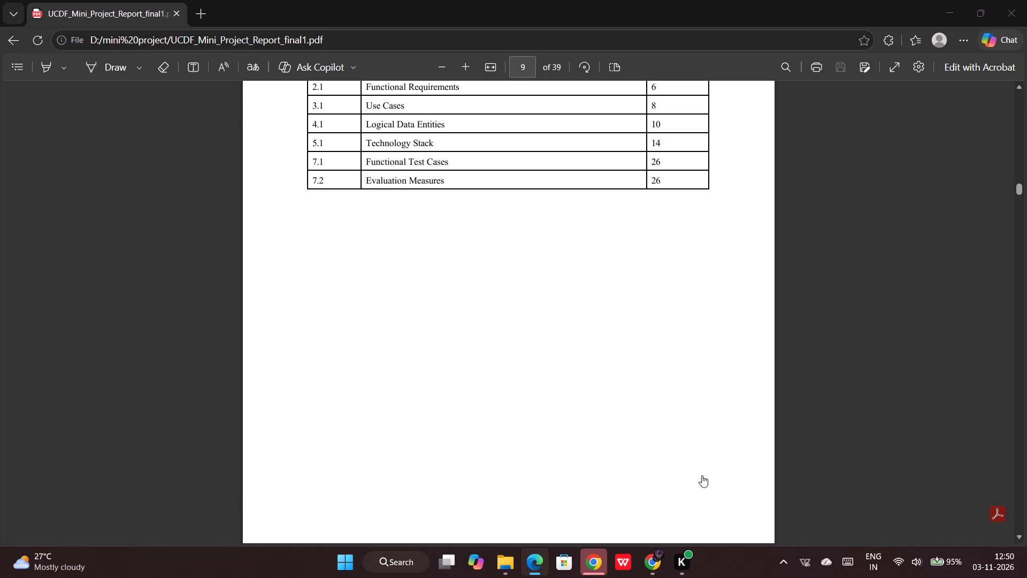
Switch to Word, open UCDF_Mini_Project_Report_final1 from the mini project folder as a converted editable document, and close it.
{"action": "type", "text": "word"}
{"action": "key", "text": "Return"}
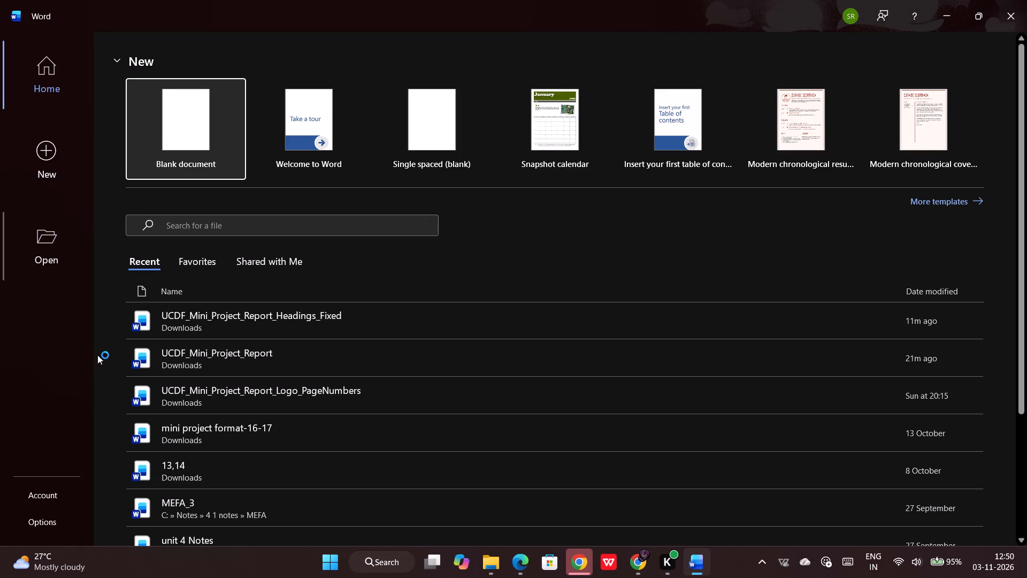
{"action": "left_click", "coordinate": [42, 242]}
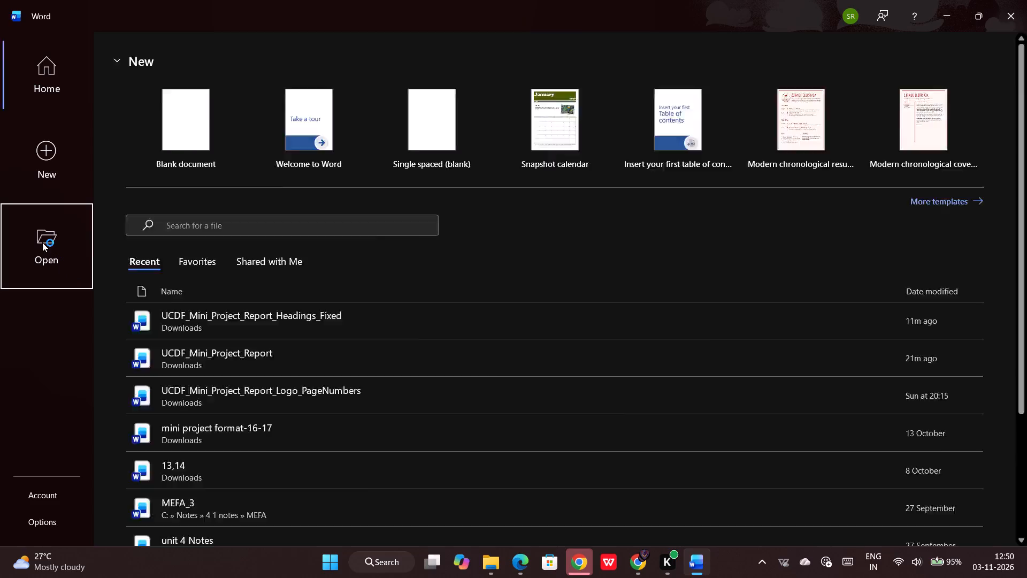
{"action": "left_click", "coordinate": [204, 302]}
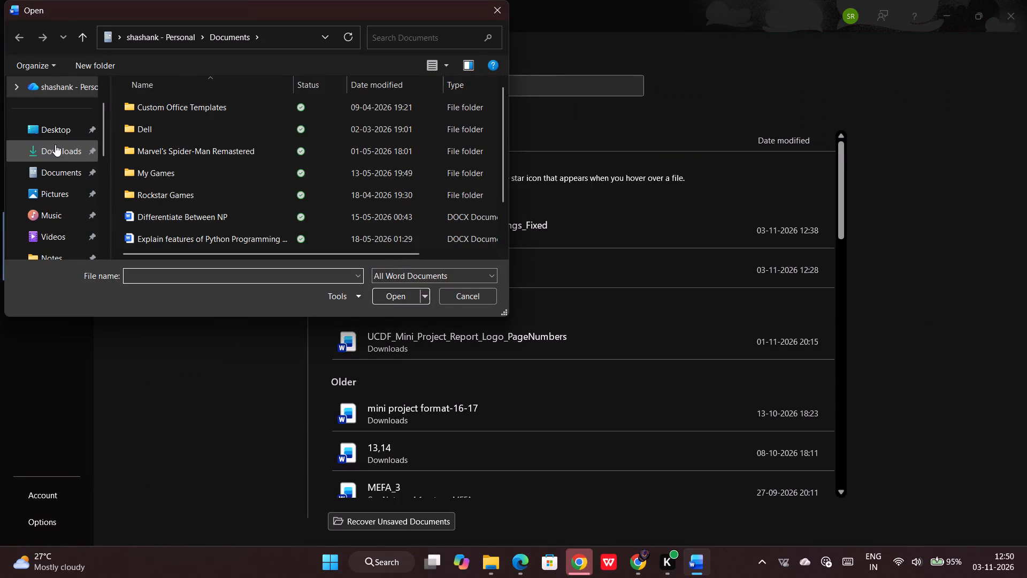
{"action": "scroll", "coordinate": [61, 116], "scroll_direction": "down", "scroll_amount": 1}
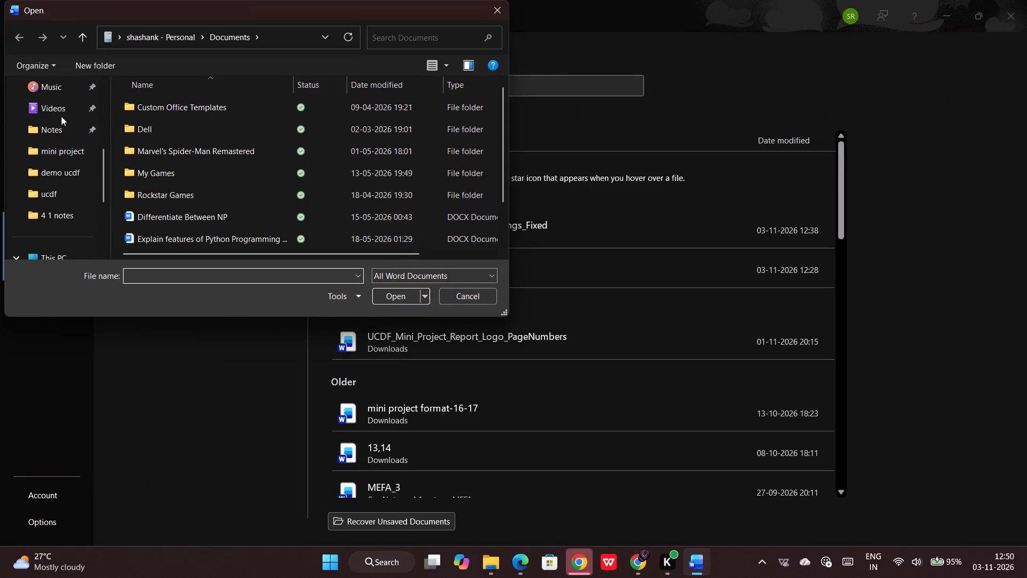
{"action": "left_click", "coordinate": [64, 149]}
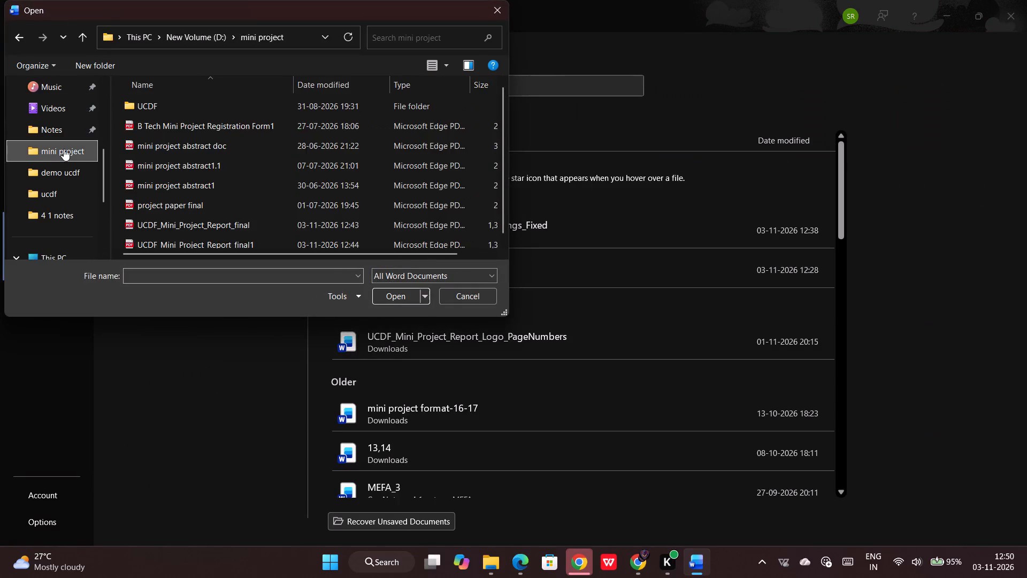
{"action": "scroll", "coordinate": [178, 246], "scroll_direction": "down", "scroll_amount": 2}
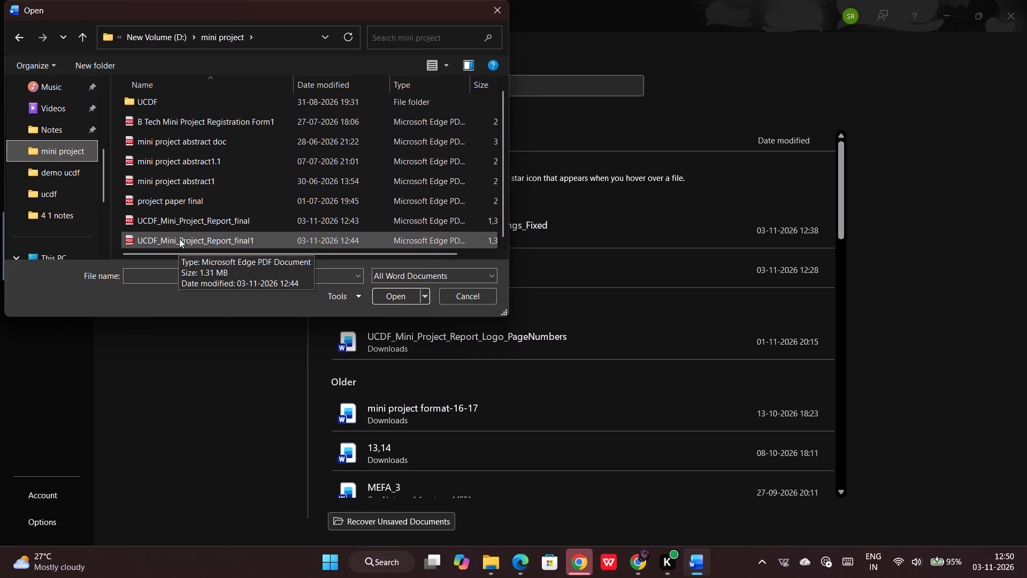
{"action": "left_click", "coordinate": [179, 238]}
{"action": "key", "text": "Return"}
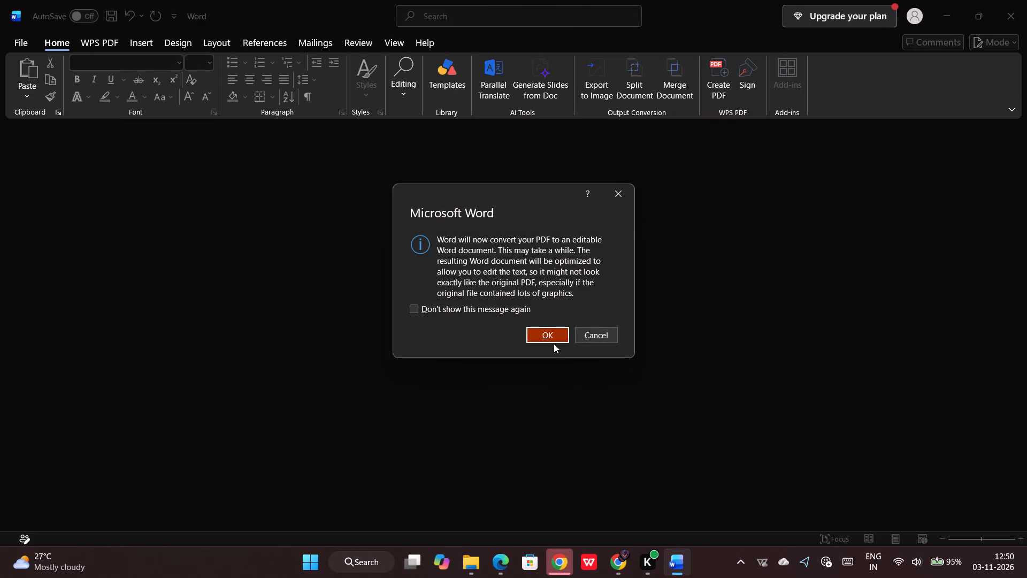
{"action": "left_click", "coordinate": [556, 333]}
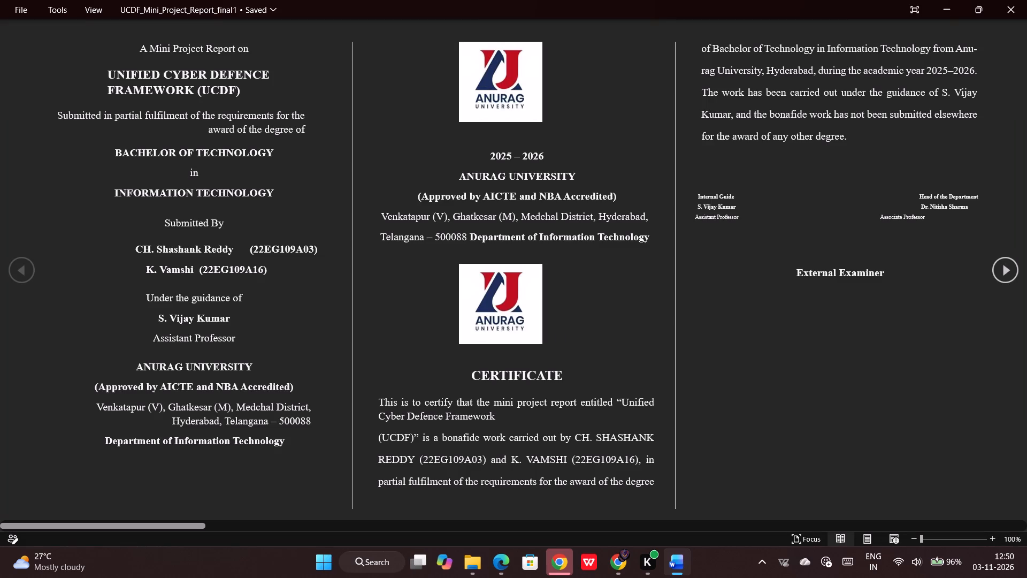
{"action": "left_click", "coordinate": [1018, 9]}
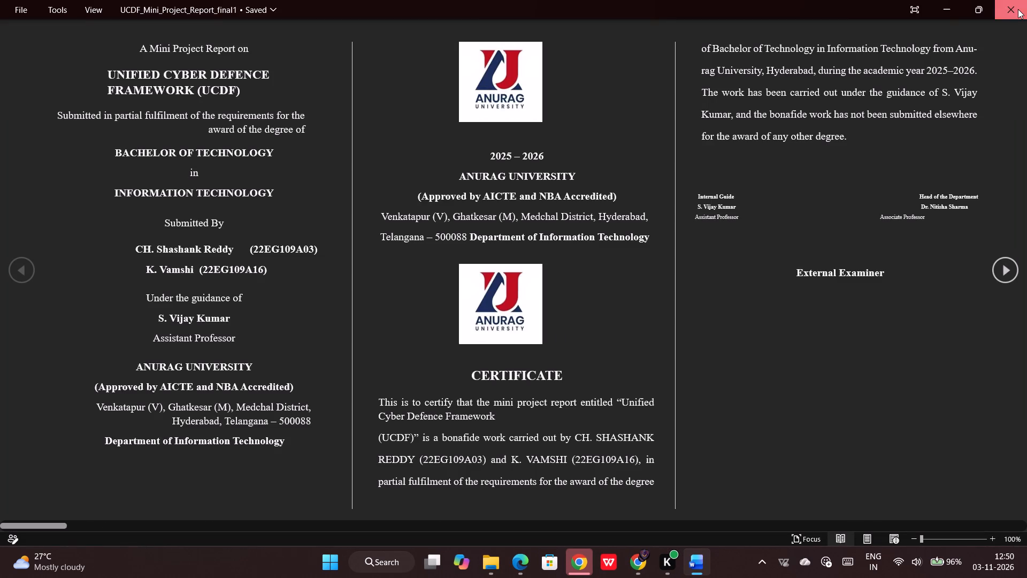
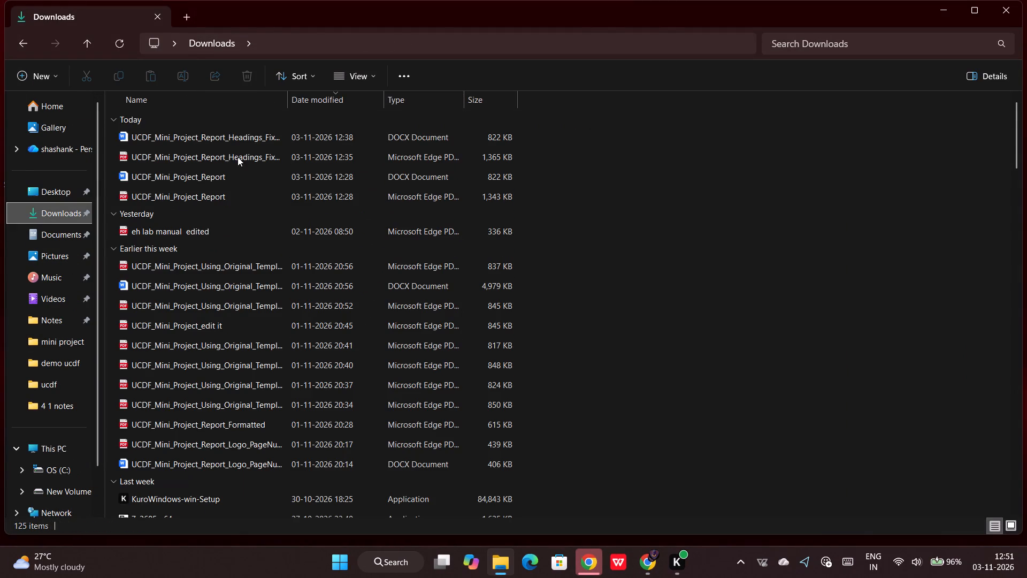
Delete the four UCDF mini project report files listed under Today in Downloads, including both Headings_Fixed versions.
{"action": "left_click", "coordinate": [251, 199]}
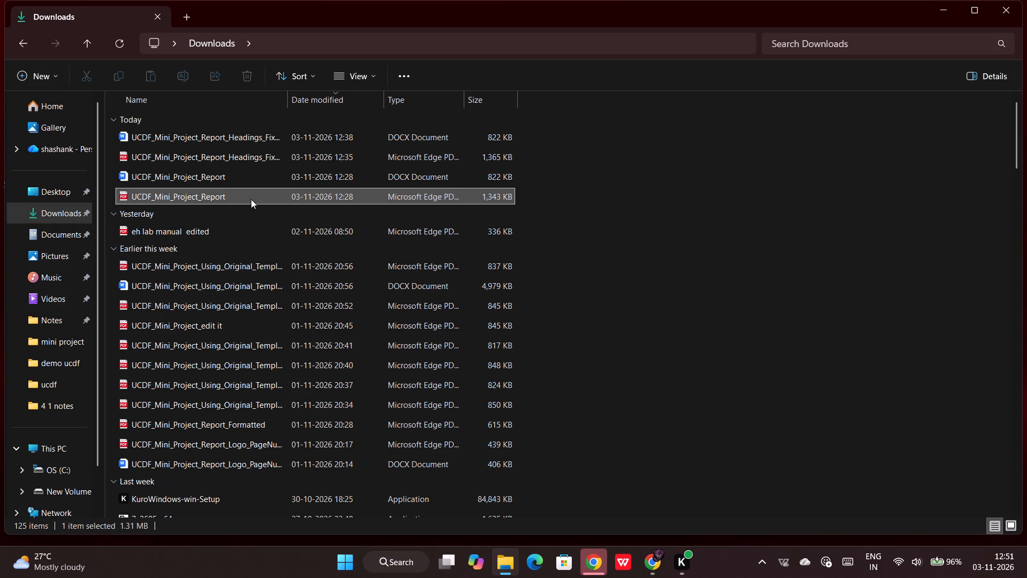
{"action": "key", "text": "shift+Up"}
{"action": "key", "text": "shift+Up"}
{"action": "key", "text": "shift+Up"}
{"action": "key", "text": "Delete"}
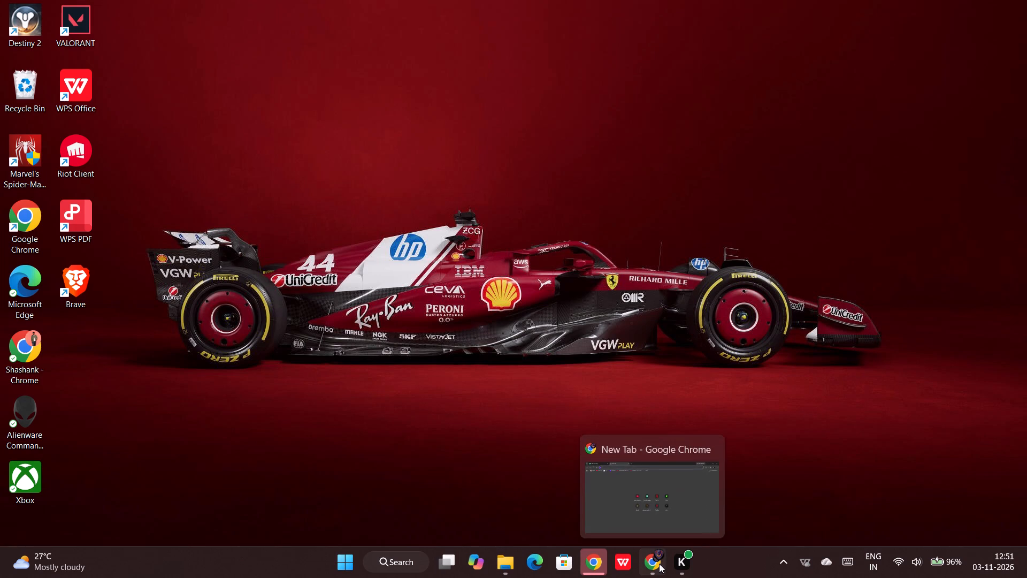
Switch to Chrome, search for ilovepdf, and open the iLovePDF site's PDF to Word converter.
{"action": "left_click", "coordinate": [659, 564]}
{"action": "left_click", "coordinate": [471, 34]}
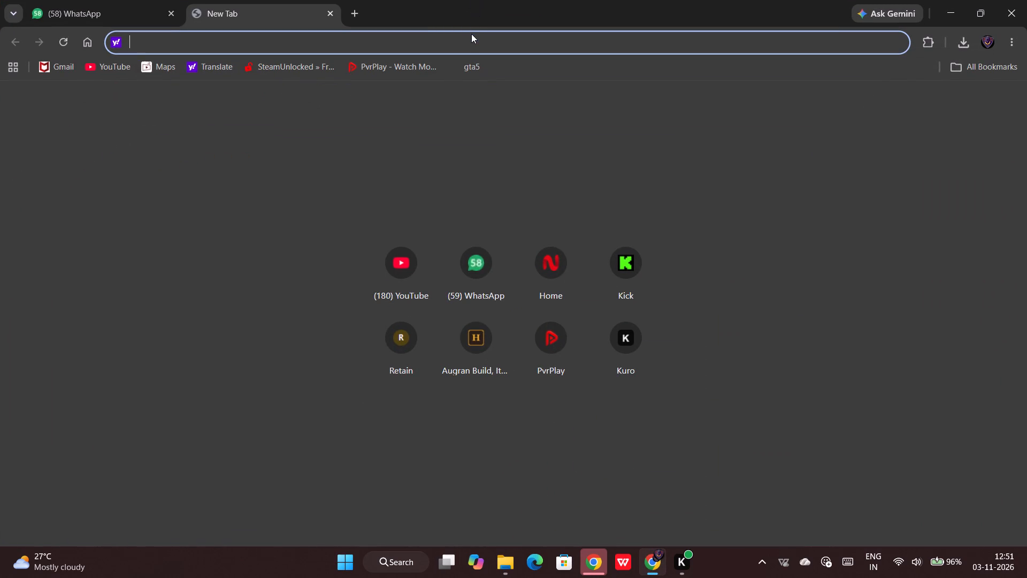
{"action": "type", "text": "il"}
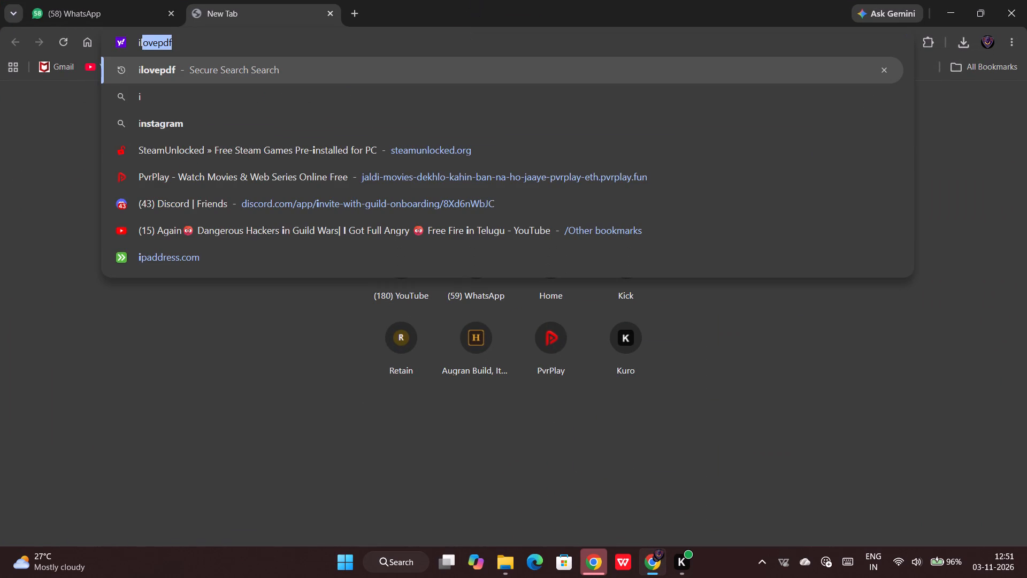
{"action": "key", "text": "Tab"}
{"action": "key", "text": "Return"}
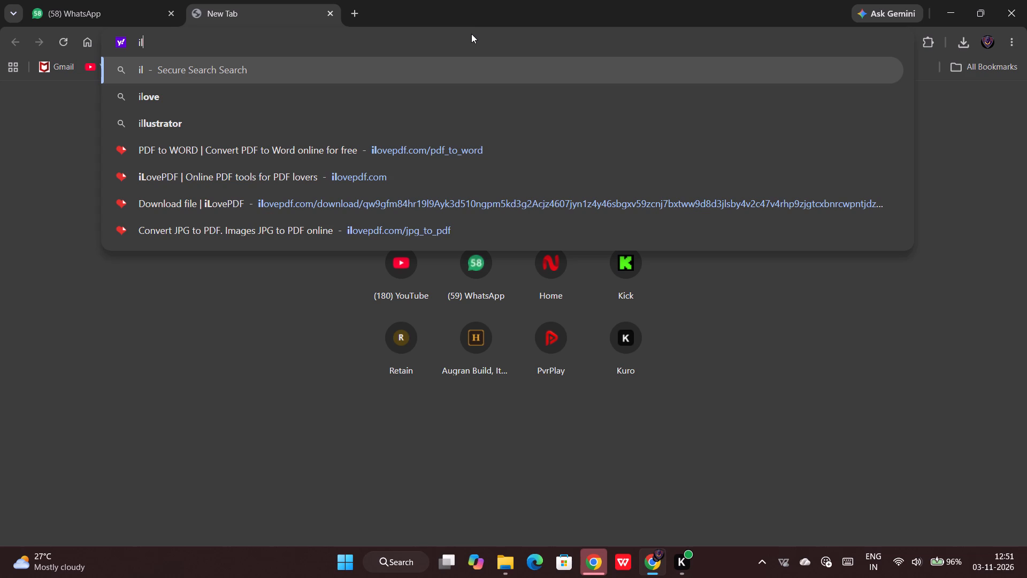
{"action": "key", "text": "l"}
{"action": "key", "text": "BackSpace"}
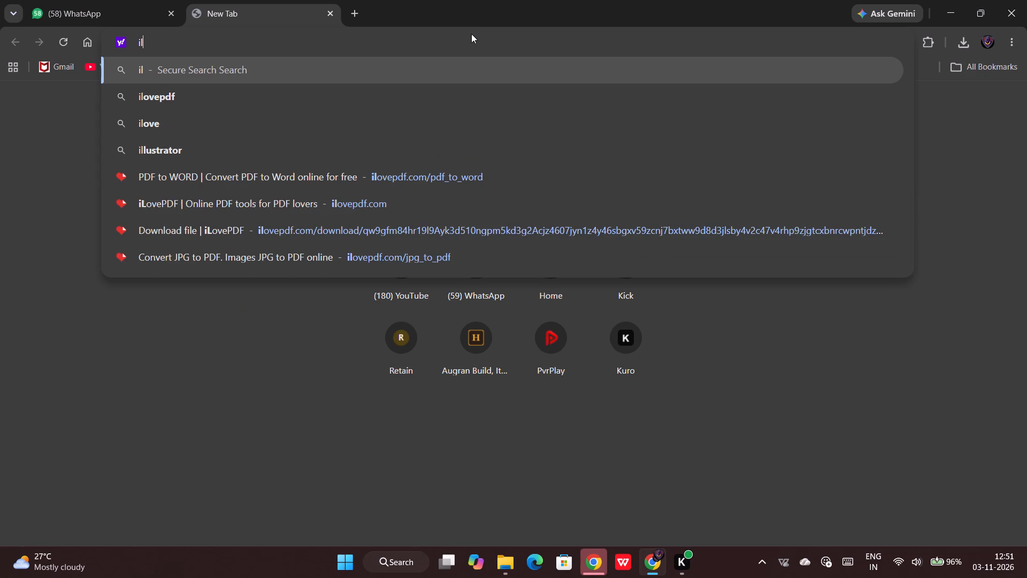
{"action": "type", "text": "ove"}
{"action": "key", "text": "Down"}
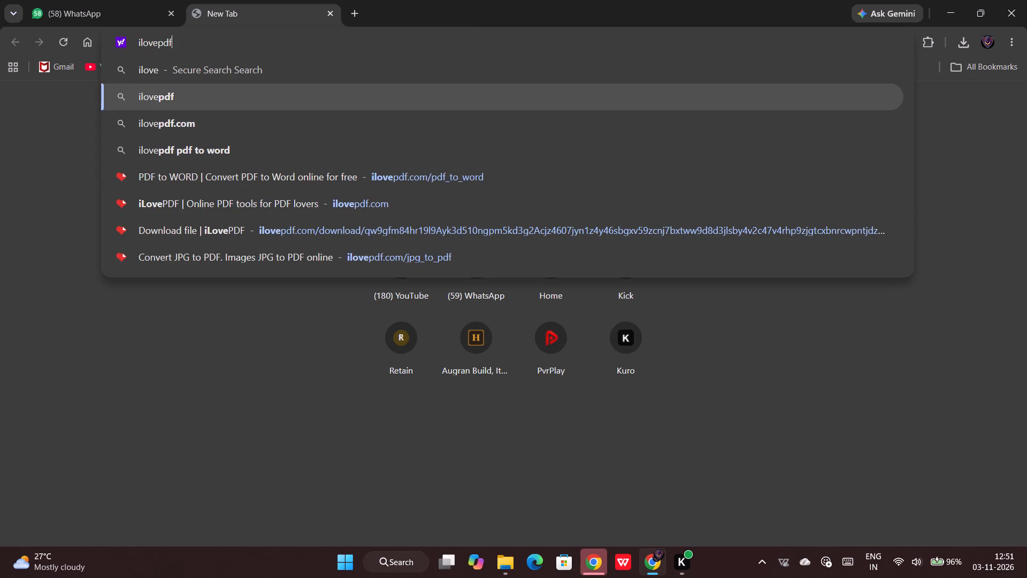
{"action": "key", "text": "Return"}
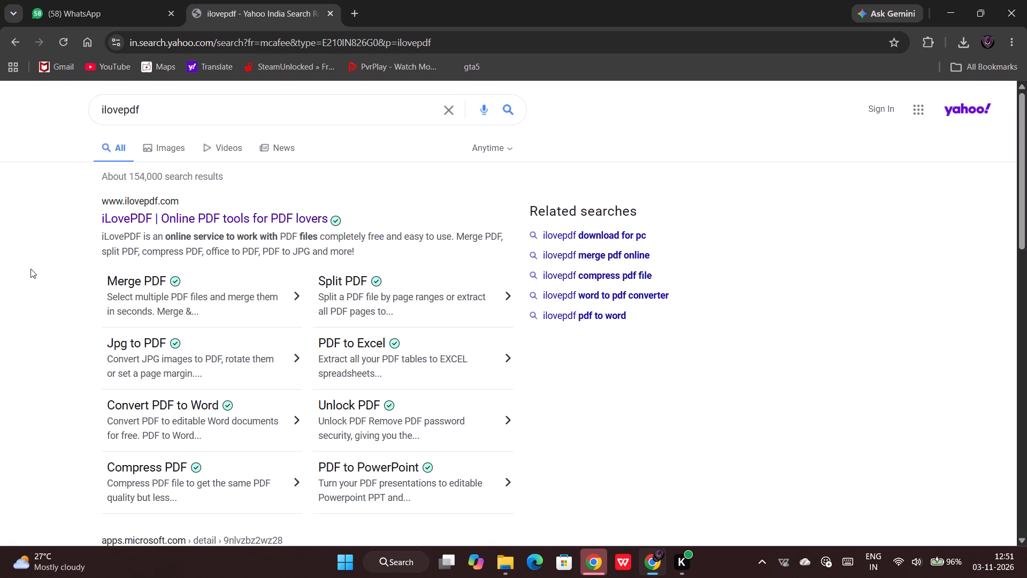
{"action": "scroll", "coordinate": [254, 500], "scroll_direction": "down", "scroll_amount": 1}
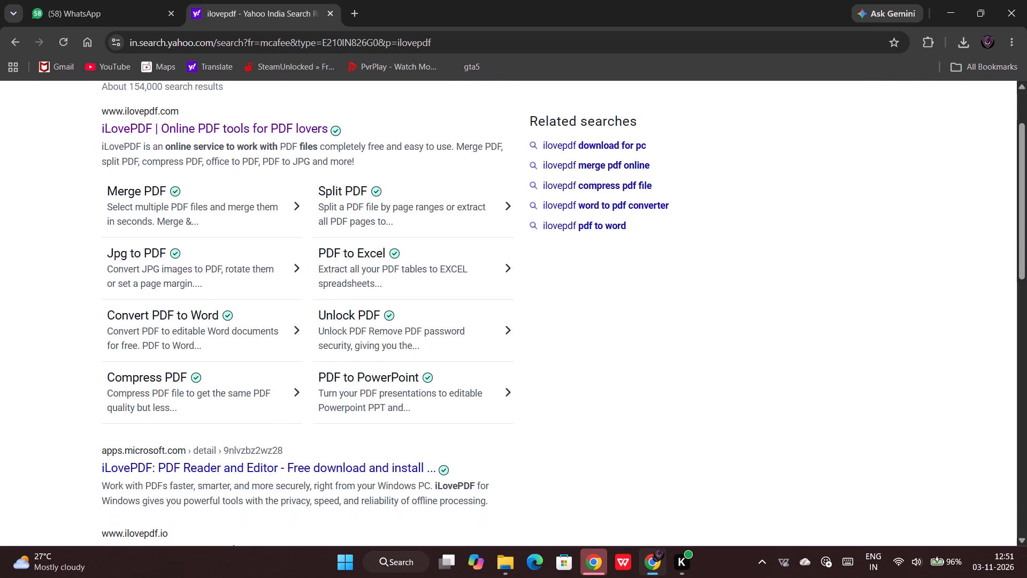
{"action": "scroll", "coordinate": [254, 500], "scroll_direction": "down", "scroll_amount": 1}
{"action": "left_click", "coordinate": [246, 131]}
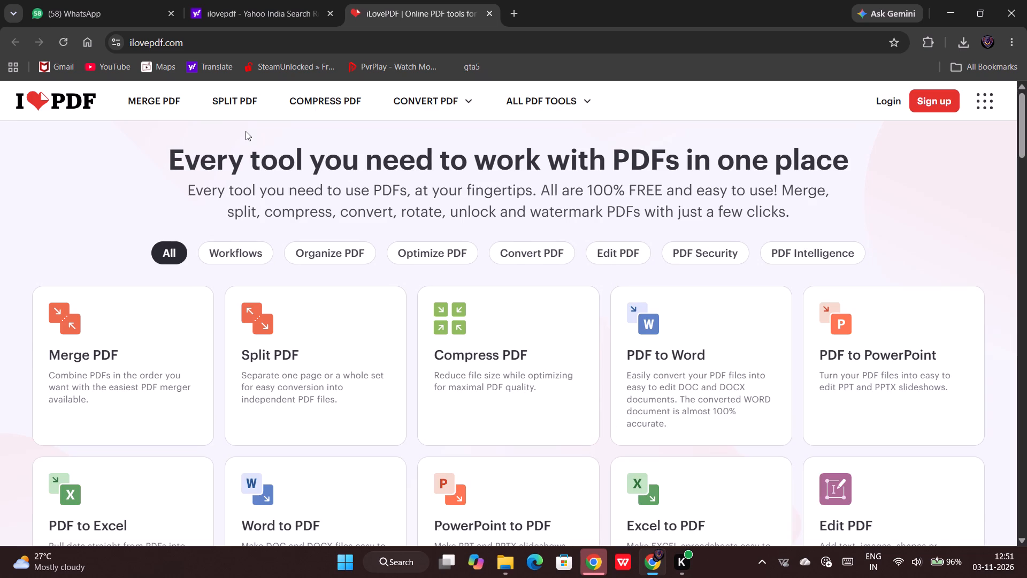
{"action": "left_click", "coordinate": [729, 381]}
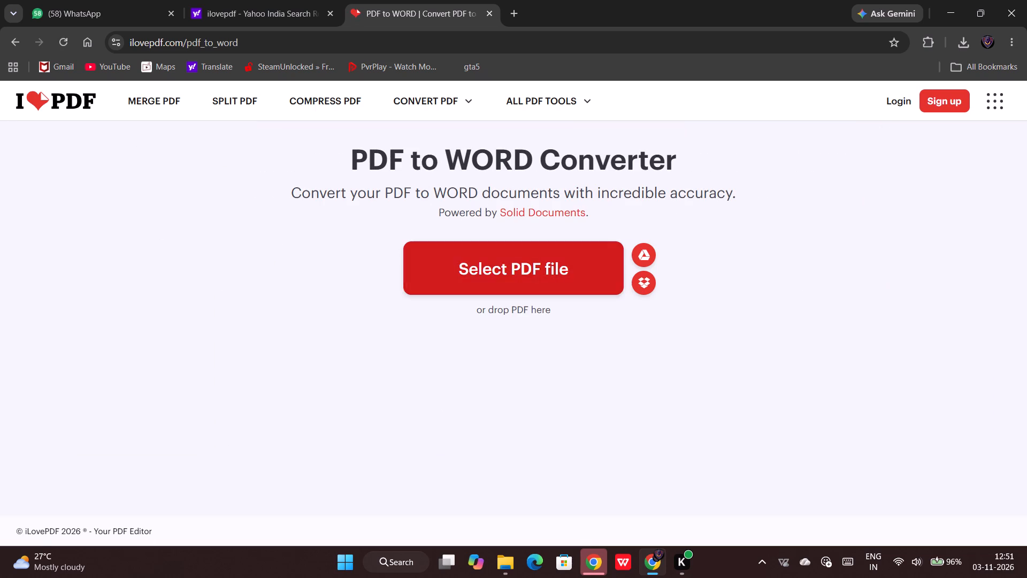
{"action": "left_click", "coordinate": [531, 264]}
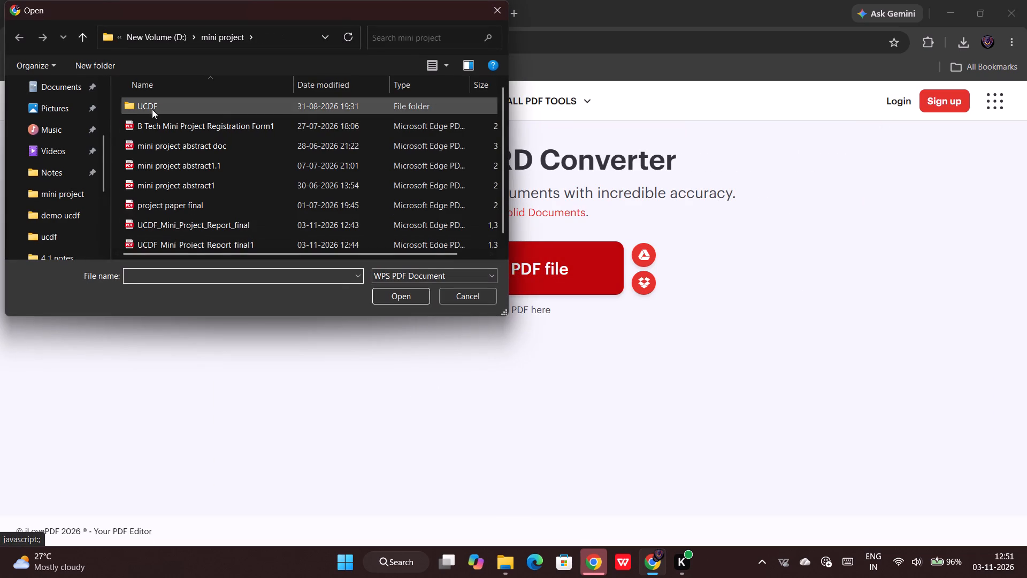
{"action": "left_click", "coordinate": [206, 245]}
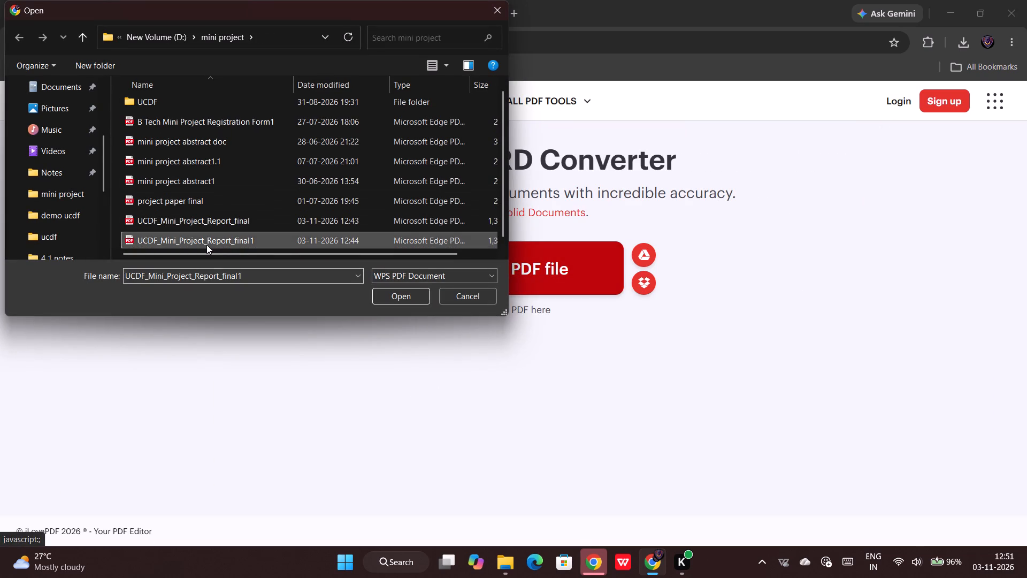
{"action": "key", "text": "Return"}
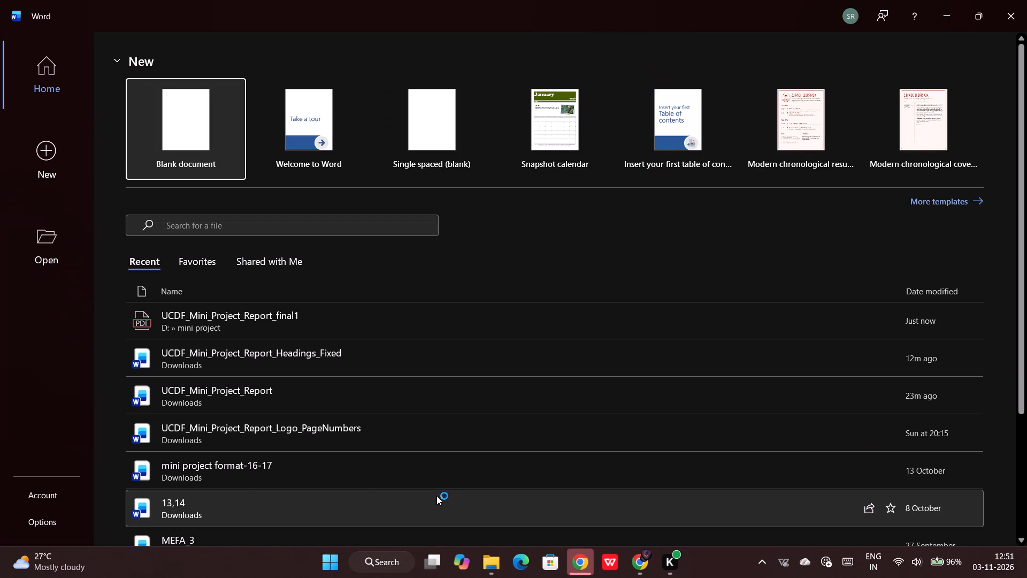
{"action": "left_click", "coordinate": [48, 248]}
{"action": "left_click", "coordinate": [202, 314]}
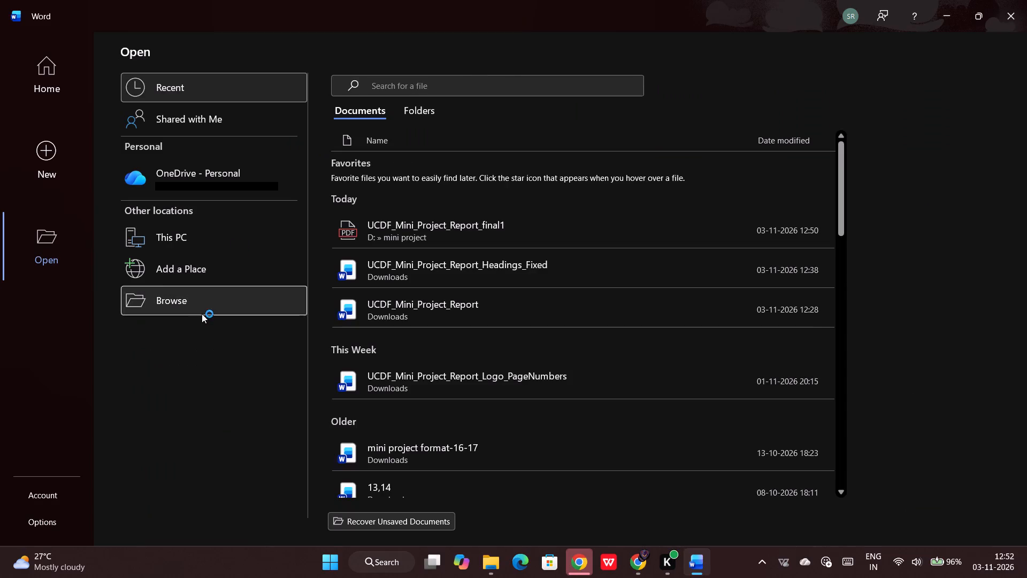
{"action": "left_click", "coordinate": [65, 144]}
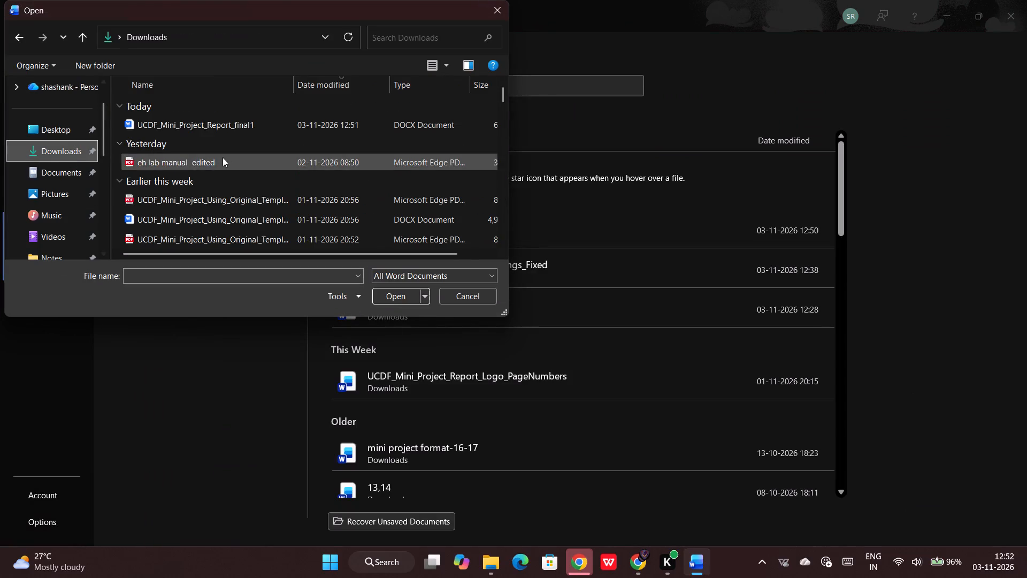
{"action": "left_click", "coordinate": [223, 118]}
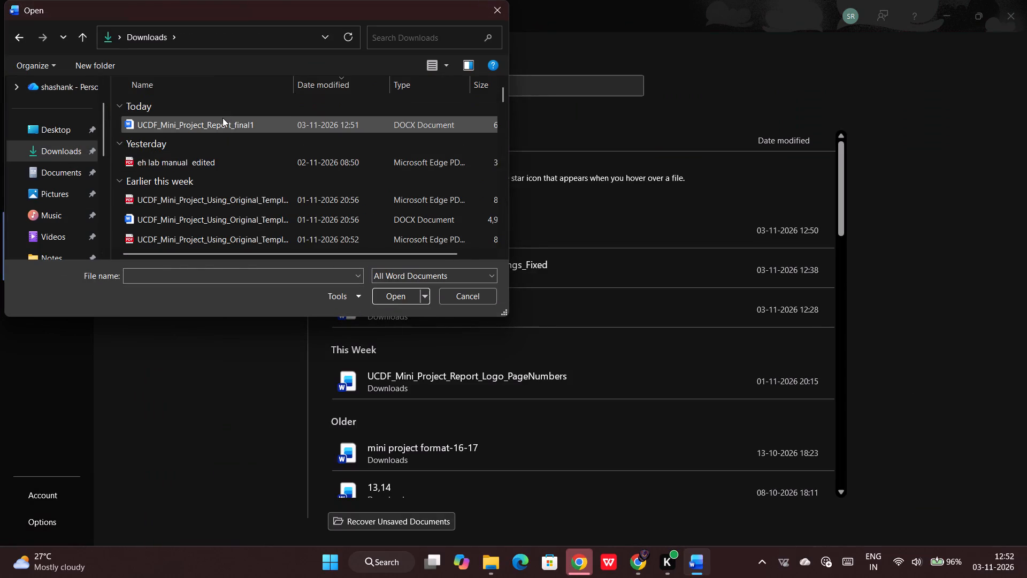
{"action": "key", "text": "Return"}
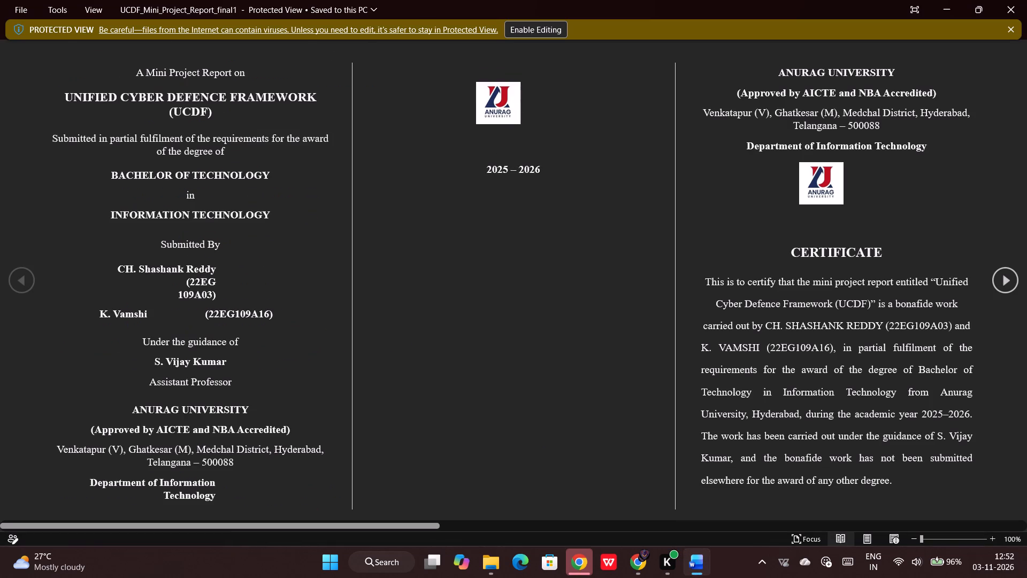
{"action": "left_click", "coordinate": [558, 27]}
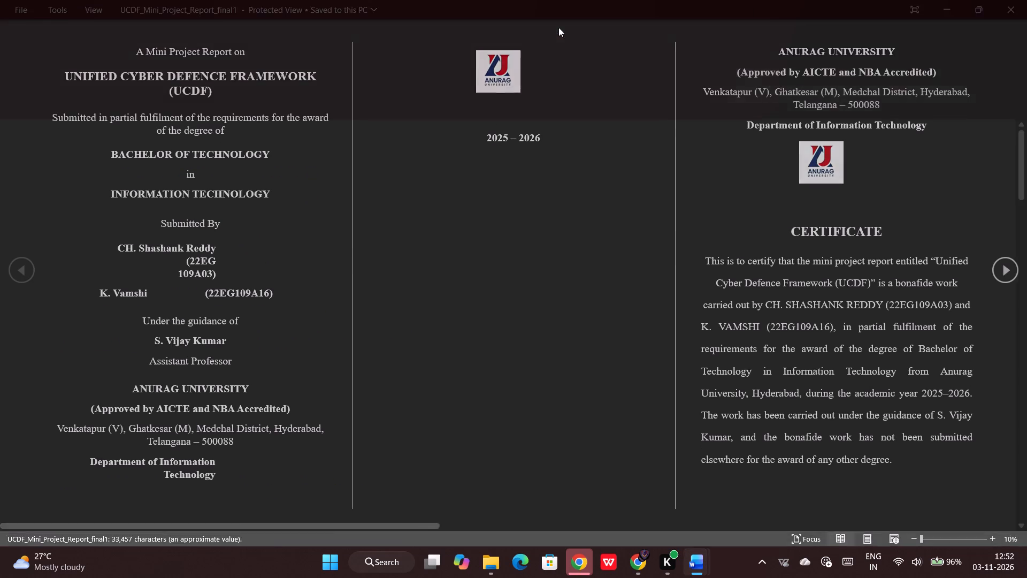
Move the cover page's university logo up between the Assistant Professor line and the ANURAG UNIVERSITY heading.
{"action": "scroll", "coordinate": [488, 390], "scroll_direction": "down", "scroll_amount": 1}
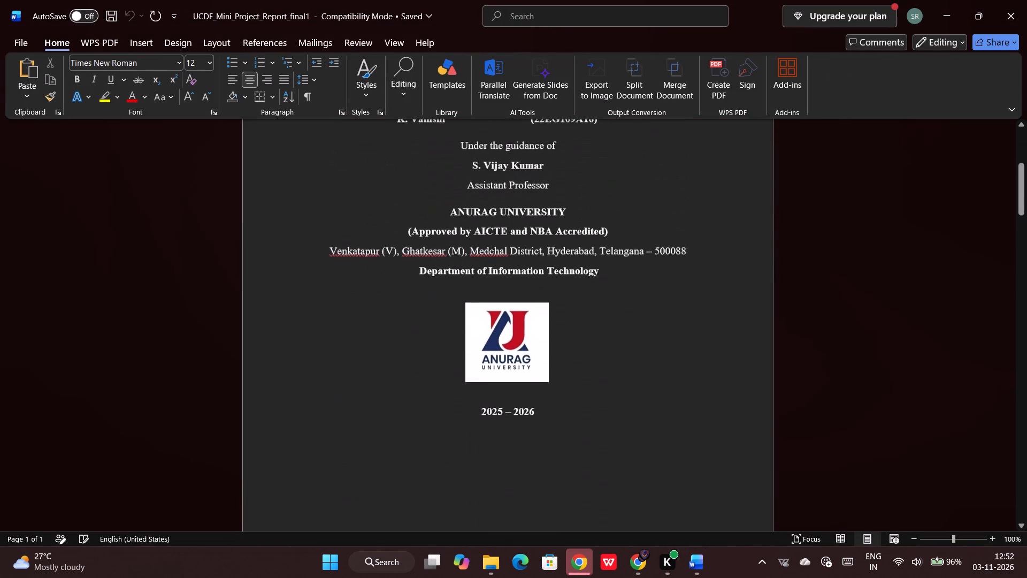
{"action": "scroll", "coordinate": [488, 390], "scroll_direction": "down", "scroll_amount": 1}
{"action": "left_click", "coordinate": [488, 390]}
{"action": "left_click_drag", "start_coordinate": [488, 390], "coordinate": [481, 316]}
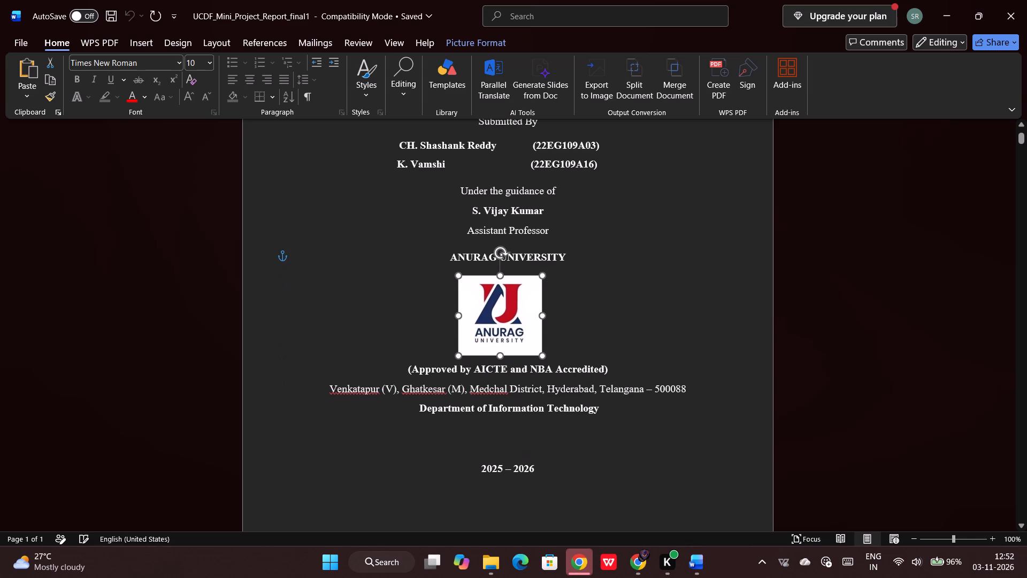
{"action": "left_click_drag", "start_coordinate": [481, 316], "coordinate": [482, 282]}
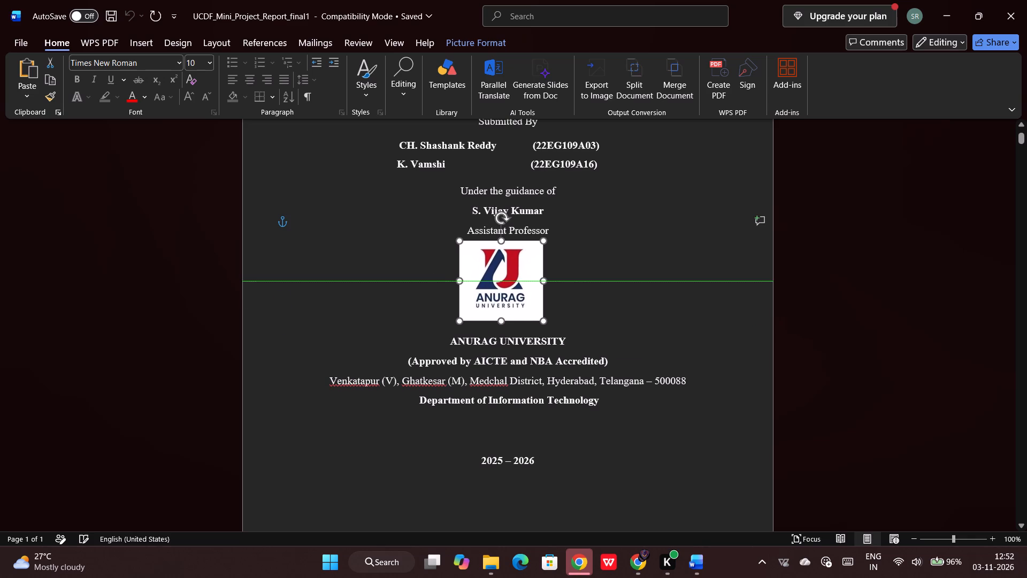
{"action": "left_click_drag", "start_coordinate": [482, 282], "coordinate": [484, 288]}
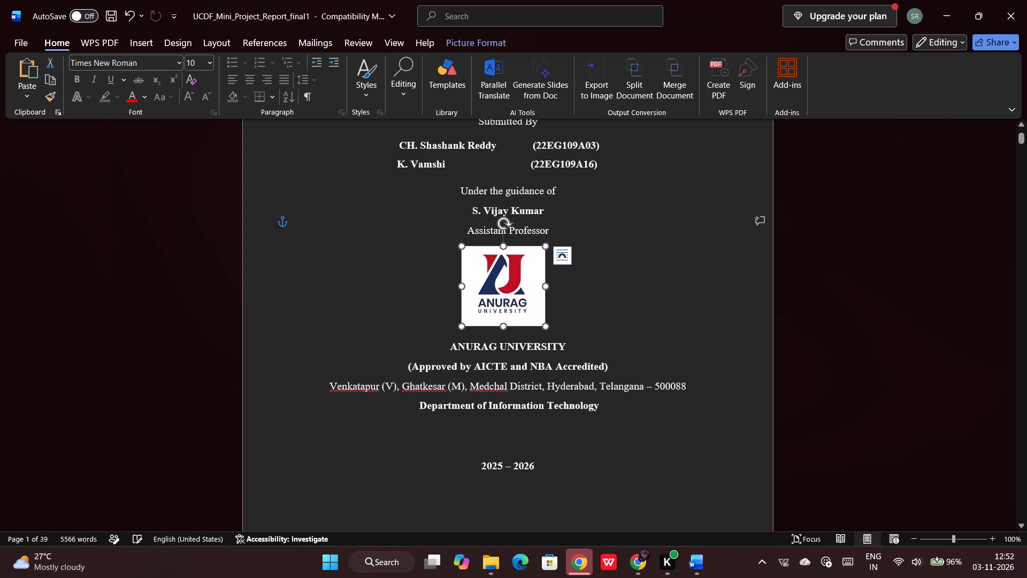
{"action": "left_click", "coordinate": [735, 443]}
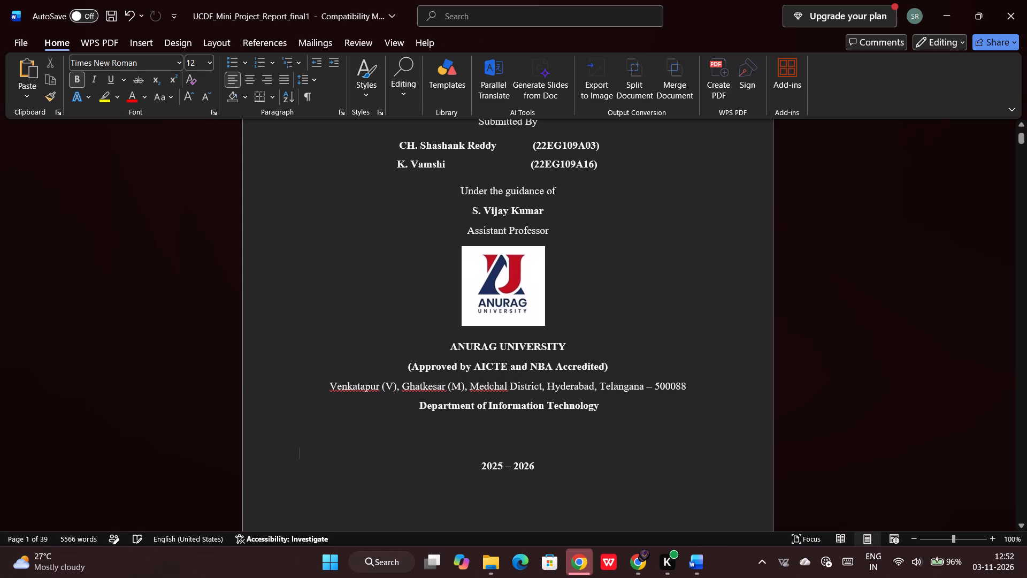
On the acknowledgement page, shift the first student's name and roll number line across to the right margin using leading spaces.
{"action": "scroll", "coordinate": [735, 443], "scroll_direction": "up", "scroll_amount": 9}
{"action": "scroll", "coordinate": [735, 443], "scroll_direction": "down", "scroll_amount": 8}
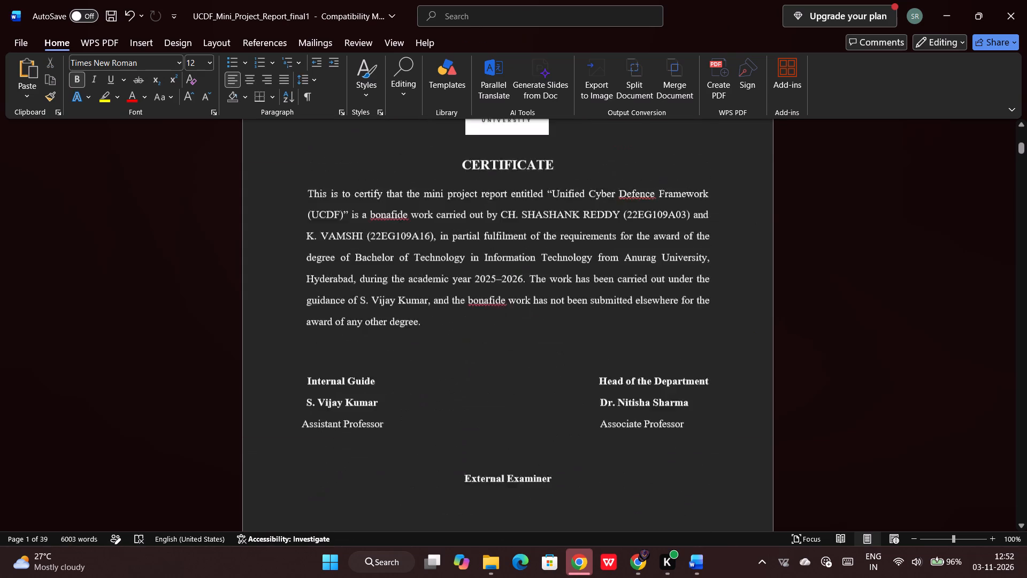
{"action": "scroll", "coordinate": [735, 443], "scroll_direction": "down", "scroll_amount": 1}
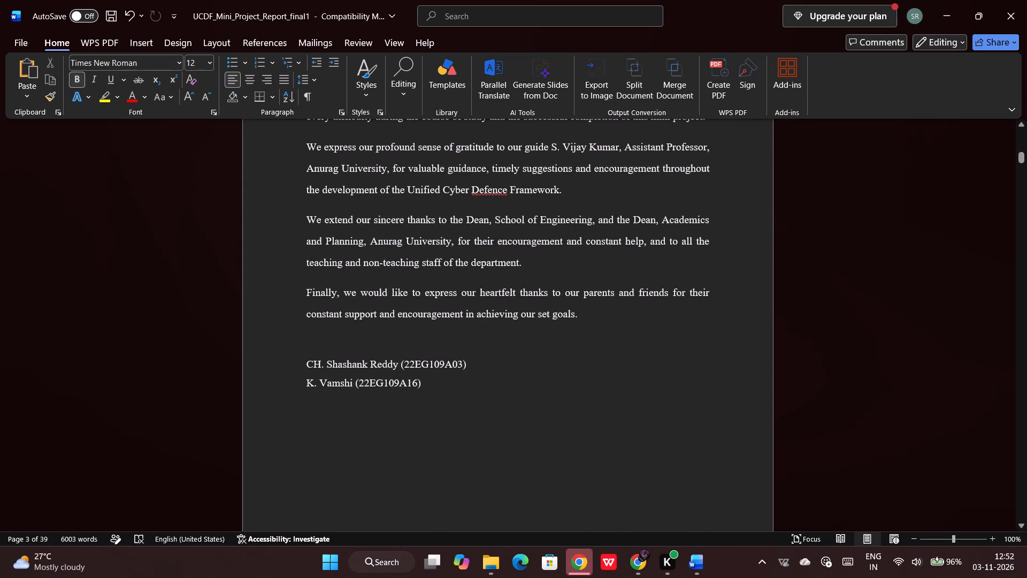
{"action": "left_click", "coordinate": [302, 360]}
{"action": "key", "text": "space"}
{"action": "key", "text": "space"}
{"action": "key", "text": "space"}
{"action": "key", "text": "space"}
{"action": "key", "text": "space"}
{"action": "key", "text": "space"}
{"action": "key", "text": "space"}
{"action": "key", "text": "space"}
{"action": "key", "text": "space"}
{"action": "key", "text": "space"}
{"action": "key", "text": "space"}
{"action": "key", "text": "space"}
{"action": "key", "text": "space"}
{"action": "key", "text": "space"}
{"action": "key", "text": "space"}
{"action": "key", "text": "space"}
{"action": "key", "text": "space"}
{"action": "key", "text": "space"}
{"action": "key", "text": "space"}
{"action": "key", "text": "space"}
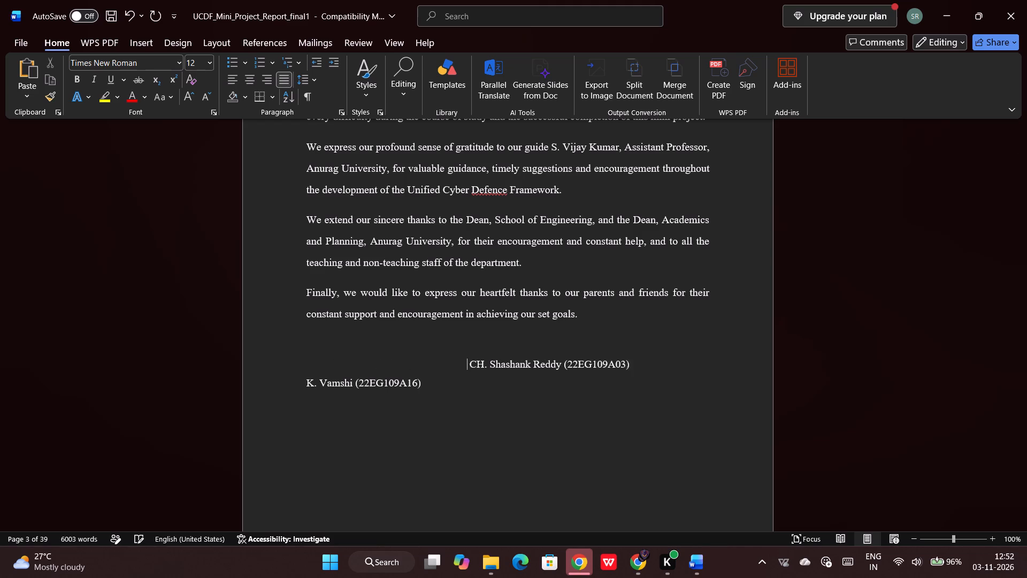
{"action": "key", "text": "space"}
{"action": "key", "text": "space"}
{"action": "key", "text": "space"}
{"action": "key", "text": "space"}
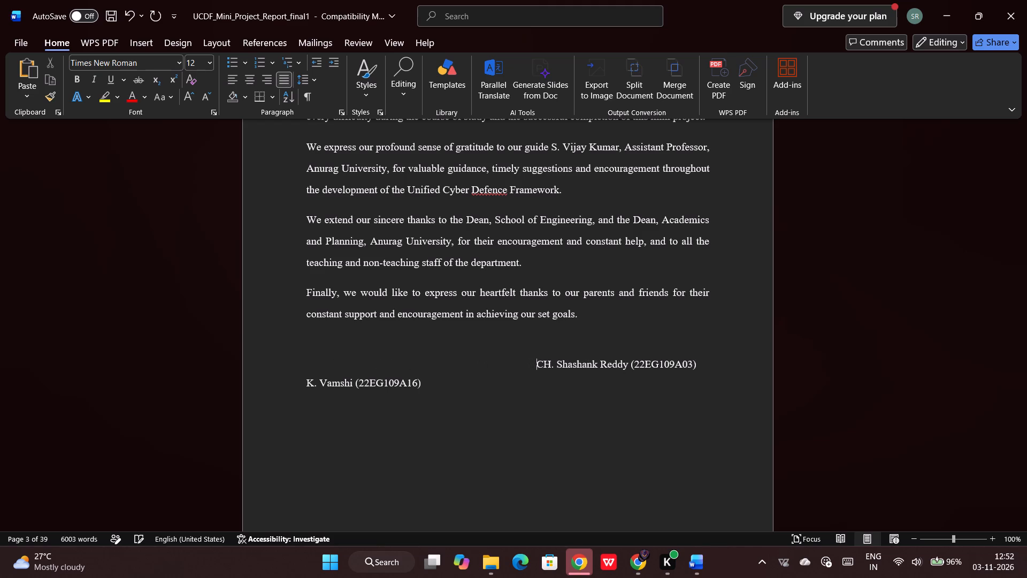
{"action": "key", "text": "space"}
{"action": "key", "text": "space"}
{"action": "key", "text": "space"}
{"action": "key", "text": "space"}
{"action": "key", "text": "space"}
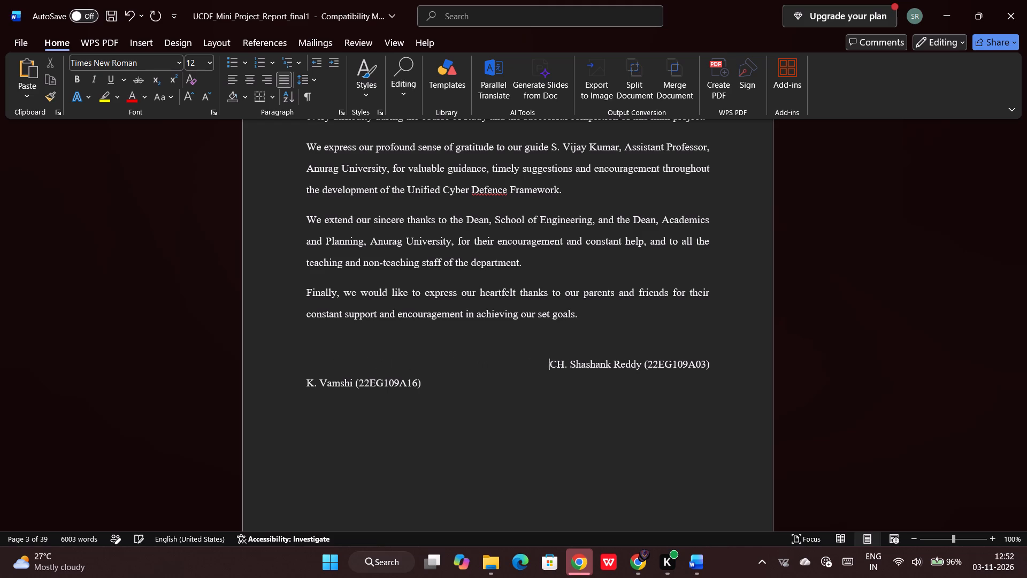
{"action": "key", "text": "space"}
{"action": "key", "text": "space"}
{"action": "key", "text": "space"}
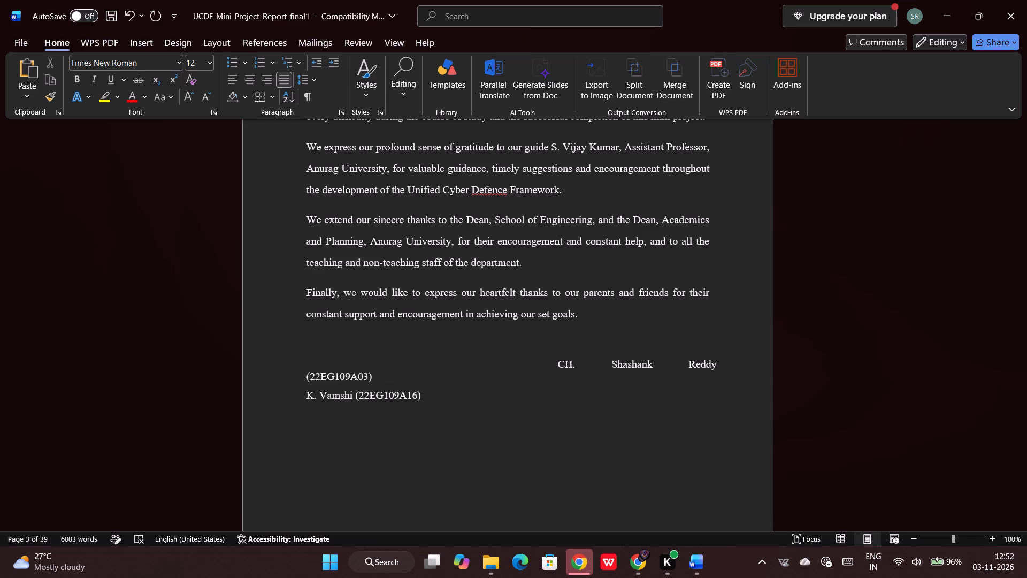
{"action": "key", "text": "BackSpace"}
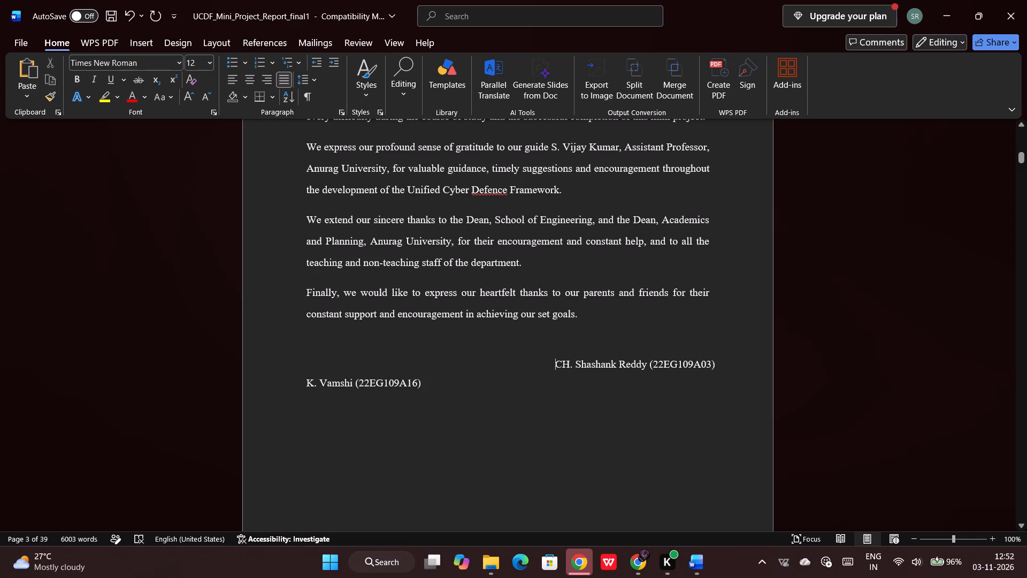
On the acknowledgement page, shift the second student's name and roll number line across with leading spaces to align beneath the first student's line.
{"action": "left_click", "coordinate": [301, 383]}
{"action": "key", "text": "space"}
{"action": "key", "text": "space"}
{"action": "key", "text": "space"}
{"action": "key", "text": "space"}
{"action": "key", "text": "space"}
{"action": "key", "text": "space"}
{"action": "key", "text": "space"}
{"action": "key", "text": "space"}
{"action": "key", "text": "space"}
{"action": "key", "text": "space"}
{"action": "key", "text": "space"}
{"action": "key", "text": "space"}
{"action": "key", "text": "space"}
{"action": "key", "text": "space"}
{"action": "key", "text": "space"}
{"action": "key", "text": "space"}
{"action": "key", "text": "space"}
{"action": "key", "text": "space"}
{"action": "key", "text": "space"}
{"action": "key", "text": "space"}
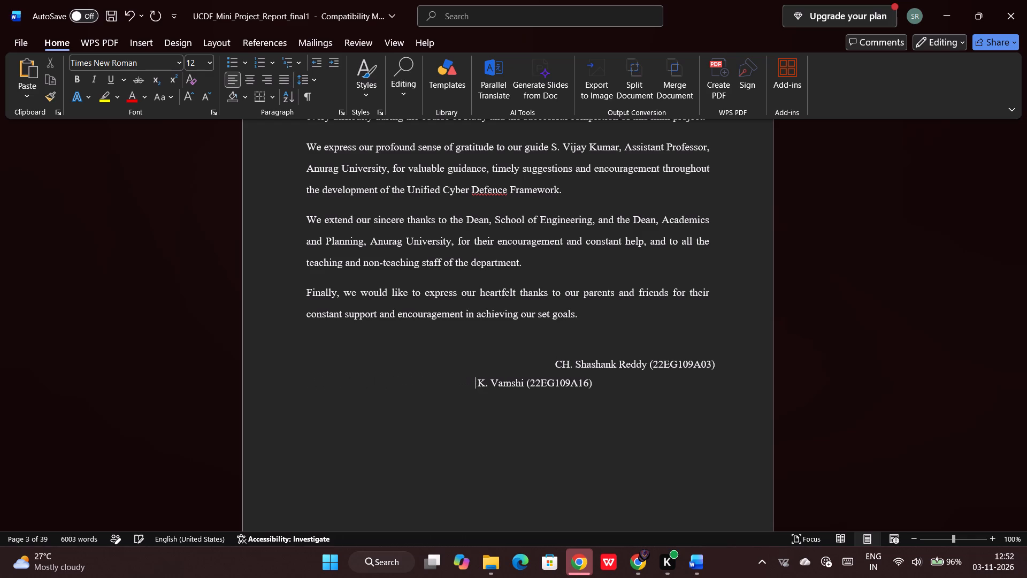
{"action": "key", "text": "space"}
{"action": "key", "text": "space"}
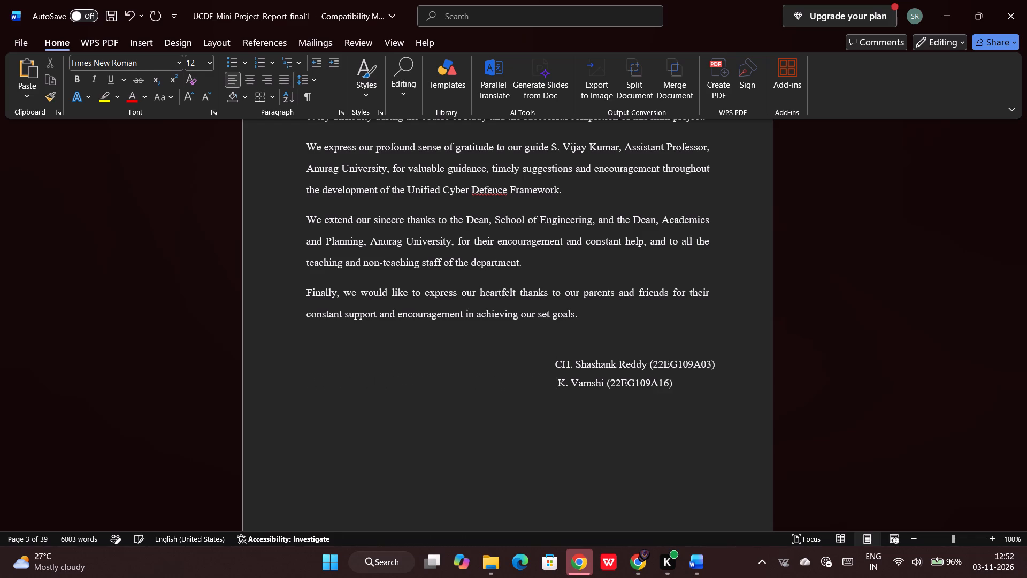
{"action": "key", "text": "BackSpace"}
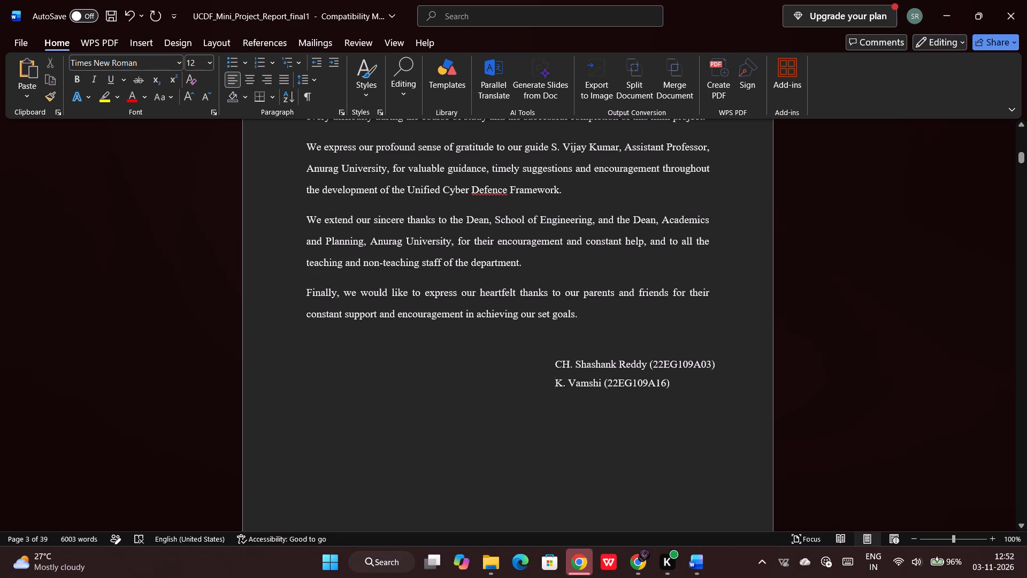
On the declaration page, shift the first student's name and roll number line across to the right margin using leading spaces.
{"action": "scroll", "coordinate": [549, 393], "scroll_direction": "down", "scroll_amount": 2}
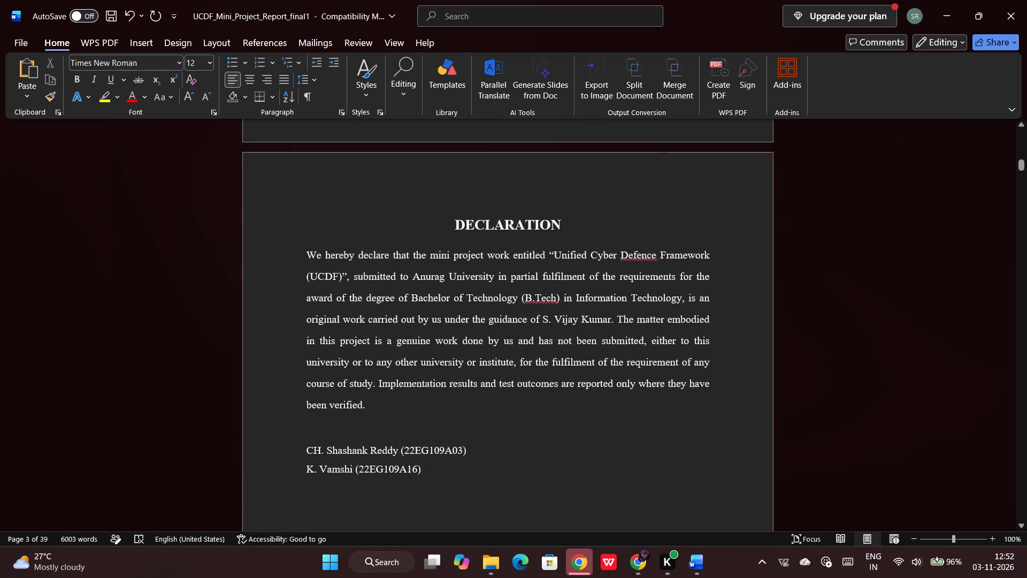
{"action": "left_click", "coordinate": [305, 452]}
{"action": "key", "text": "space"}
{"action": "key", "text": "space"}
{"action": "key", "text": "space"}
{"action": "key", "text": "space"}
{"action": "key", "text": "space"}
{"action": "key", "text": "space"}
{"action": "key", "text": "space"}
{"action": "key", "text": "space"}
{"action": "key", "text": "space"}
{"action": "key", "text": "space"}
{"action": "key", "text": "space"}
{"action": "key", "text": "space"}
{"action": "key", "text": "space"}
{"action": "key", "text": "space"}
{"action": "key", "text": "space"}
{"action": "key", "text": "space"}
{"action": "key", "text": "space"}
{"action": "key", "text": "space"}
{"action": "key", "text": "space"}
{"action": "key", "text": "space"}
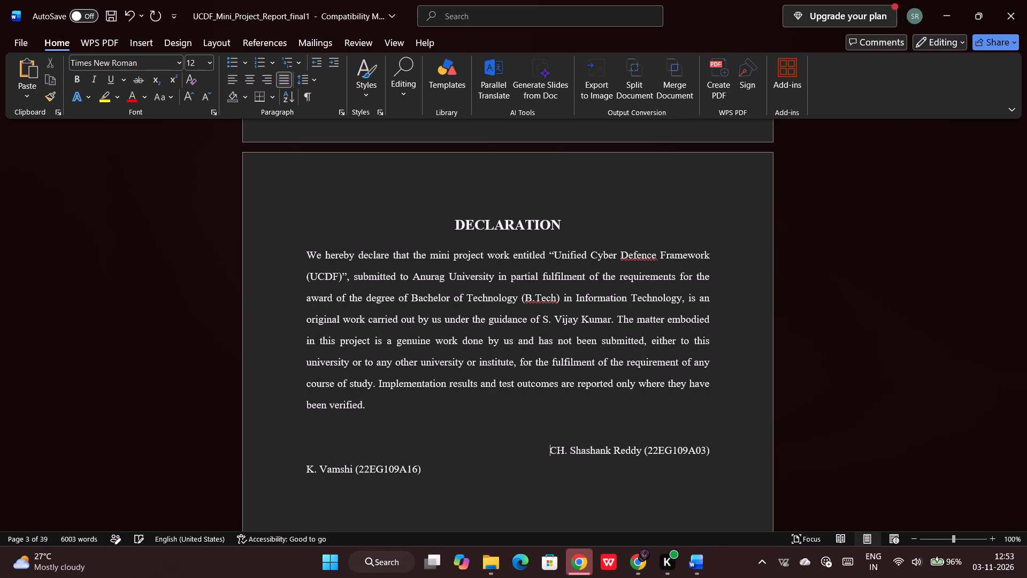
{"action": "key", "text": "space"}
{"action": "key", "text": "space"}
{"action": "key", "text": "space"}
{"action": "key", "text": "BackSpace"}
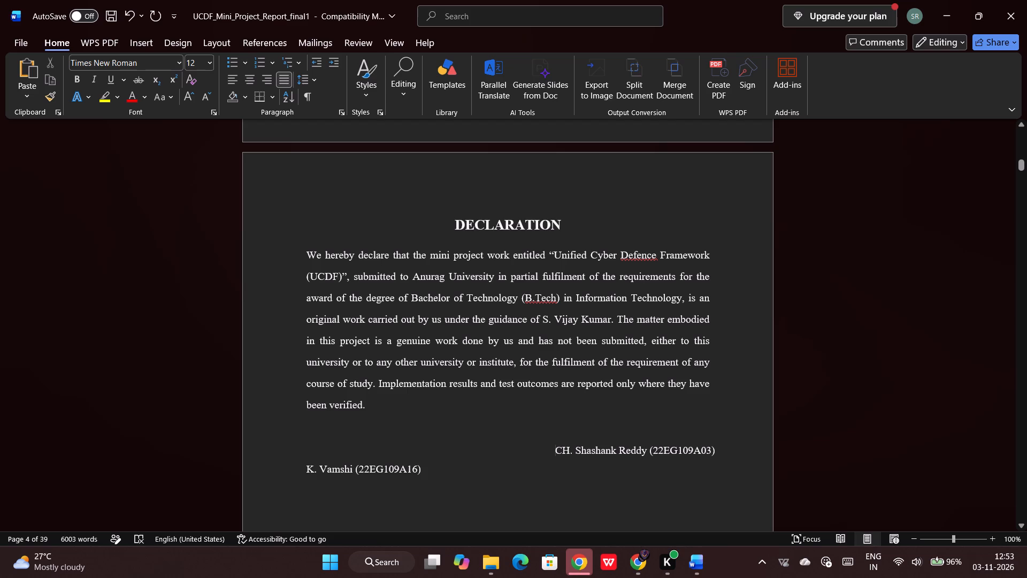
On the declaration page, shift the second student's name and roll number line with leading spaces to align beneath the first student's line.
{"action": "left_click", "coordinate": [304, 470]}
{"action": "key", "text": "space"}
{"action": "key", "text": "space"}
{"action": "key", "text": "space"}
{"action": "key", "text": "space"}
{"action": "key", "text": "space"}
{"action": "key", "text": "space"}
{"action": "key", "text": "space"}
{"action": "key", "text": "space"}
{"action": "key", "text": "space"}
{"action": "key", "text": "space"}
{"action": "key", "text": "space"}
{"action": "key", "text": "space"}
{"action": "key", "text": "space"}
{"action": "key", "text": "space"}
{"action": "key", "text": "space"}
{"action": "key", "text": "space"}
{"action": "key", "text": "space"}
{"action": "key", "text": "space"}
{"action": "key", "text": "space"}
{"action": "key", "text": "space"}
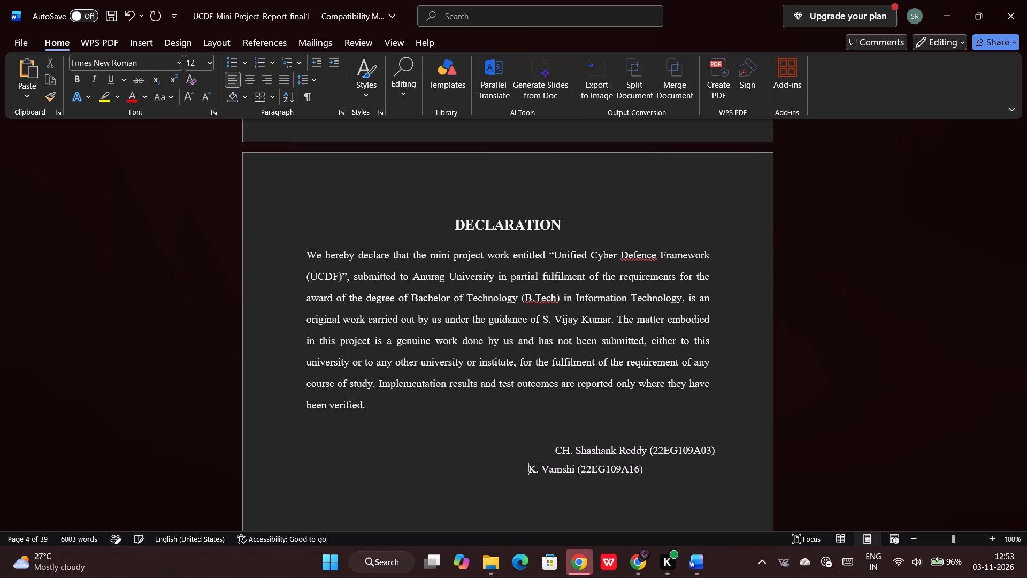
{"action": "key", "text": "space"}
{"action": "key", "text": "space"}
{"action": "key", "text": "space"}
{"action": "key", "text": "space"}
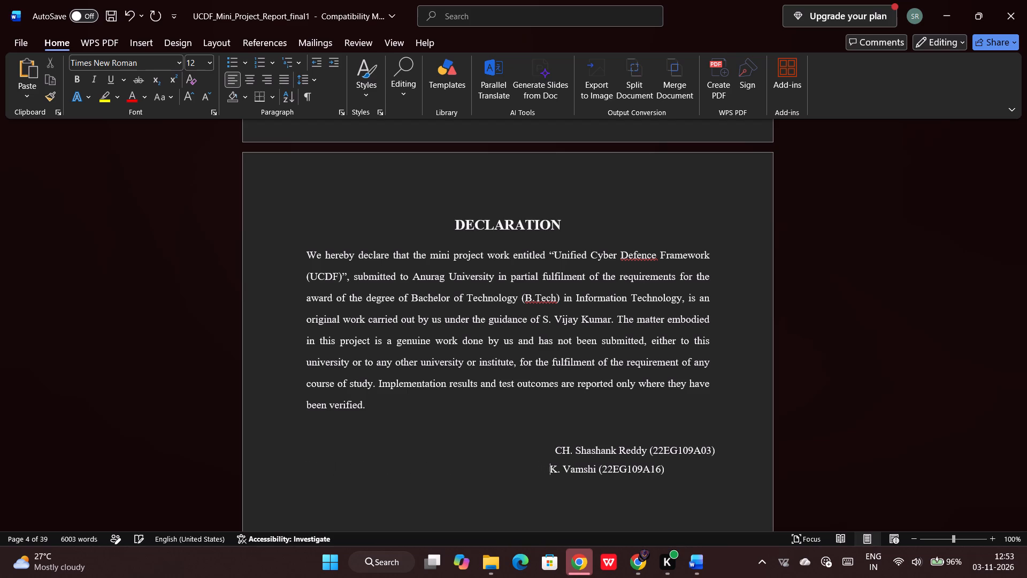
{"action": "key", "text": "space"}
{"action": "key", "text": "space"}
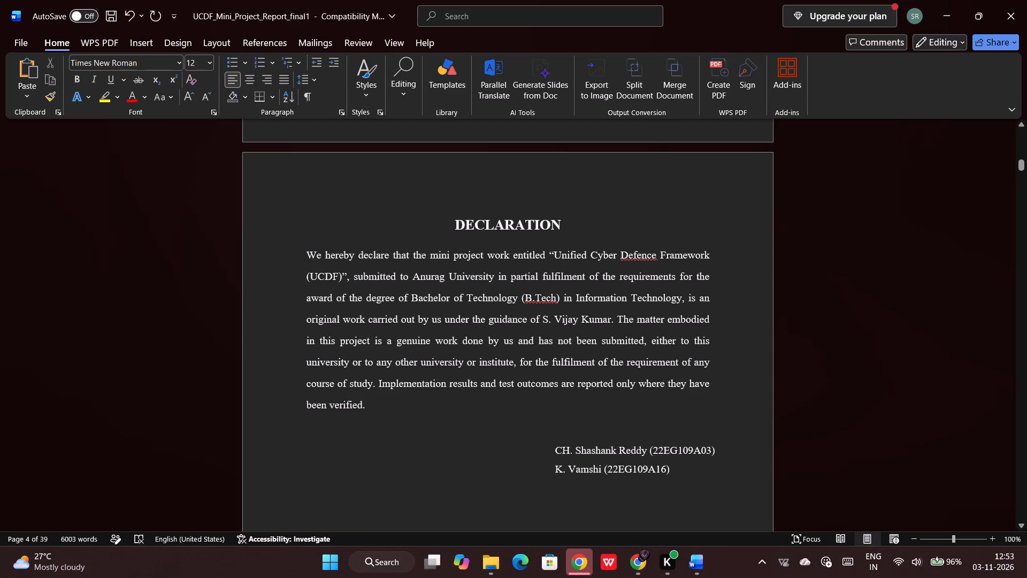
Save the report as a PDF named UCDF_Mini_Project_Report_final2 in the mini project folder.
{"action": "scroll", "coordinate": [554, 471], "scroll_direction": "down", "scroll_amount": 2}
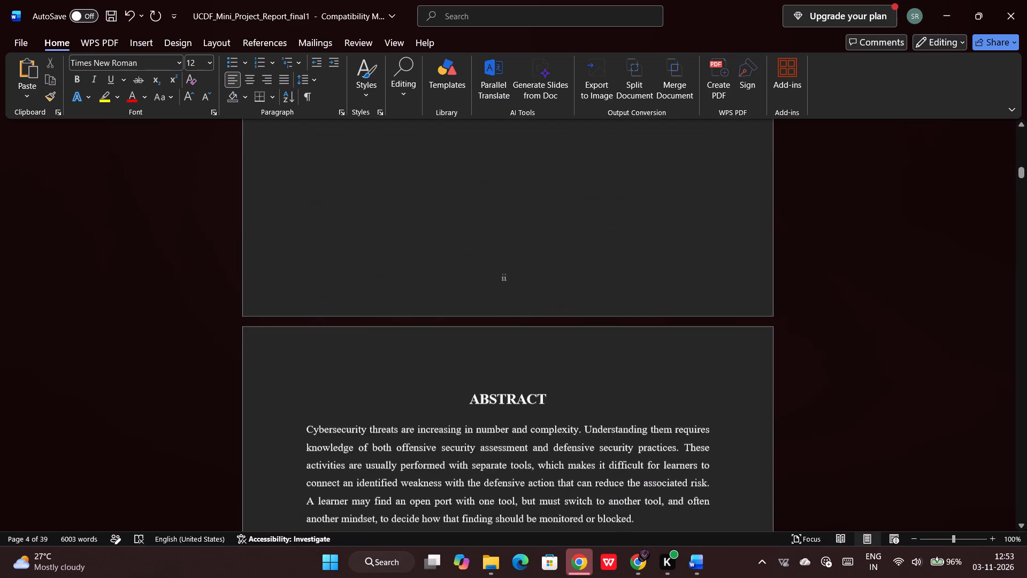
{"action": "scroll", "coordinate": [554, 471], "scroll_direction": "down", "scroll_amount": 4}
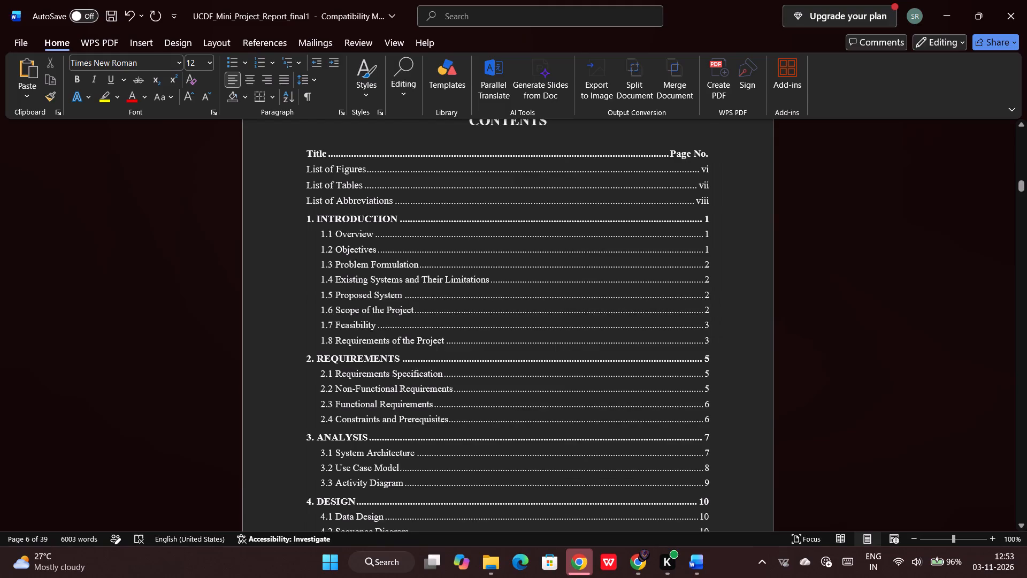
{"action": "scroll", "coordinate": [772, 420], "scroll_direction": "down", "scroll_amount": 5}
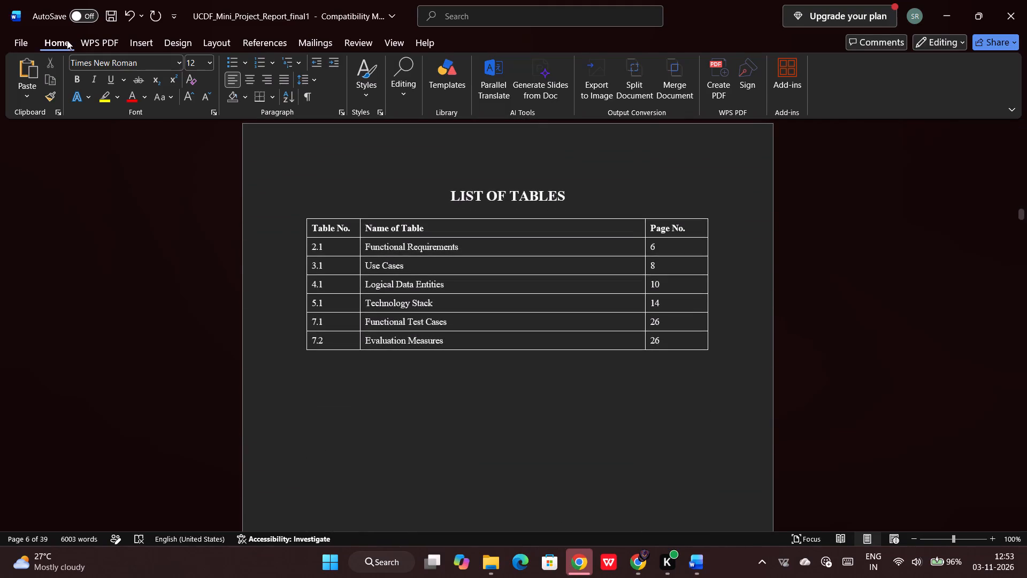
{"action": "left_click", "coordinate": [15, 43]}
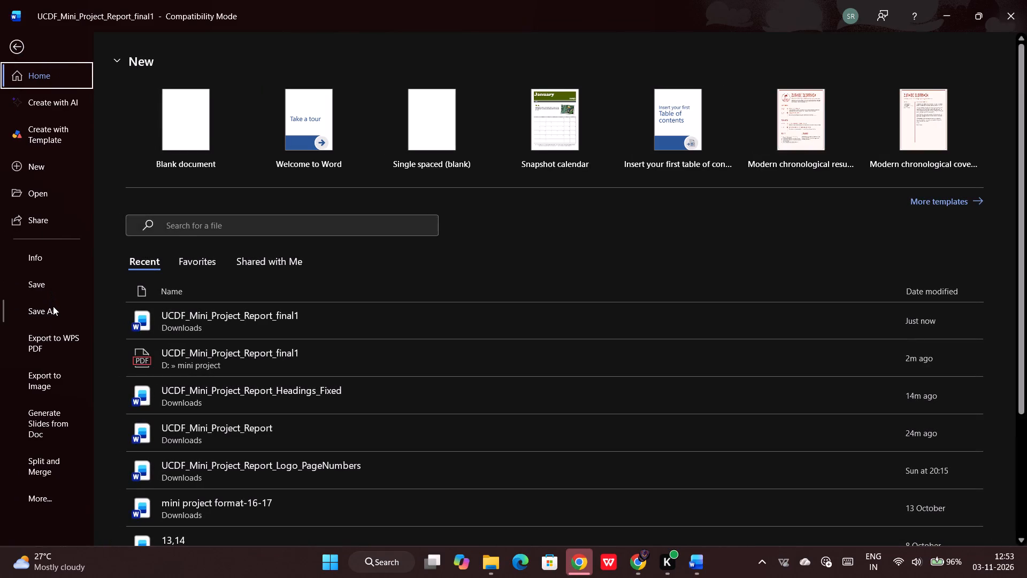
{"action": "left_click", "coordinate": [53, 306]}
{"action": "left_click", "coordinate": [155, 366]}
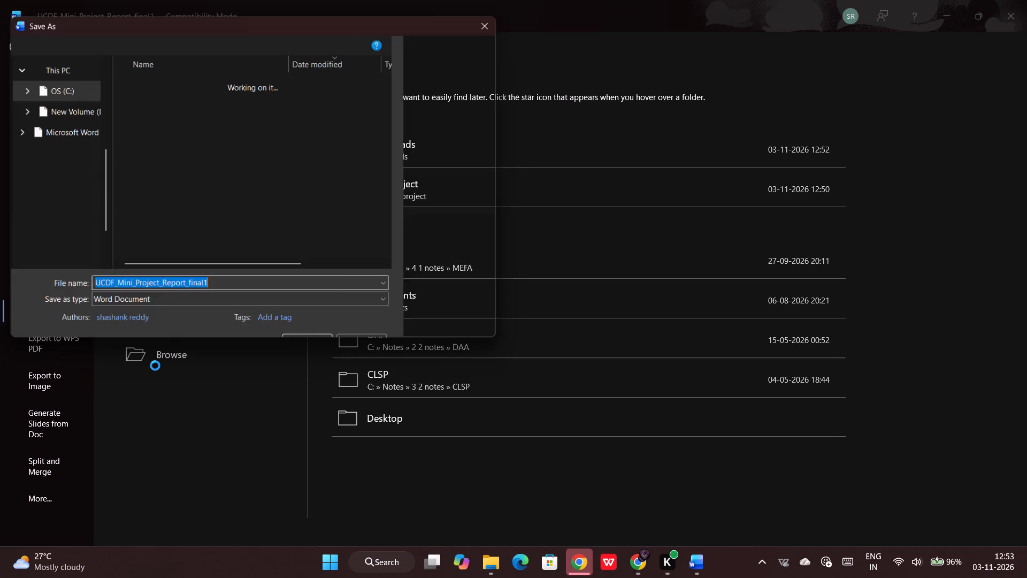
{"action": "left_click", "coordinate": [239, 219]}
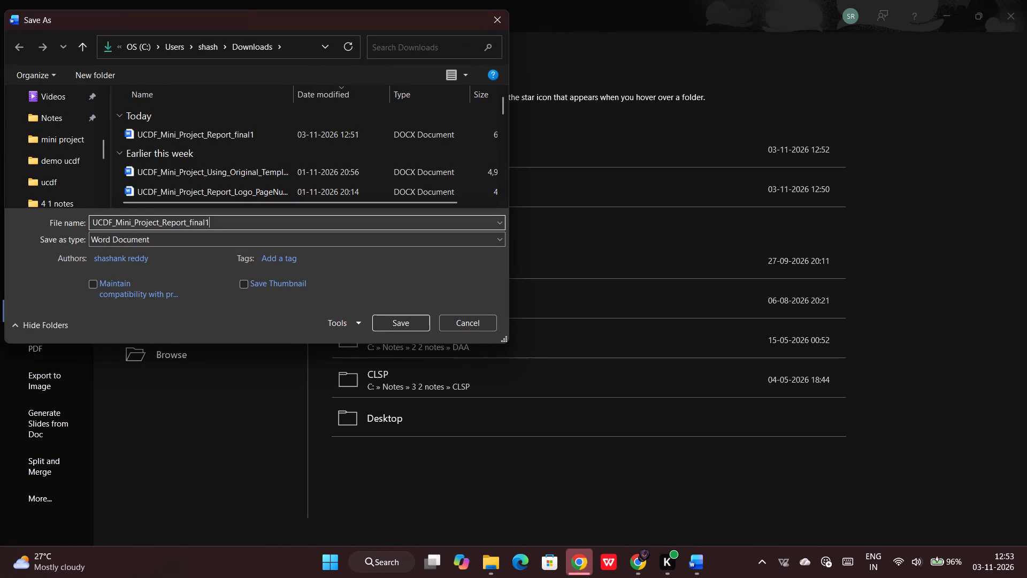
{"action": "left_click", "coordinate": [239, 219]}
{"action": "key", "text": "BackSpace"}
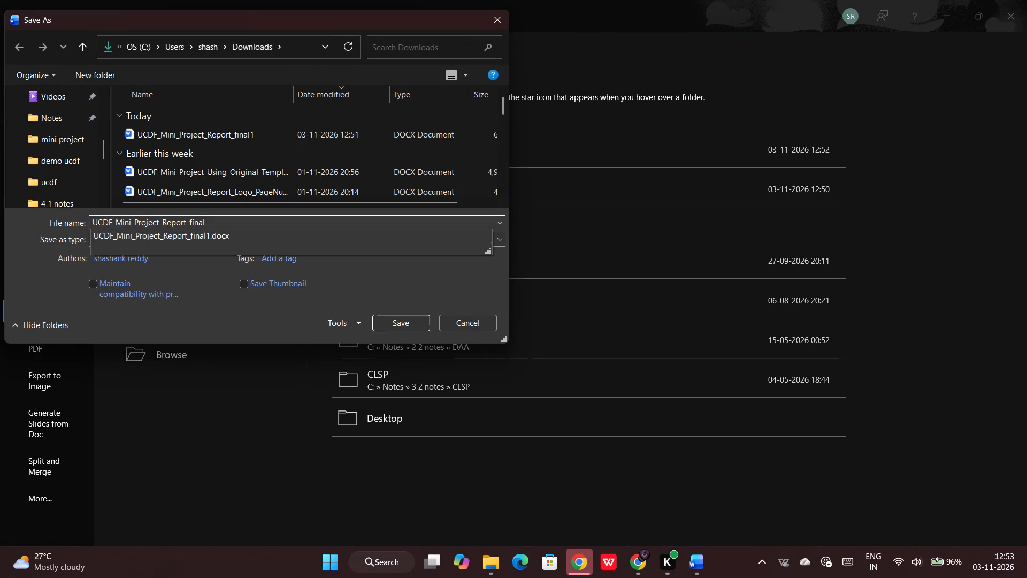
{"action": "key", "text": "2"}
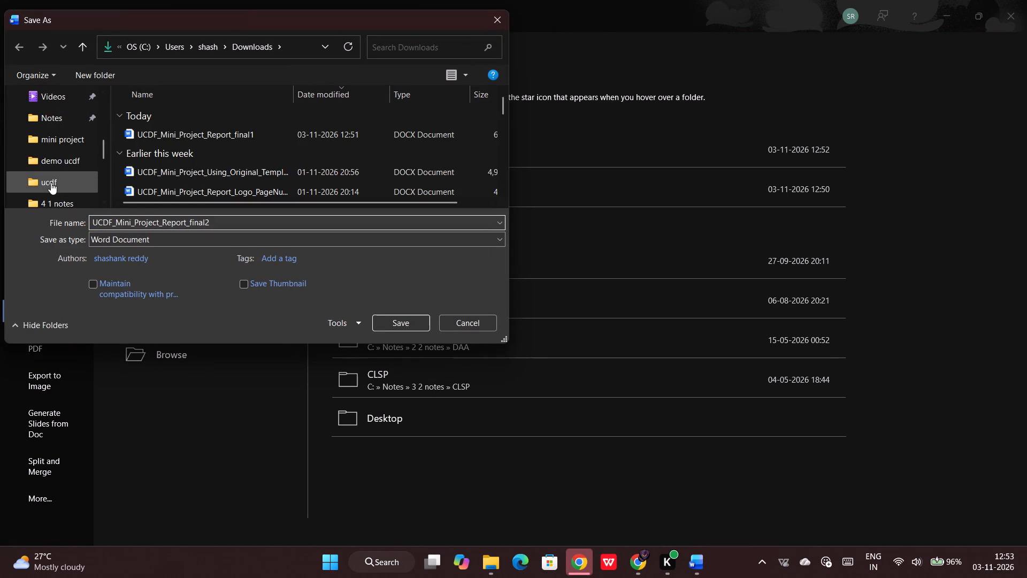
{"action": "scroll", "coordinate": [51, 182], "scroll_direction": "down", "scroll_amount": 1}
{"action": "scroll", "coordinate": [62, 141], "scroll_direction": "up", "scroll_amount": 1}
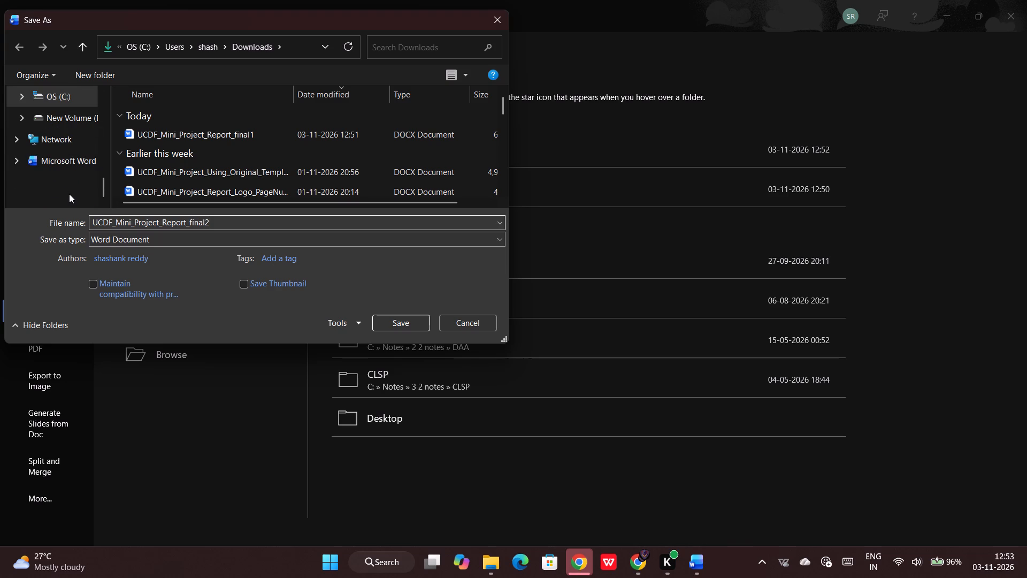
{"action": "left_click_drag", "start_coordinate": [103, 187], "coordinate": [104, 161]}
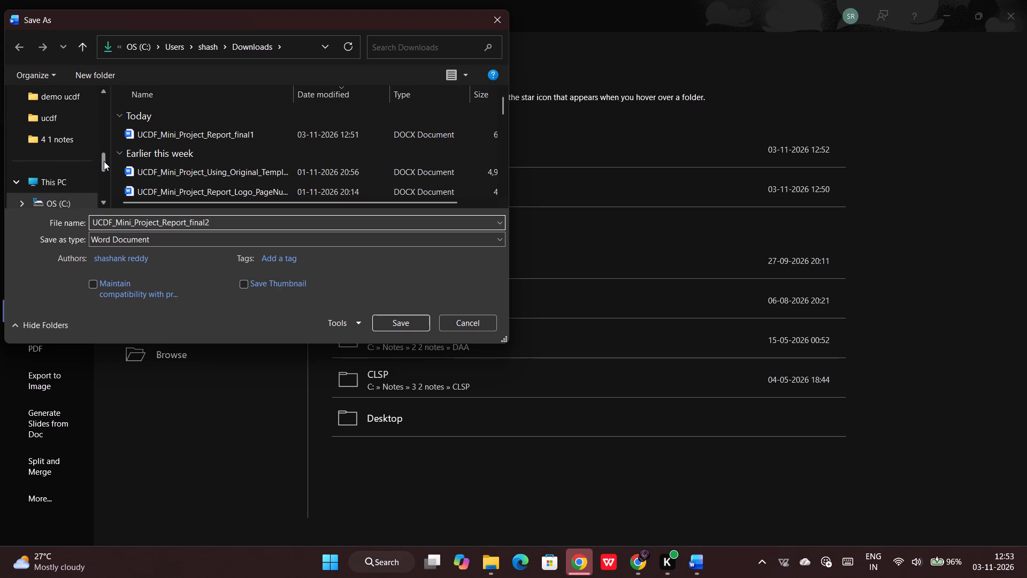
{"action": "left_click_drag", "start_coordinate": [104, 161], "coordinate": [105, 153]}
{"action": "left_click", "coordinate": [74, 124]}
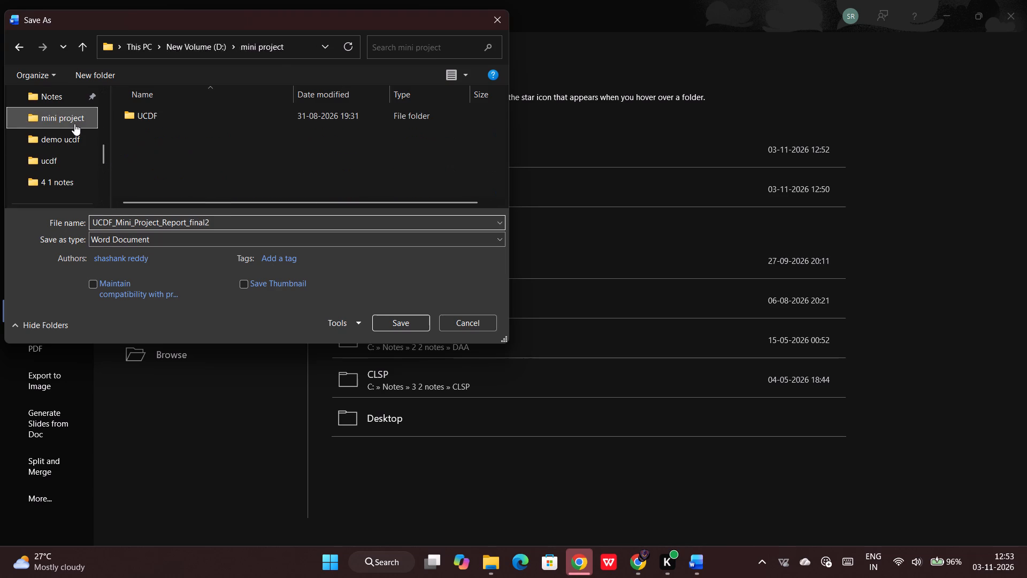
{"action": "left_click", "coordinate": [425, 238]}
{"action": "left_click", "coordinate": [303, 317]}
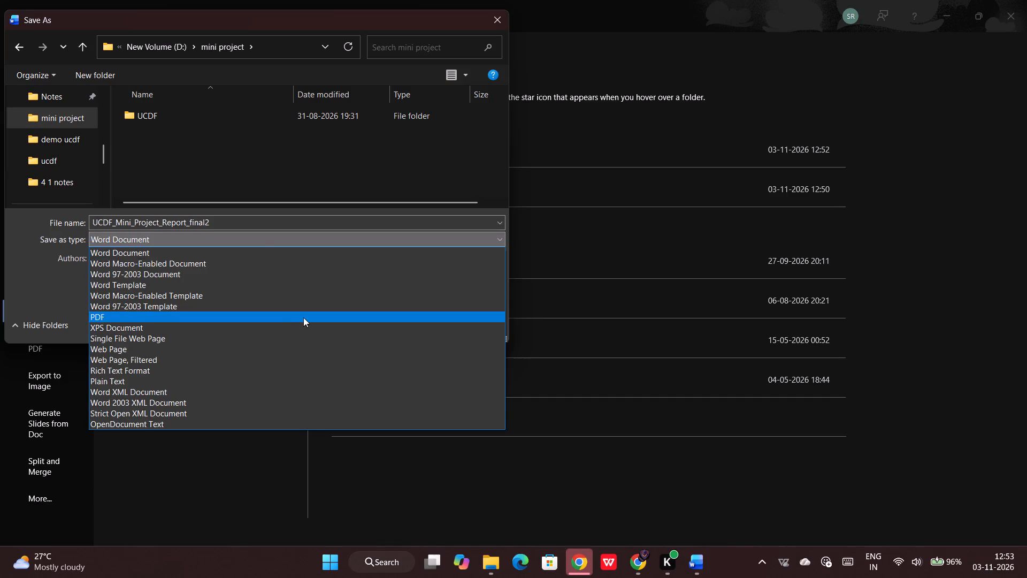
{"action": "left_click", "coordinate": [419, 342]}
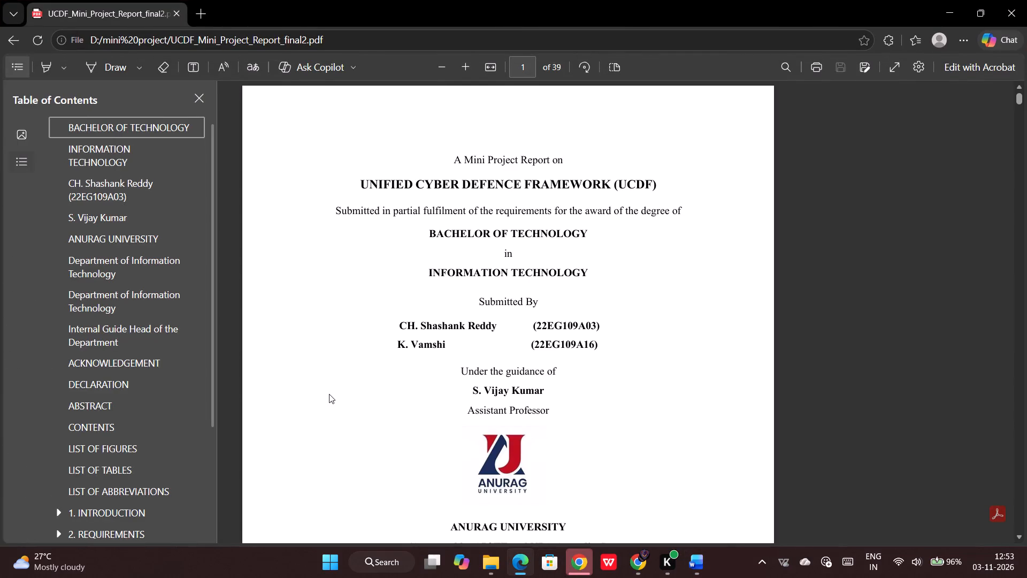
Examine the cover page layout in the exported UCDF_Mini_Project_Report_final2 PDF.
{"action": "left_click", "coordinate": [329, 394]}
{"action": "scroll", "coordinate": [329, 394], "scroll_direction": "down", "scroll_amount": 1}
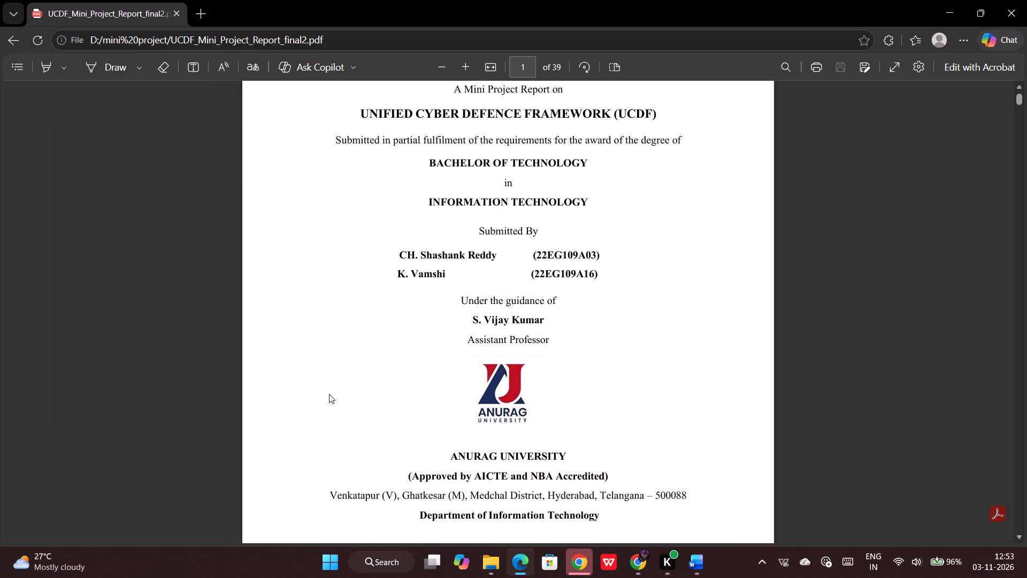
{"action": "scroll", "coordinate": [329, 394], "scroll_direction": "down", "scroll_amount": 4}
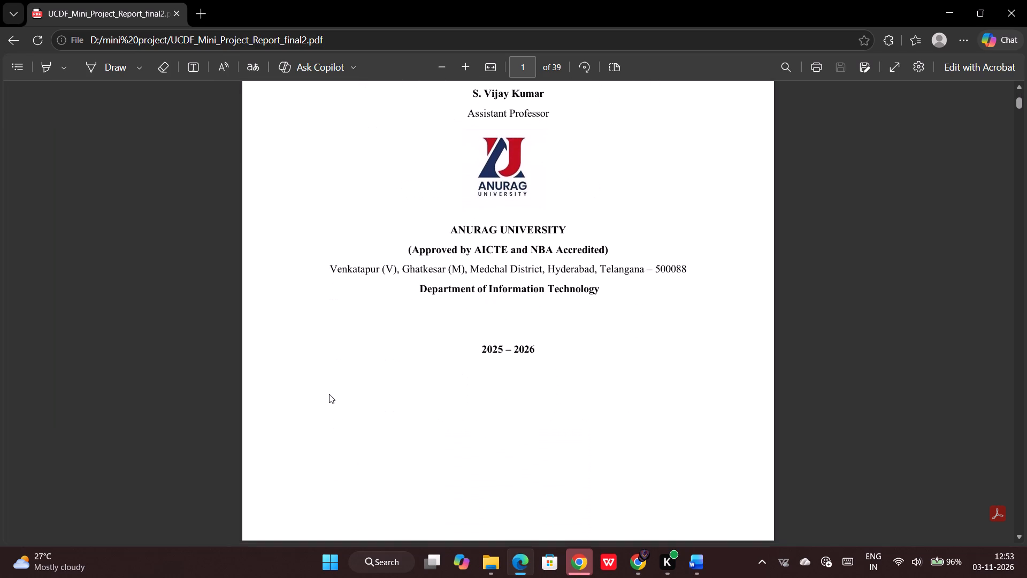
{"action": "scroll", "coordinate": [329, 394], "scroll_direction": "down", "scroll_amount": 1}
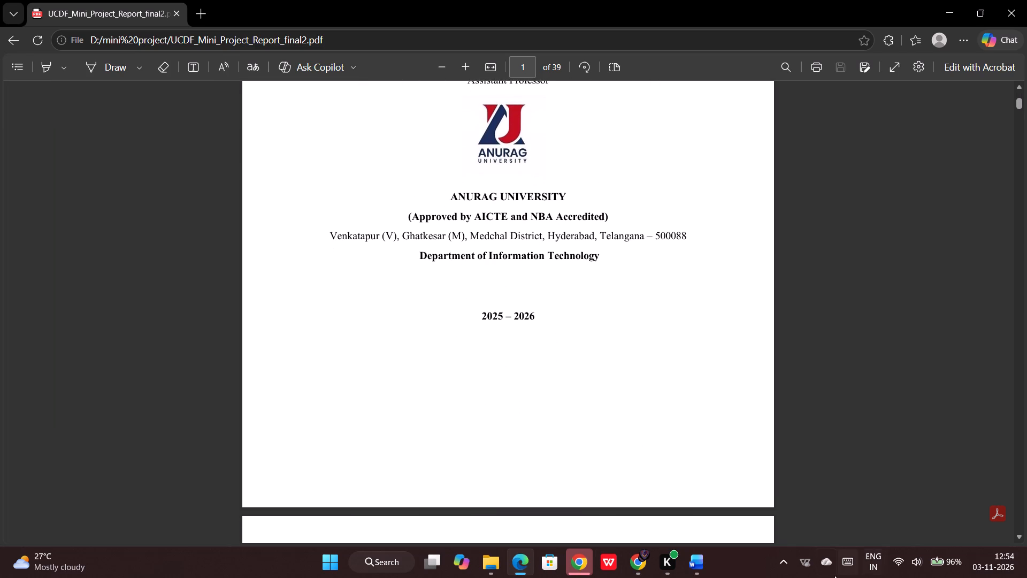
Switch back to Word and pull the cover's 2025 – 2026 line up directly beneath Department of Information Technology, roughly centring it with leading spaces.
{"action": "left_click", "coordinate": [697, 572]}
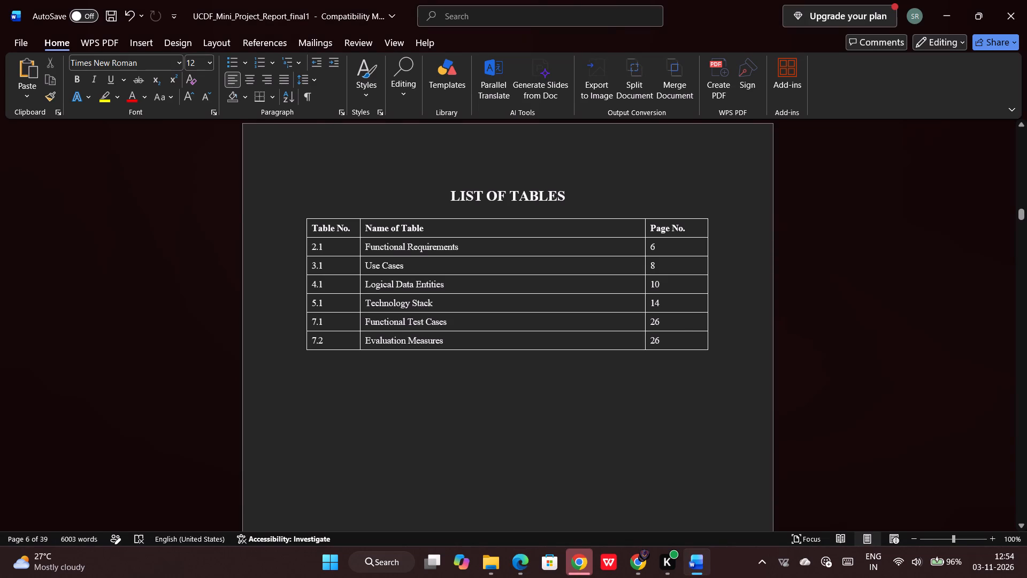
{"action": "scroll", "coordinate": [411, 318], "scroll_direction": "up", "scroll_amount": 20}
{"action": "scroll", "coordinate": [411, 318], "scroll_direction": "up", "scroll_amount": 4}
{"action": "scroll", "coordinate": [411, 318], "scroll_direction": "down", "scroll_amount": 1}
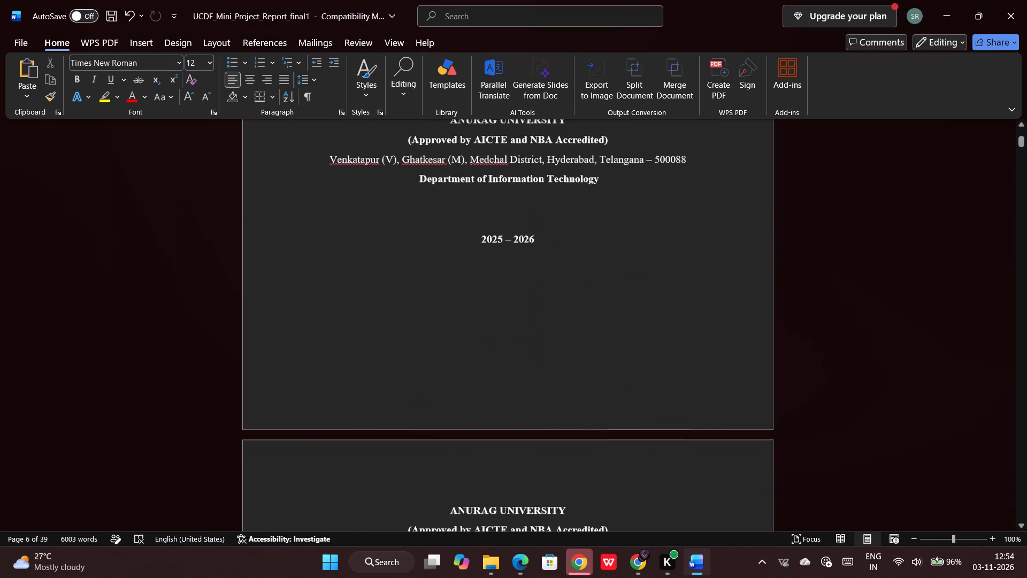
{"action": "left_click", "coordinate": [481, 238]}
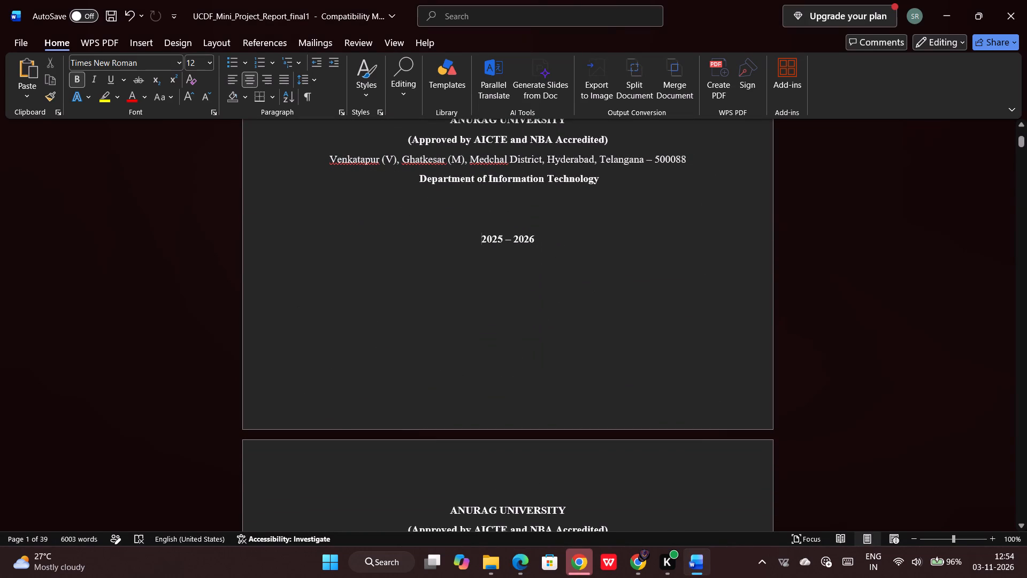
{"action": "key", "text": "BackSpace"}
{"action": "key", "text": "BackSpace"}
{"action": "key", "text": "BackSpace"}
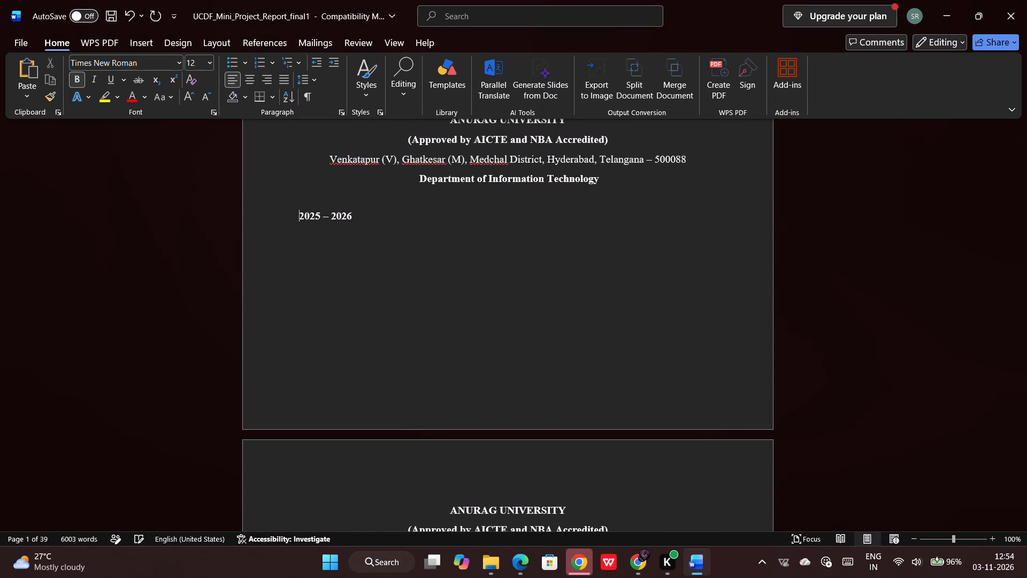
{"action": "key", "text": "BackSpace"}
{"action": "key", "text": "space"}
{"action": "key", "text": "space"}
{"action": "key", "text": "space"}
{"action": "key", "text": "space"}
{"action": "key", "text": "space"}
{"action": "key", "text": "space"}
{"action": "key", "text": "space"}
{"action": "key", "text": "space"}
{"action": "key", "text": "space"}
{"action": "key", "text": "space"}
{"action": "key", "text": "space"}
{"action": "key", "text": "space"}
{"action": "key", "text": "space"}
{"action": "key", "text": "space"}
{"action": "key", "text": "space"}
{"action": "key", "text": "space"}
{"action": "key", "text": "space"}
{"action": "key", "text": "space"}
{"action": "key", "text": "space"}
{"action": "key", "text": "space"}
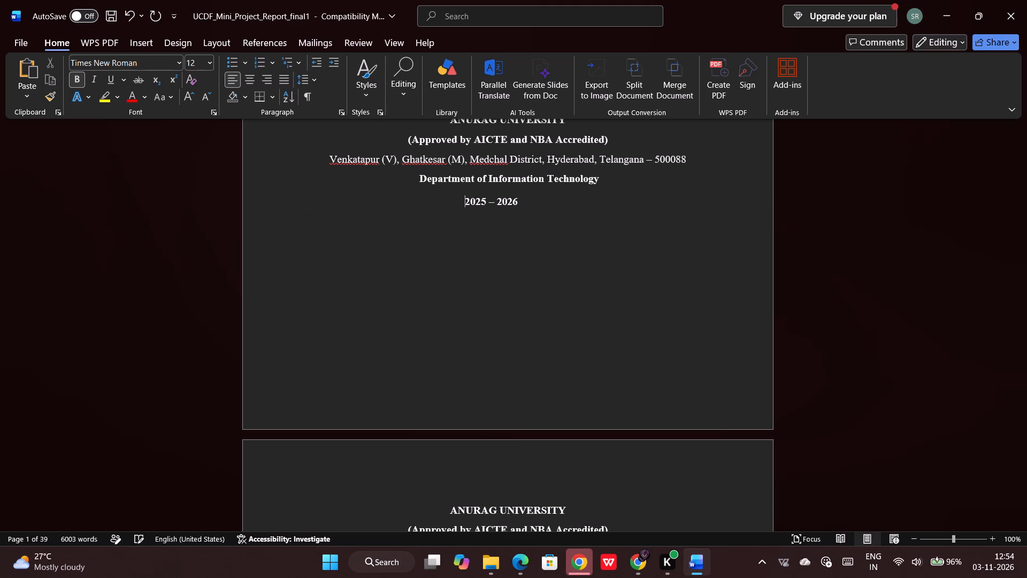
{"action": "key", "text": "space"}
{"action": "key", "text": "space"}
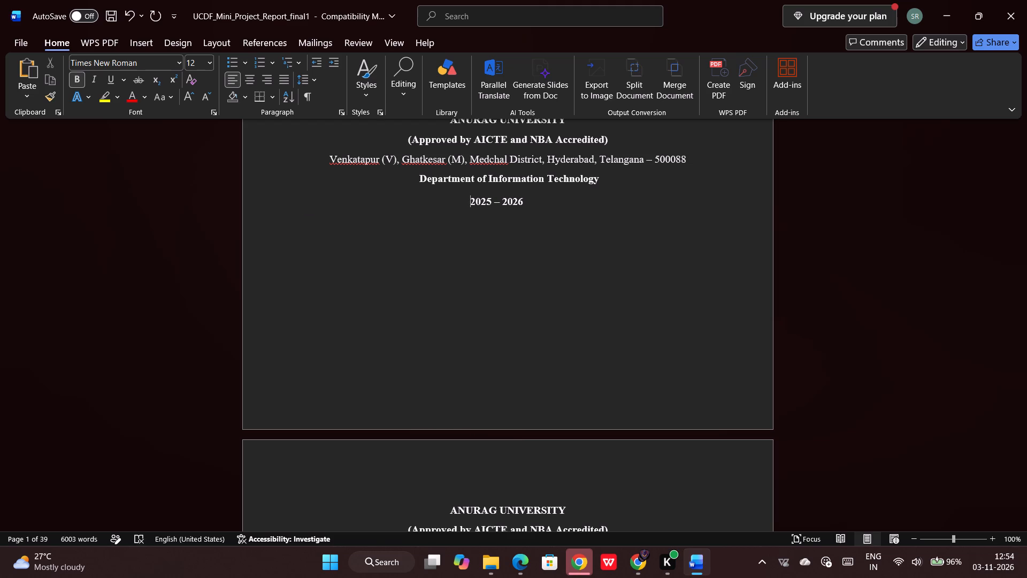
Save the corrected report as a PDF named UCDF_Mini_Project_Report_final3 in the mini project folder.
{"action": "scroll", "coordinate": [481, 238], "scroll_direction": "down", "scroll_amount": 2}
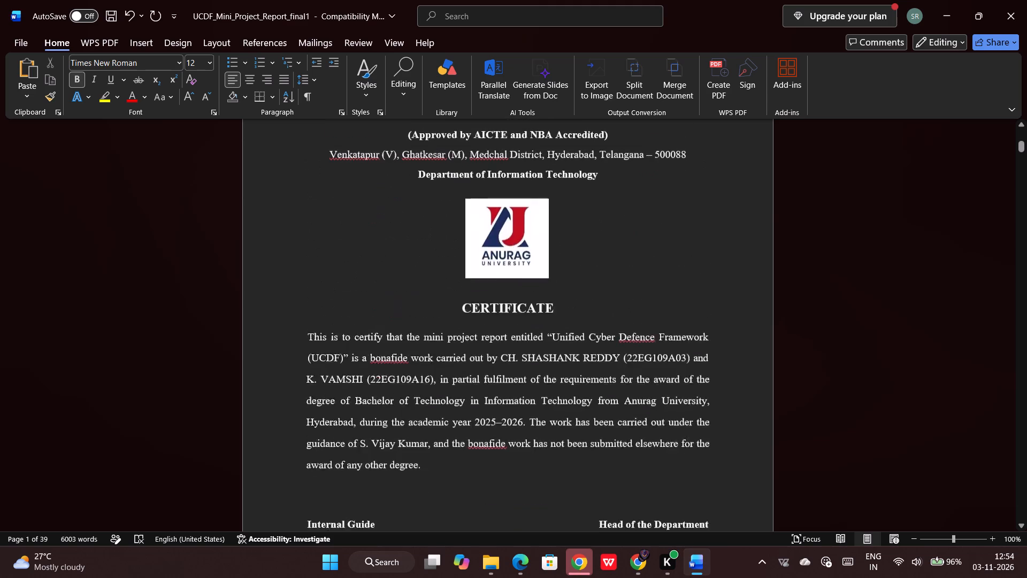
{"action": "scroll", "coordinate": [481, 238], "scroll_direction": "down", "scroll_amount": 5}
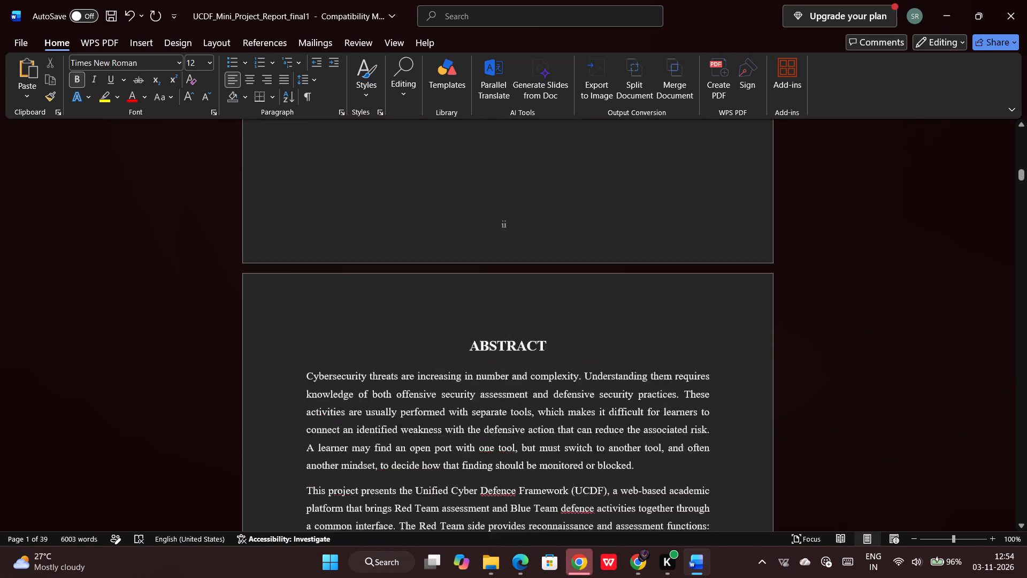
{"action": "scroll", "coordinate": [481, 238], "scroll_direction": "down", "scroll_amount": 1}
{"action": "left_click", "coordinate": [22, 37]}
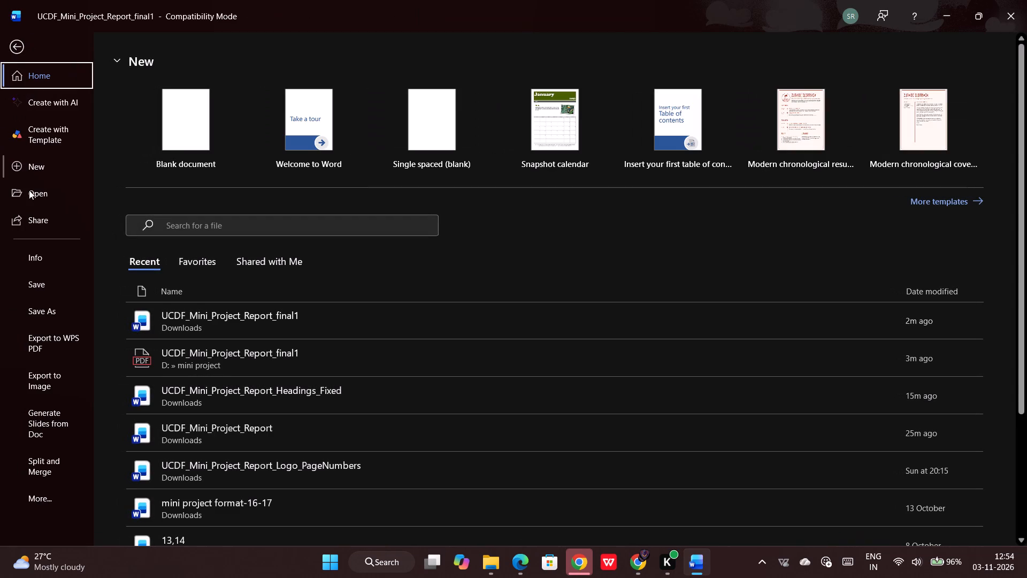
{"action": "left_click", "coordinate": [43, 309]}
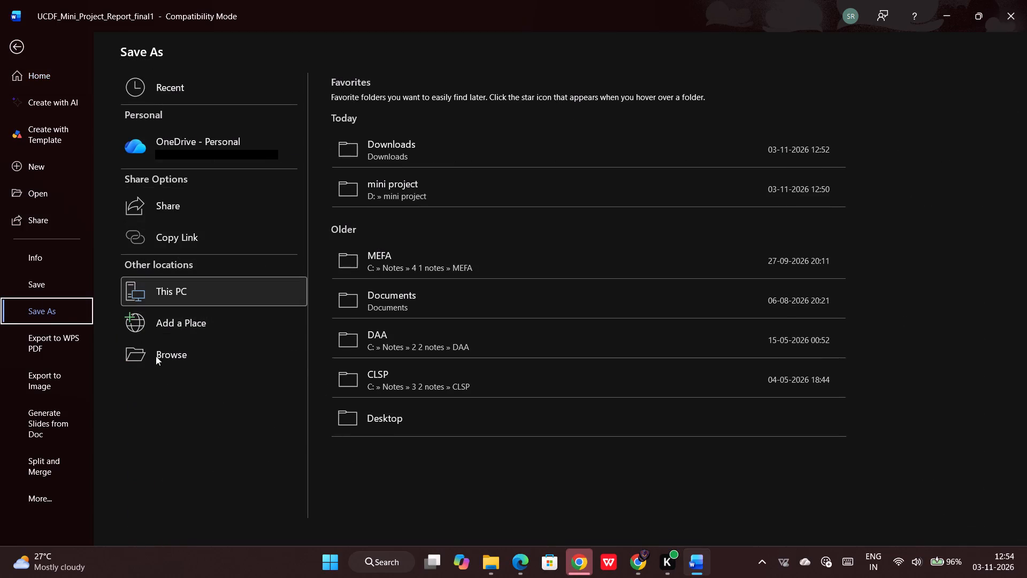
{"action": "left_click", "coordinate": [156, 356]}
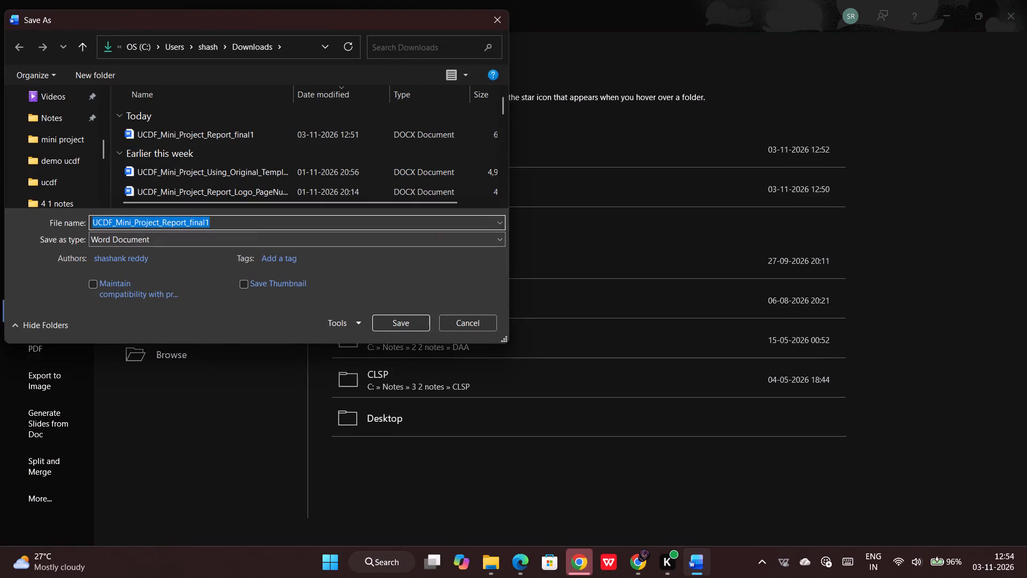
{"action": "left_click", "coordinate": [263, 220]}
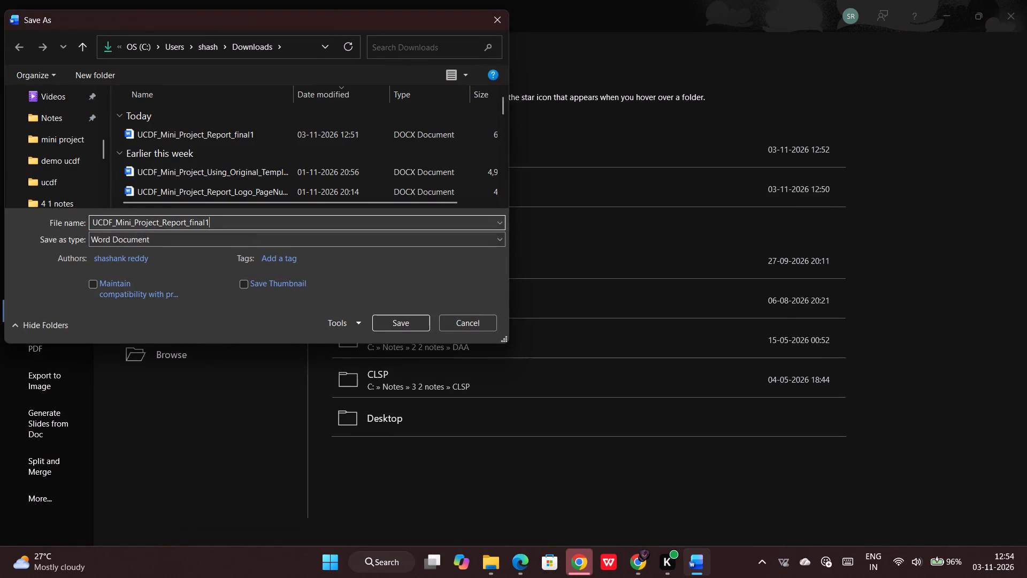
{"action": "key", "text": "BackSpace"}
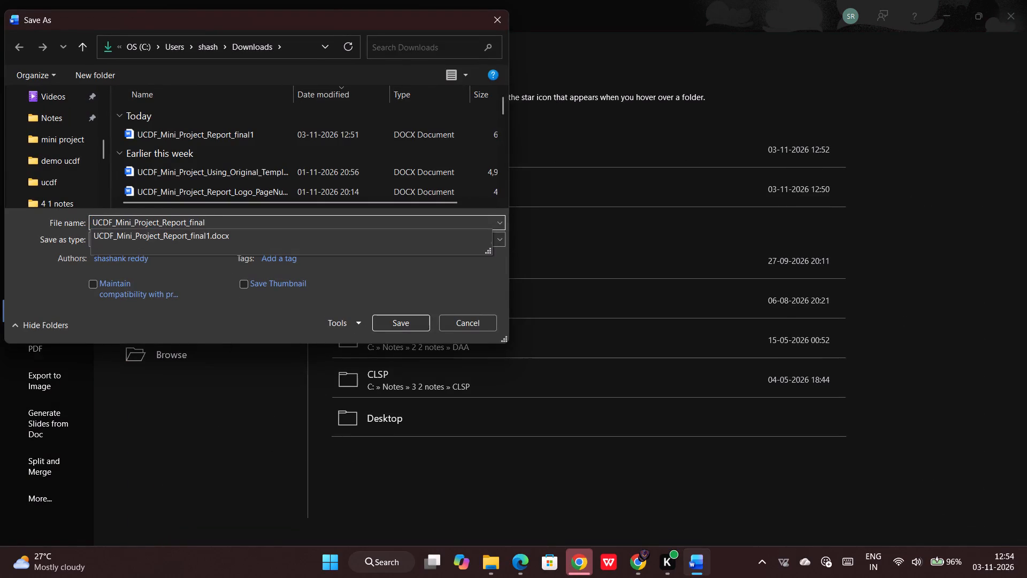
{"action": "key", "text": "3"}
{"action": "left_click", "coordinate": [253, 240]}
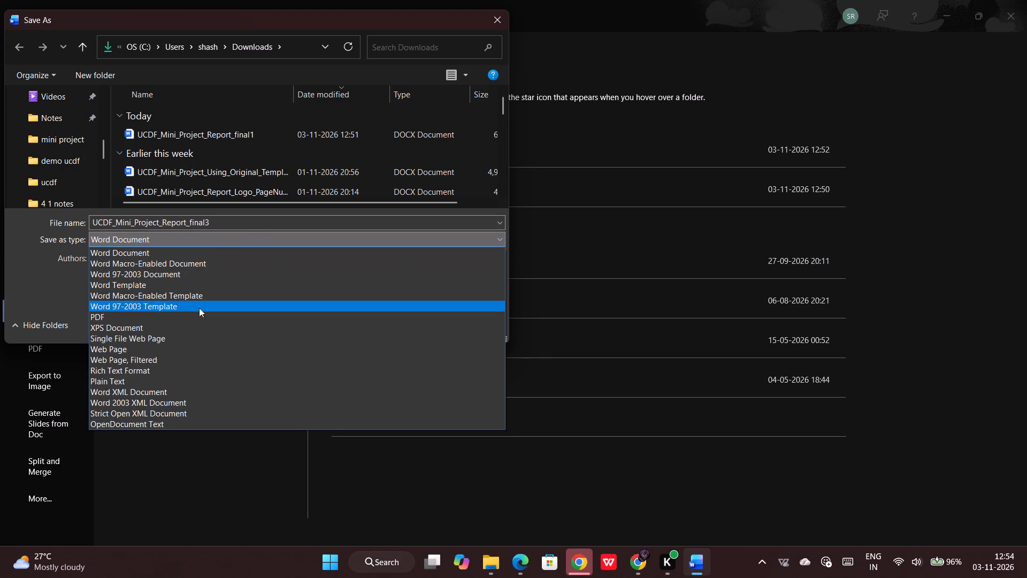
{"action": "left_click", "coordinate": [204, 314]}
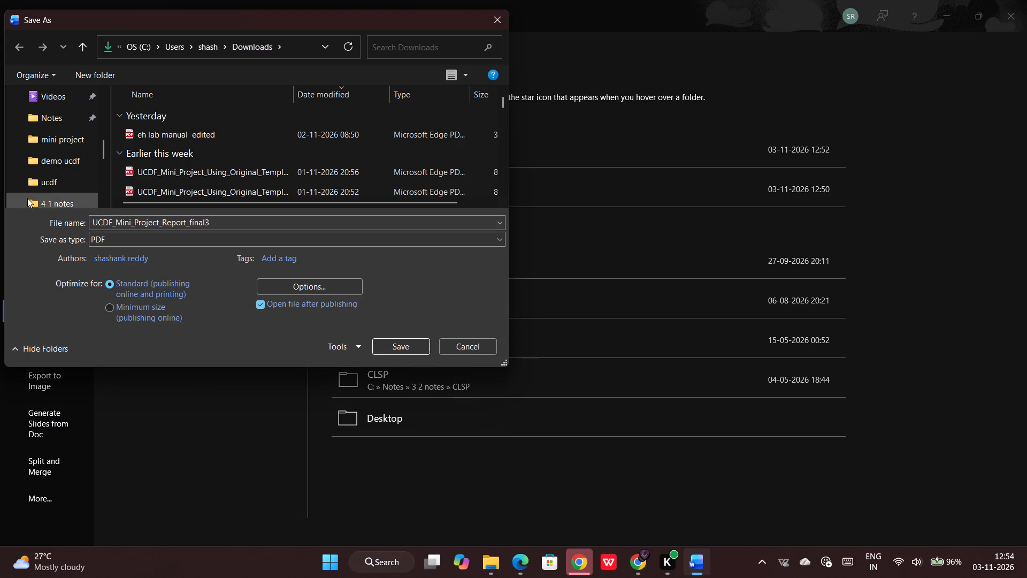
{"action": "left_click", "coordinate": [55, 142]}
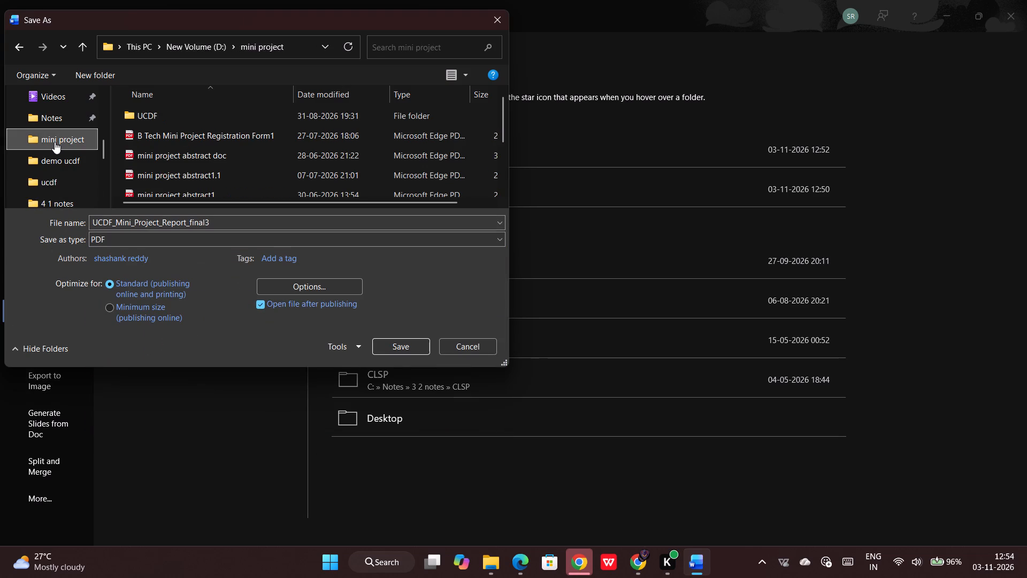
{"action": "key", "text": "Return"}
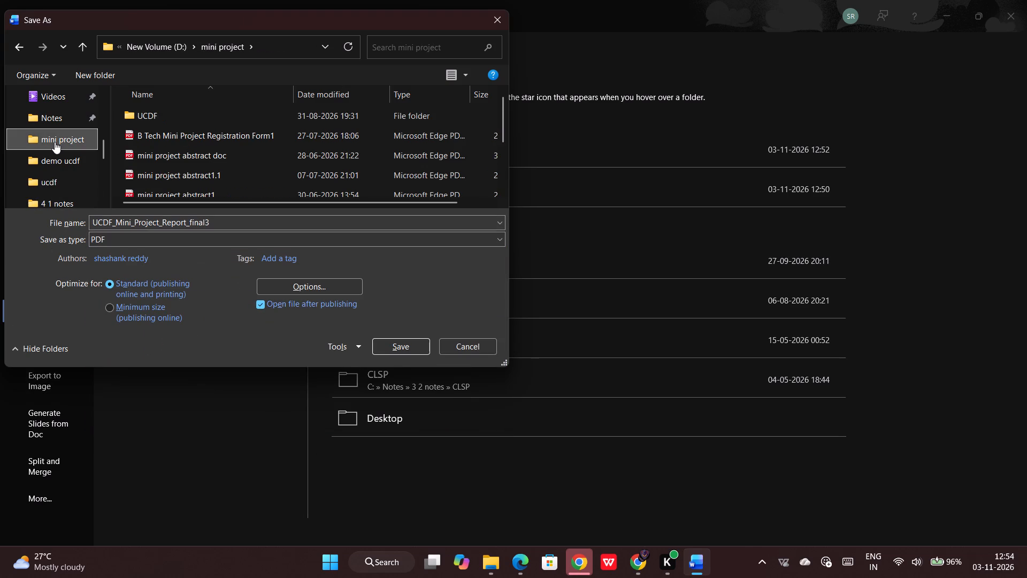
{"action": "left_click", "coordinate": [401, 350]}
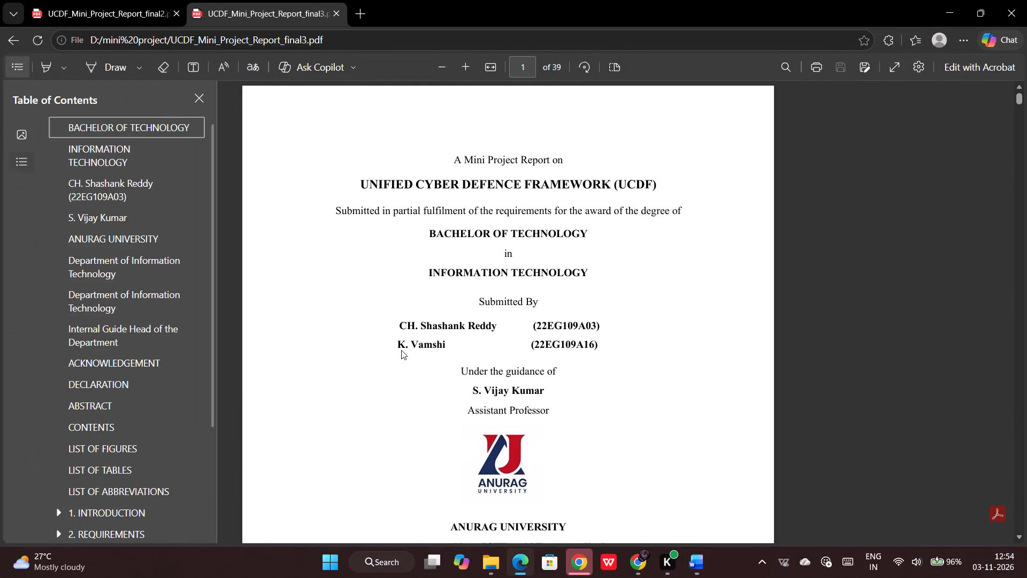
Examine the cover, certificate and acknowledgement pages in the exported UCDF_Mini_Project_Report_final3 PDF, including the student name lines.
{"action": "scroll", "coordinate": [520, 445], "scroll_direction": "down", "scroll_amount": 3}
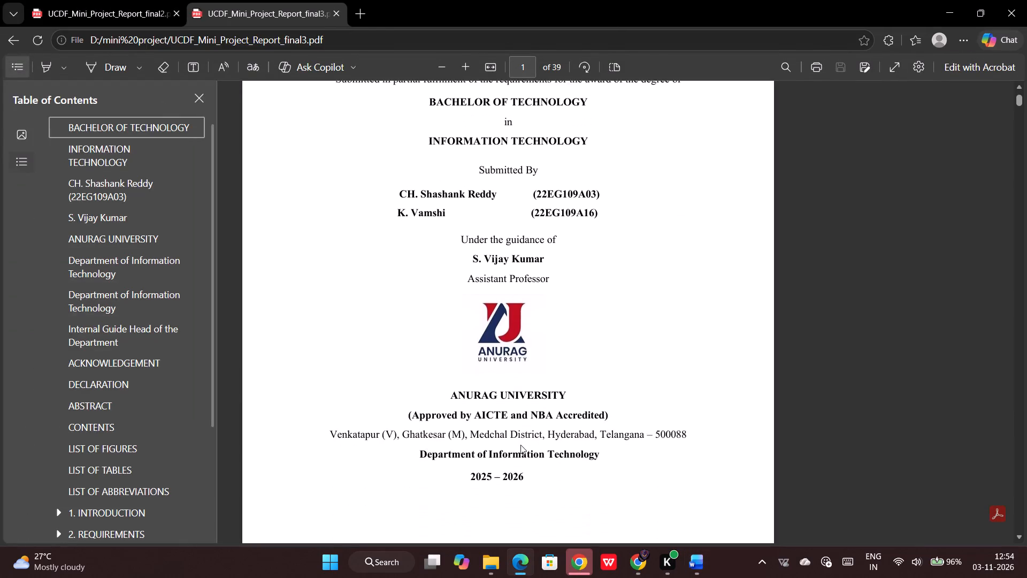
{"action": "scroll", "coordinate": [520, 445], "scroll_direction": "down", "scroll_amount": 5}
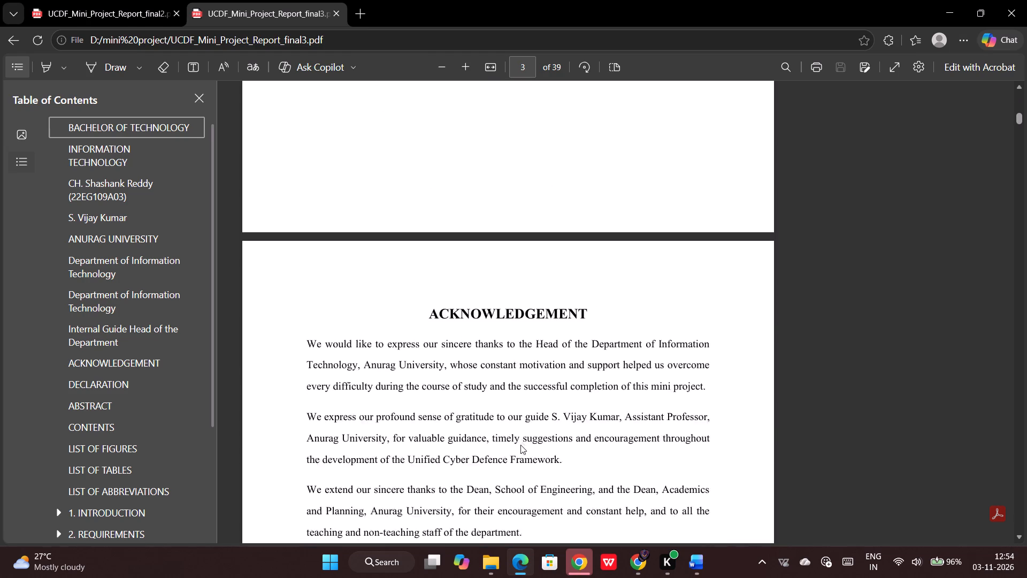
{"action": "scroll", "coordinate": [520, 445], "scroll_direction": "down", "scroll_amount": 2}
{"action": "scroll", "coordinate": [520, 445], "scroll_direction": "up", "scroll_amount": 1}
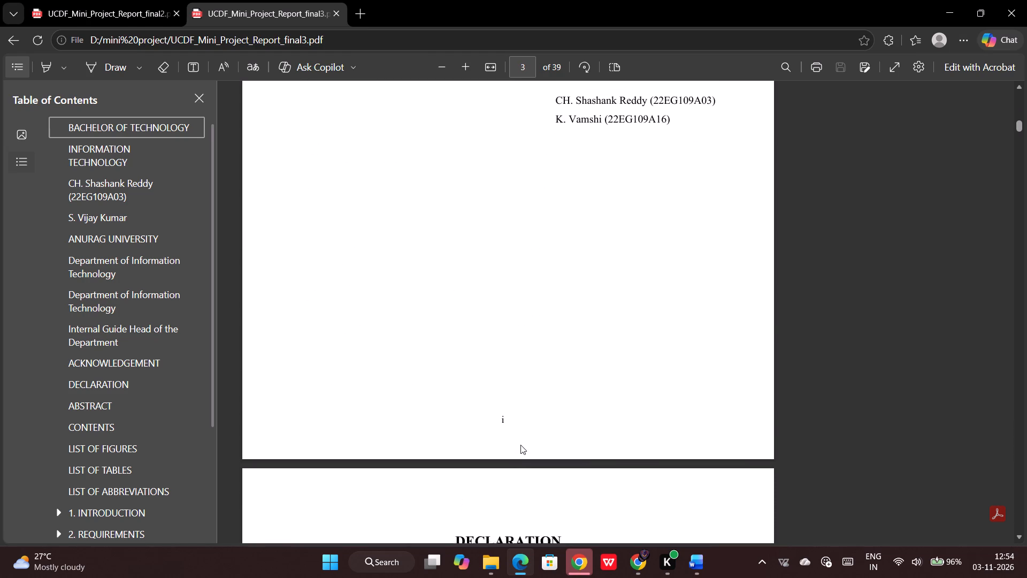
{"action": "scroll", "coordinate": [520, 445], "scroll_direction": "up", "scroll_amount": 3}
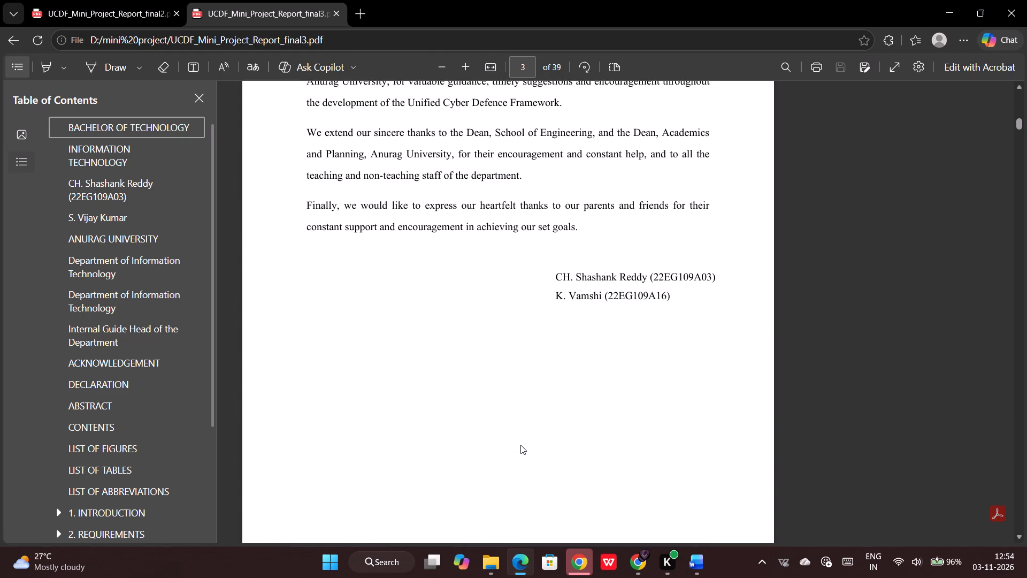
{"action": "scroll", "coordinate": [520, 445], "scroll_direction": "down", "scroll_amount": 2}
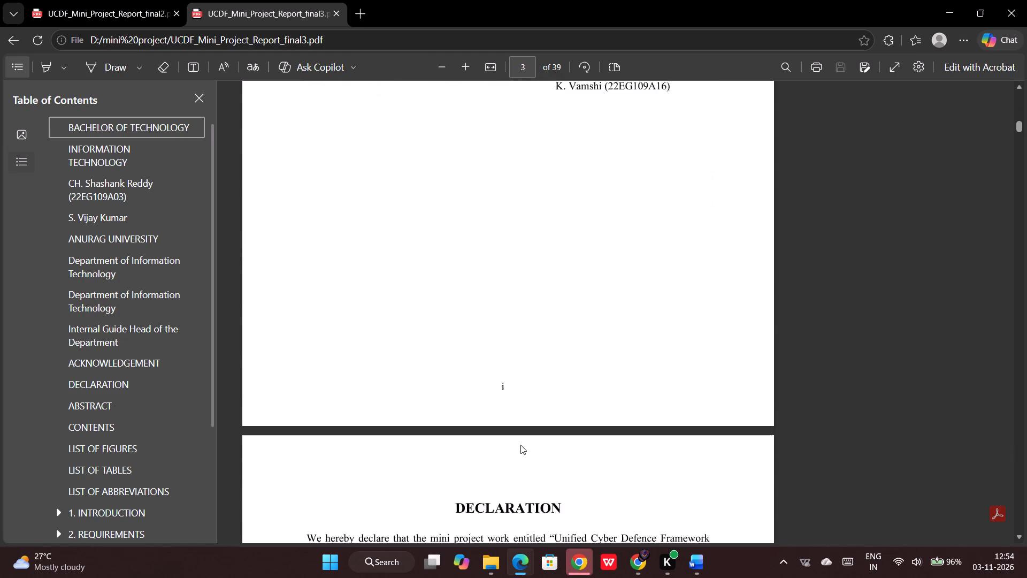
Review the remaining front matter in the PDF, from the declaration and abstract through the contents, figure, table and abbreviation lists.
{"action": "scroll", "coordinate": [520, 445], "scroll_direction": "down", "scroll_amount": 10}
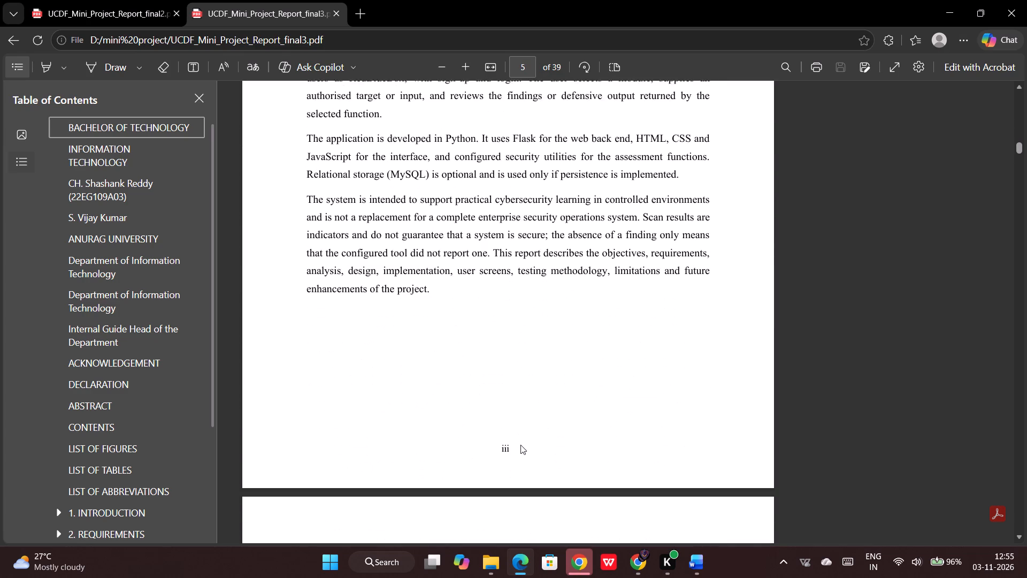
{"action": "scroll", "coordinate": [520, 445], "scroll_direction": "down", "scroll_amount": 7}
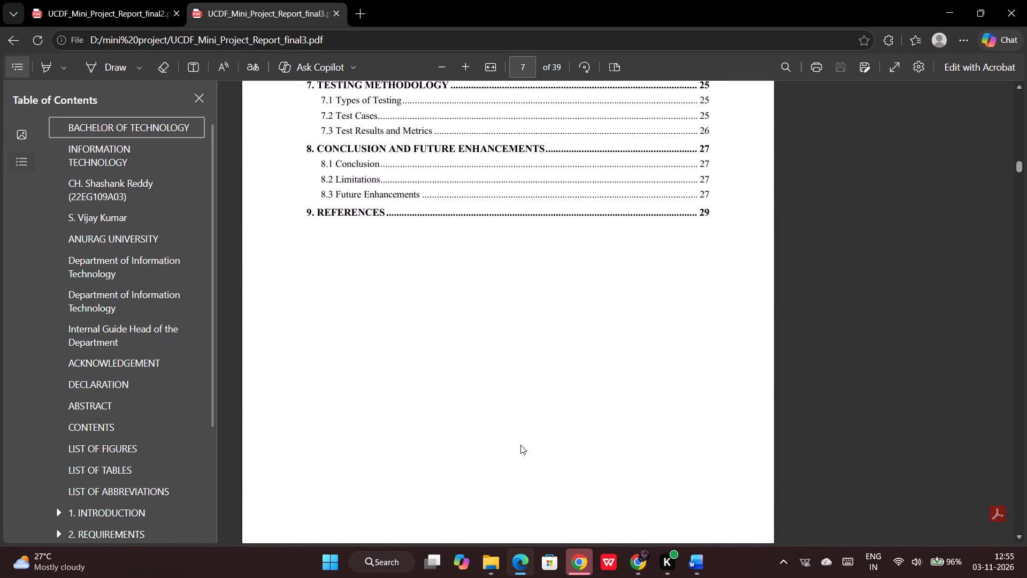
{"action": "scroll", "coordinate": [520, 445], "scroll_direction": "down", "scroll_amount": 2}
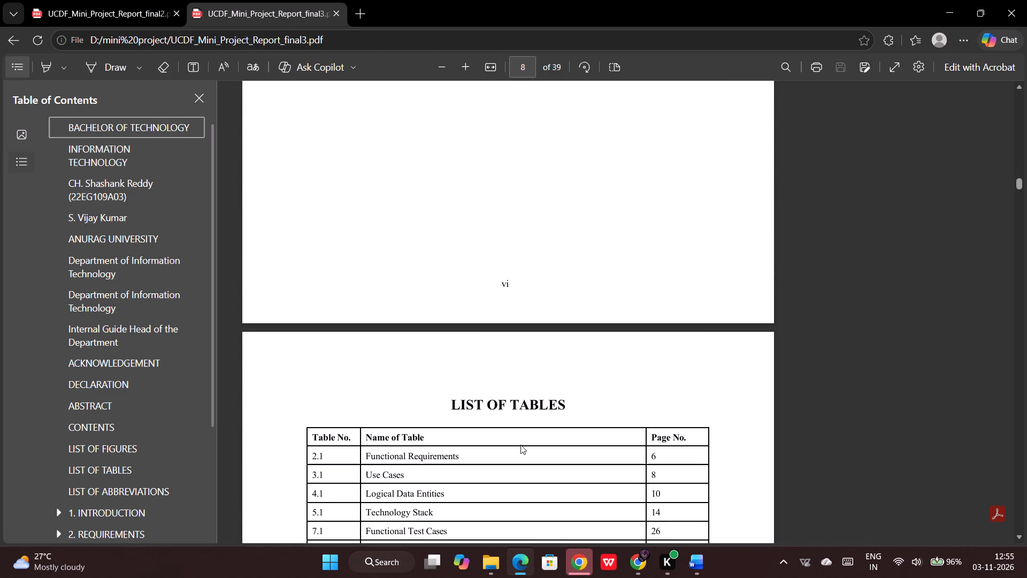
{"action": "scroll", "coordinate": [520, 445], "scroll_direction": "down", "scroll_amount": 7}
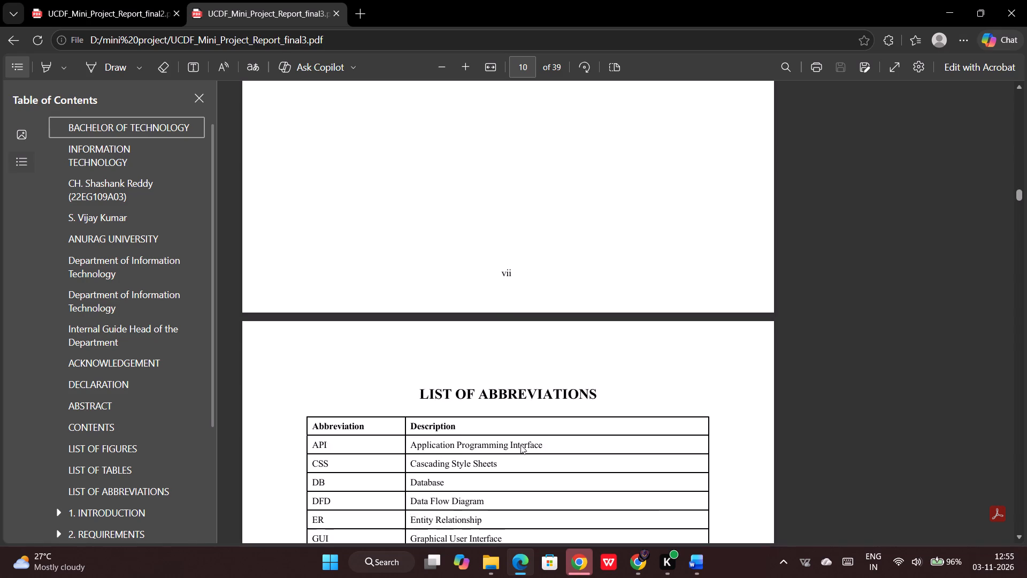
{"action": "scroll", "coordinate": [520, 445], "scroll_direction": "down", "scroll_amount": 2}
Review the PDF's body chapters from the introduction through the requirements, diagrams and code listings, checking page layout.
{"action": "scroll", "coordinate": [520, 445], "scroll_direction": "down", "scroll_amount": 2}
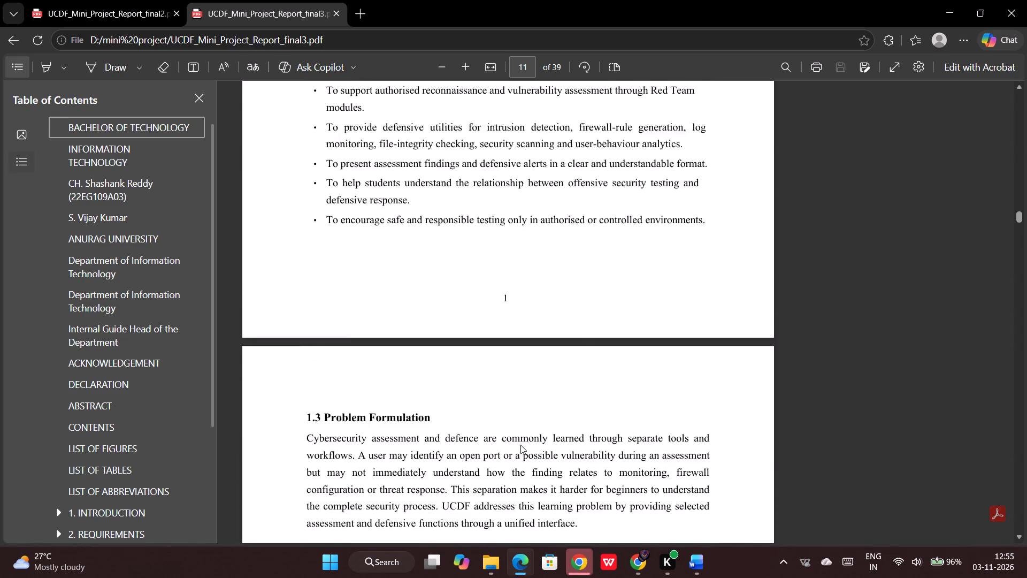
{"action": "scroll", "coordinate": [520, 445], "scroll_direction": "down", "scroll_amount": 4}
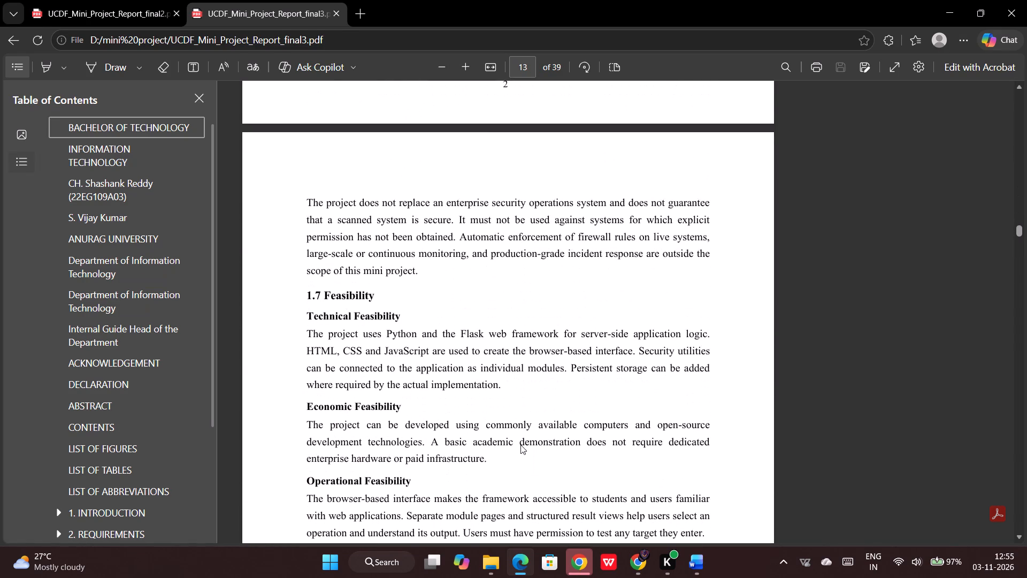
{"action": "scroll", "coordinate": [520, 445], "scroll_direction": "down", "scroll_amount": 14}
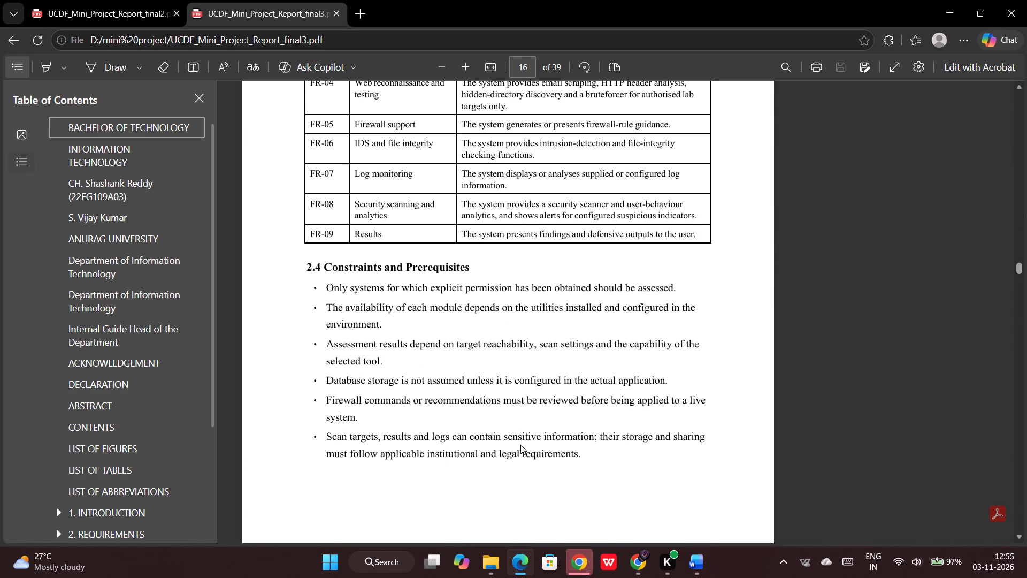
{"action": "scroll", "coordinate": [520, 445], "scroll_direction": "down", "scroll_amount": 9}
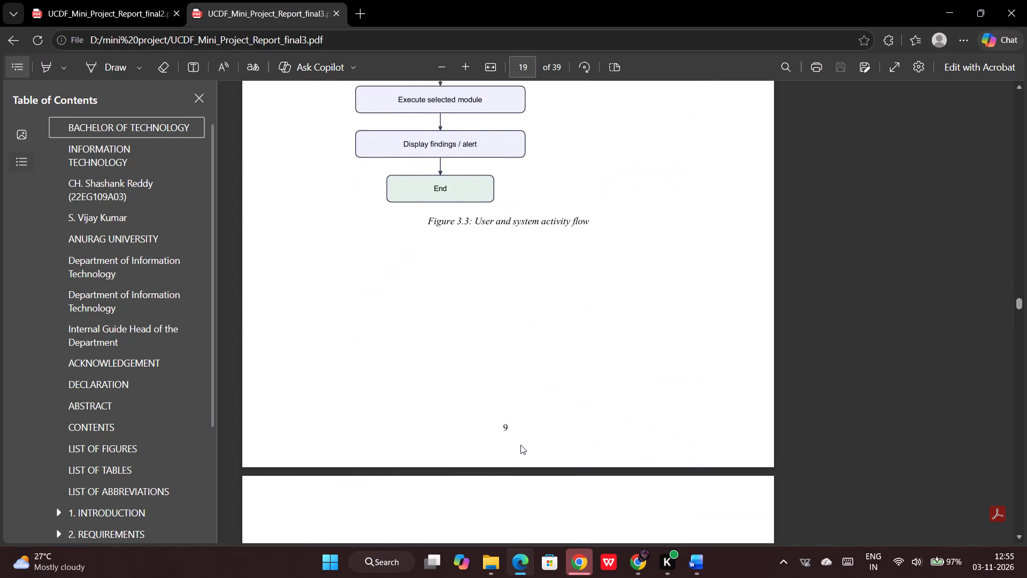
{"action": "scroll", "coordinate": [520, 445], "scroll_direction": "down", "scroll_amount": 18}
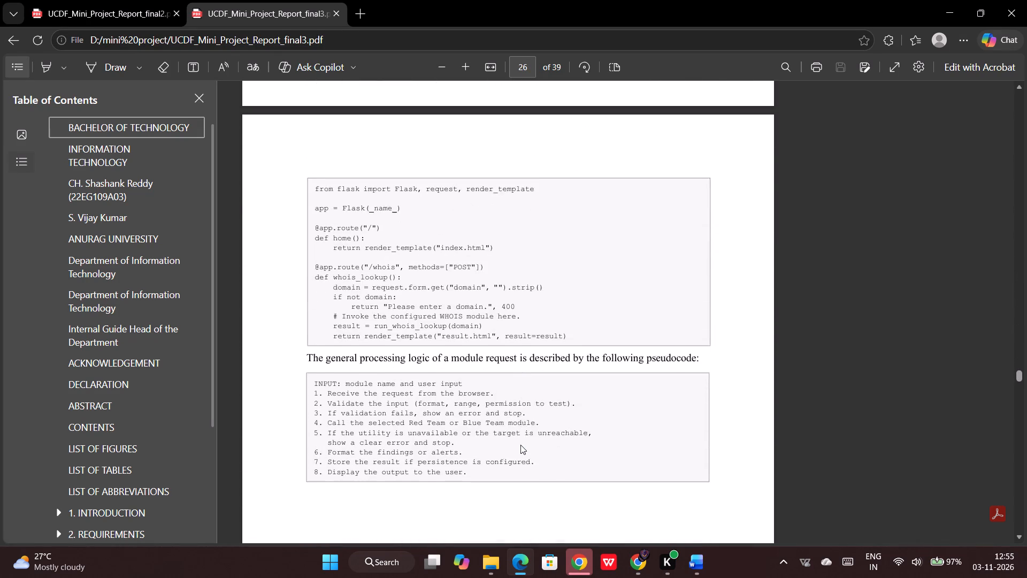
Review the chapter 6 screenshots in the PDF, from the login page and dashboards through the individual module sections.
{"action": "scroll", "coordinate": [520, 445], "scroll_direction": "down", "scroll_amount": 6}
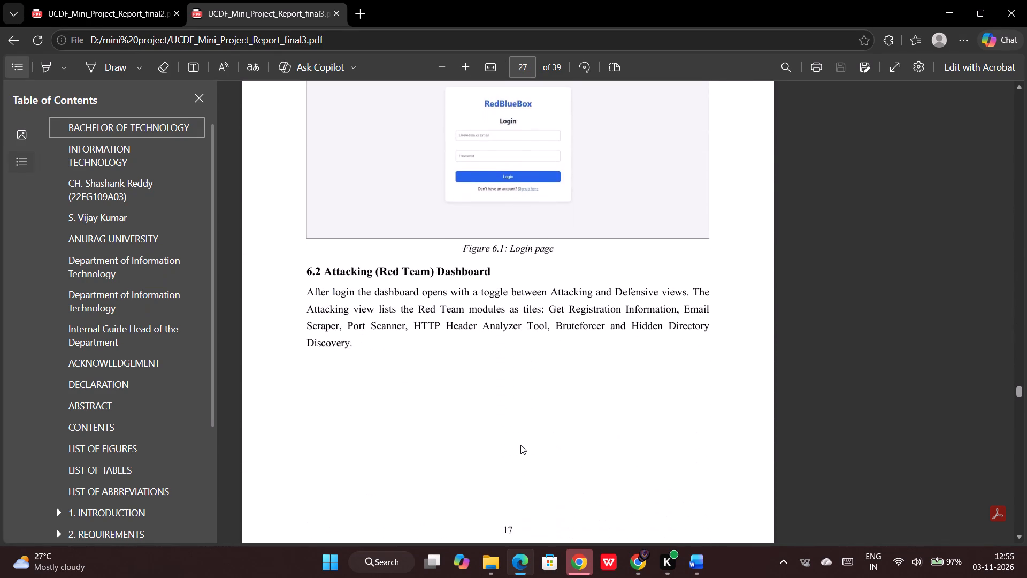
{"action": "scroll", "coordinate": [520, 445], "scroll_direction": "up", "scroll_amount": 1}
{"action": "scroll", "coordinate": [520, 445], "scroll_direction": "down", "scroll_amount": 3}
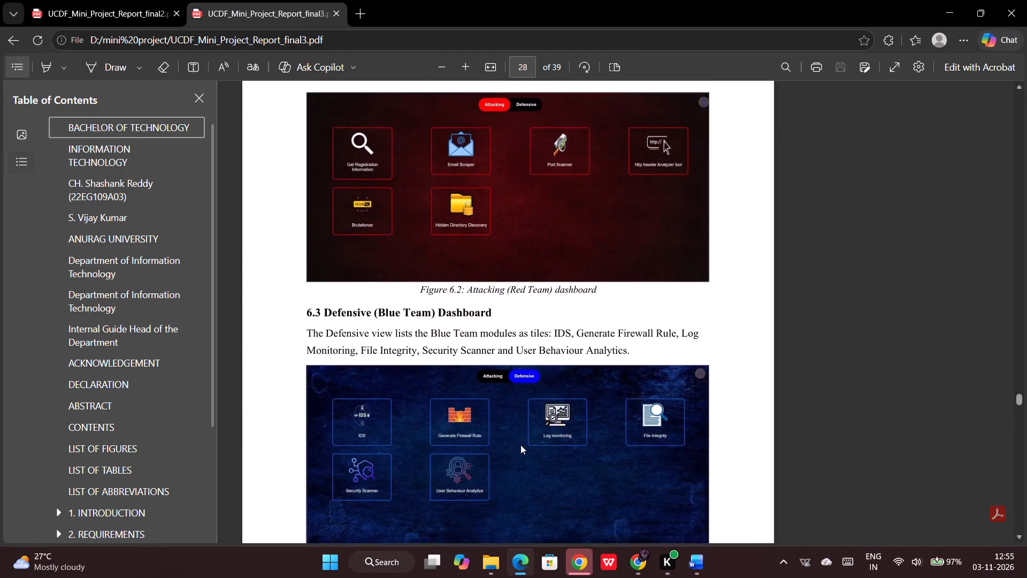
{"action": "scroll", "coordinate": [520, 445], "scroll_direction": "down", "scroll_amount": 8}
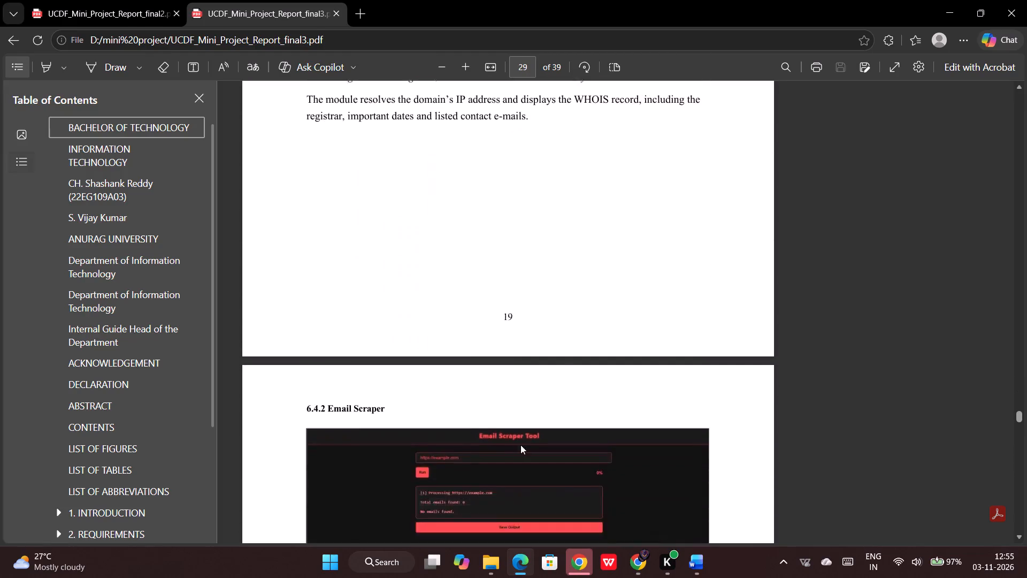
{"action": "scroll", "coordinate": [520, 445], "scroll_direction": "down", "scroll_amount": 6}
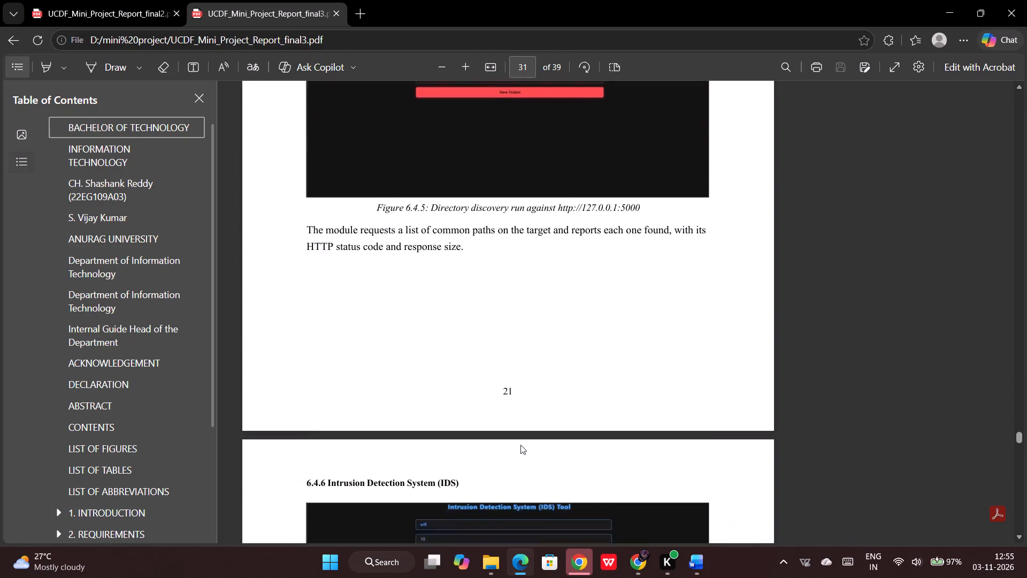
{"action": "scroll", "coordinate": [520, 445], "scroll_direction": "down", "scroll_amount": 4}
Review the PDF's final pages, from Testing Methodology and the functional test cases table to the references.
{"action": "scroll", "coordinate": [520, 445], "scroll_direction": "down", "scroll_amount": 1}
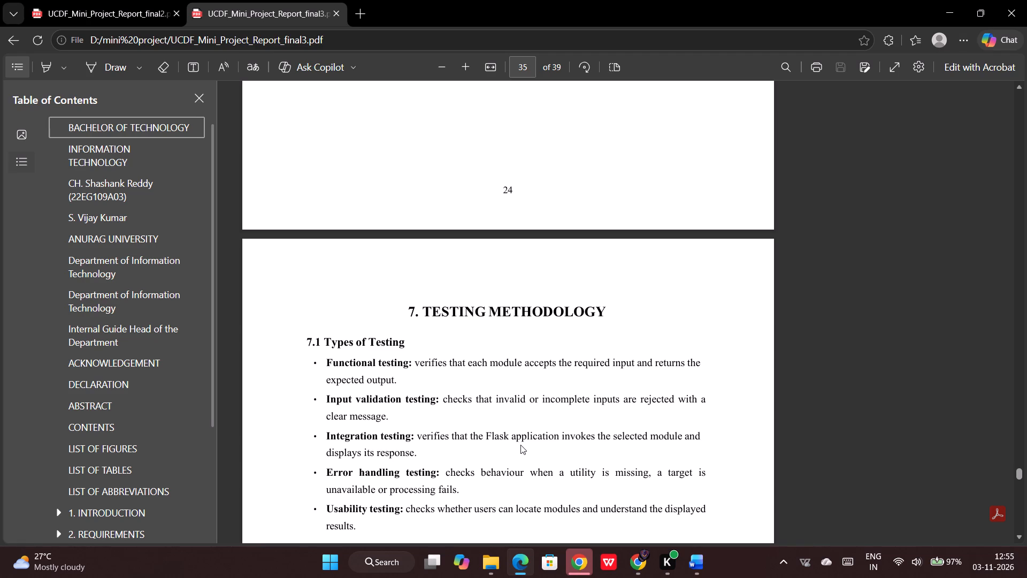
{"action": "scroll", "coordinate": [520, 445], "scroll_direction": "down", "scroll_amount": 9}
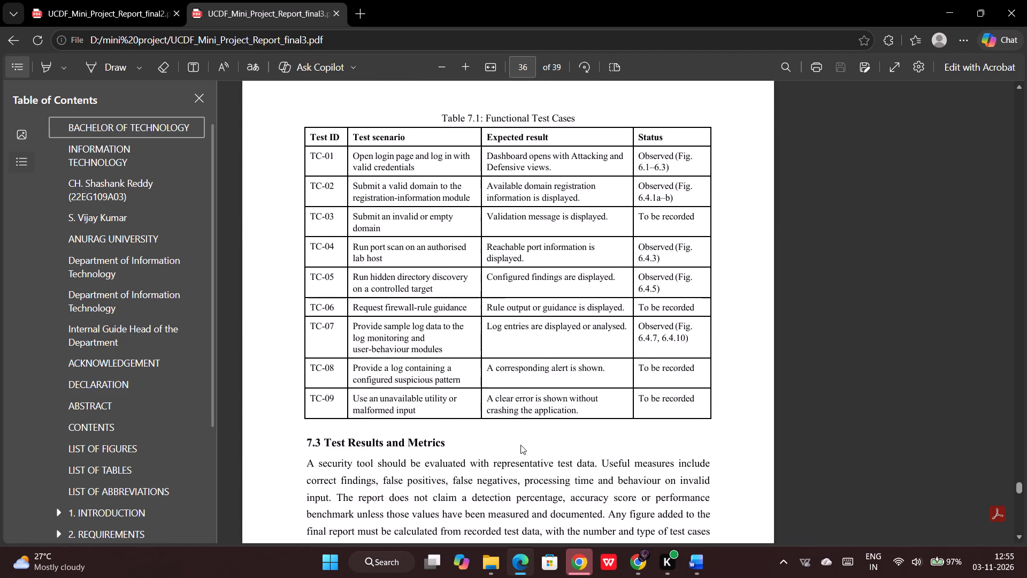
{"action": "scroll", "coordinate": [520, 445], "scroll_direction": "down", "scroll_amount": 11}
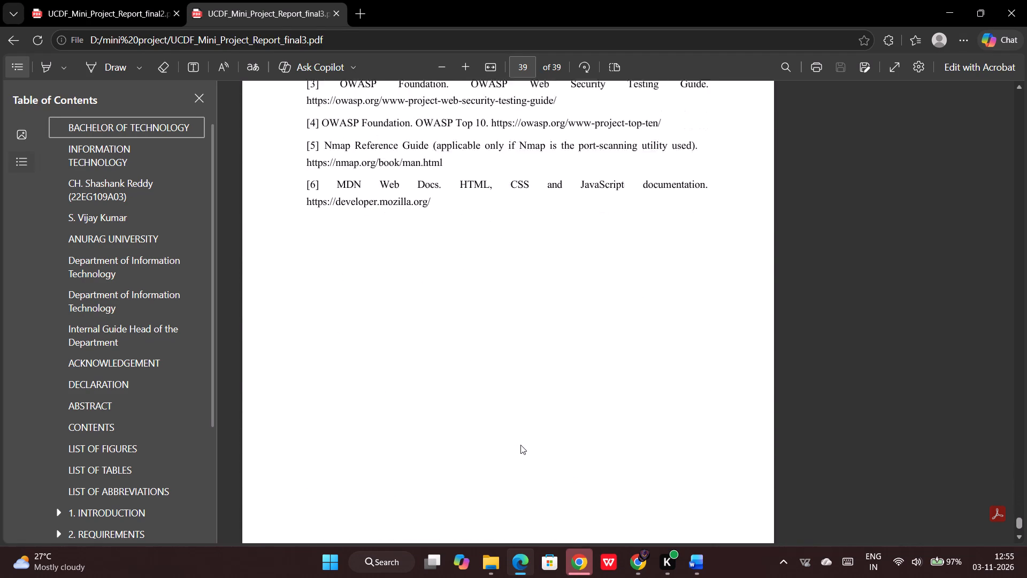
{"action": "scroll", "coordinate": [520, 445], "scroll_direction": "down", "scroll_amount": 3}
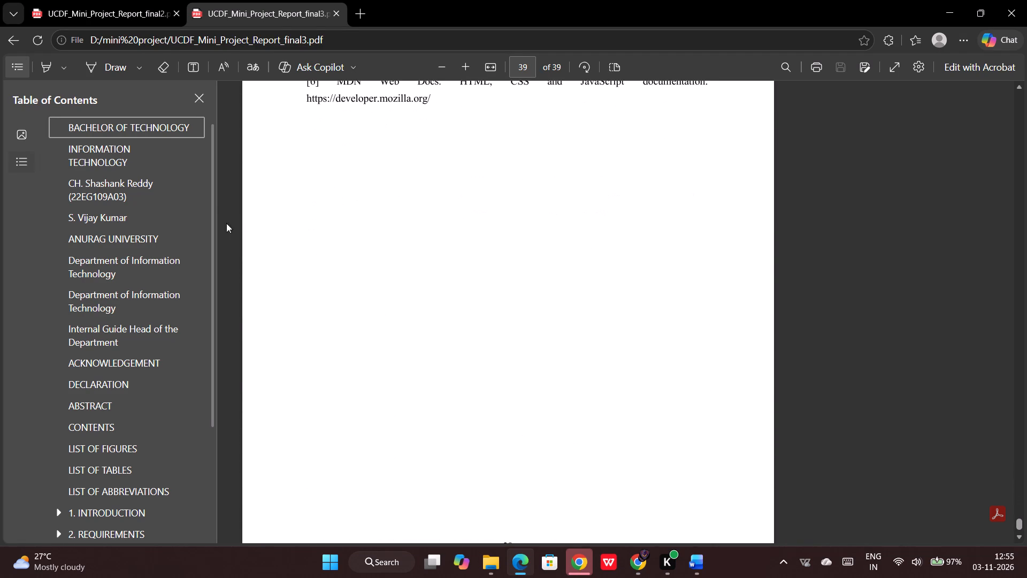
Hide the PDF's table of contents outline.
{"action": "left_click", "coordinate": [203, 104]}
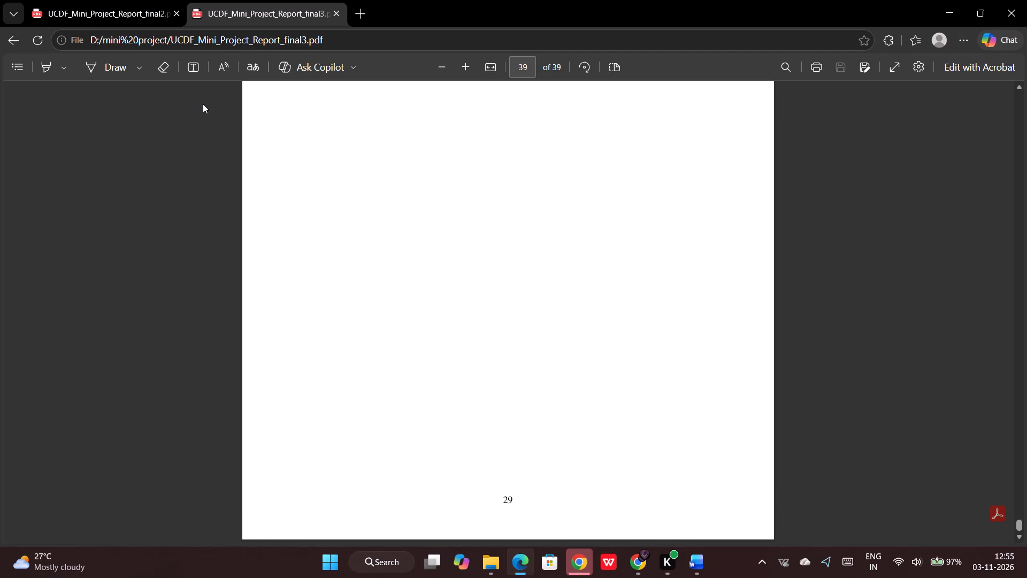
Look back through the final3 PDF from its last page up to the cover page.
{"action": "scroll", "coordinate": [203, 104], "scroll_direction": "down", "scroll_amount": 3}
{"action": "scroll", "coordinate": [426, 180], "scroll_direction": "up", "scroll_amount": 8}
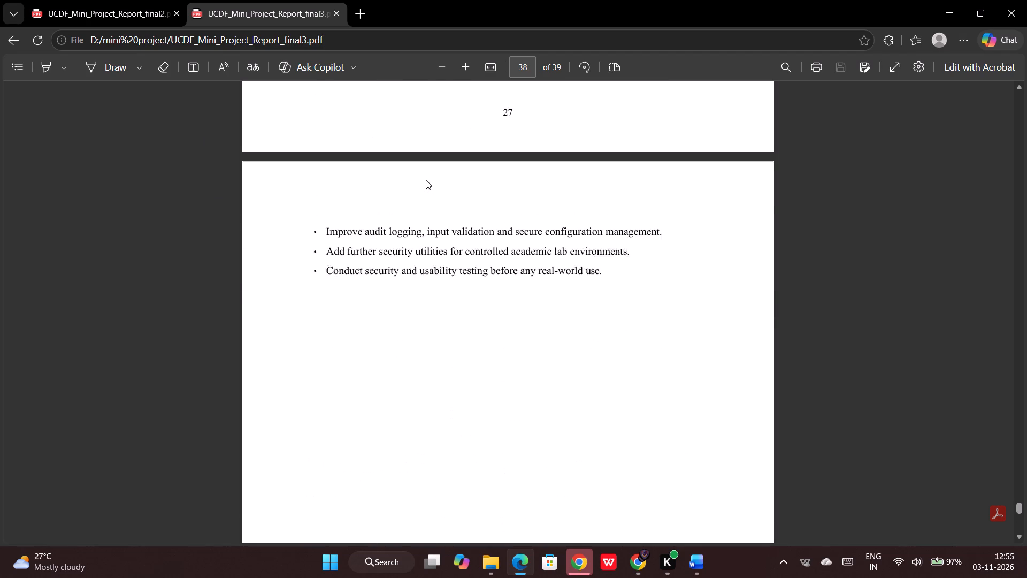
{"action": "scroll", "coordinate": [426, 180], "scroll_direction": "up", "scroll_amount": 7}
{"action": "scroll", "coordinate": [426, 180], "scroll_direction": "up", "scroll_amount": 16}
{"action": "scroll", "coordinate": [426, 180], "scroll_direction": "up", "scroll_amount": 6}
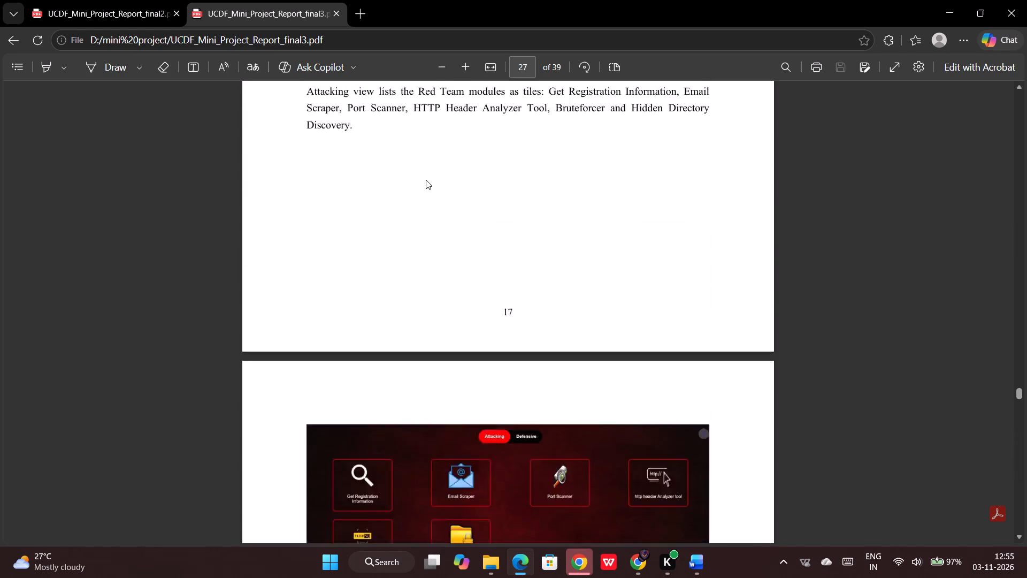
{"action": "scroll", "coordinate": [426, 180], "scroll_direction": "up", "scroll_amount": 15}
{"action": "scroll", "coordinate": [426, 180], "scroll_direction": "up", "scroll_amount": 19}
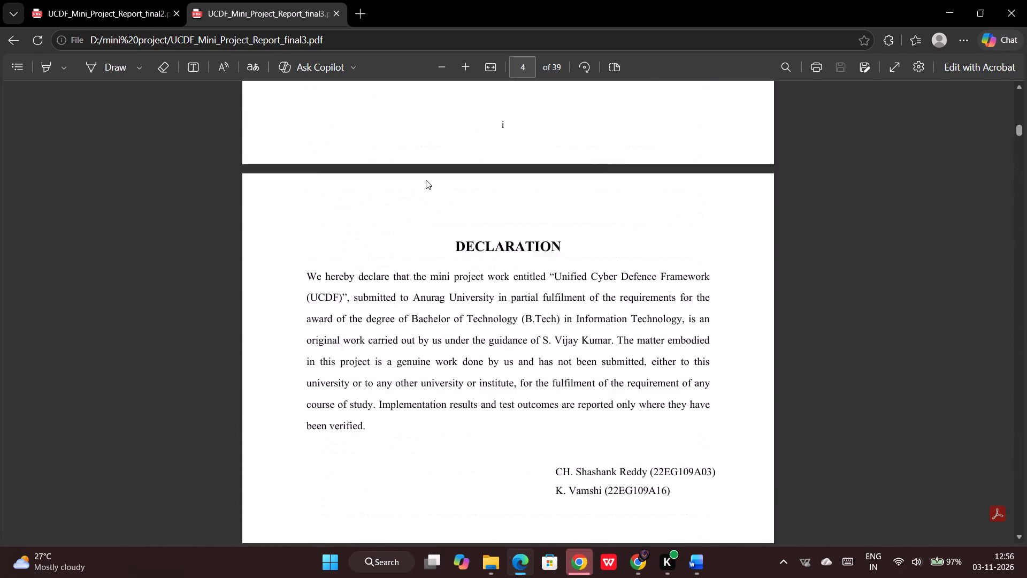
{"action": "scroll", "coordinate": [426, 180], "scroll_direction": "up", "scroll_amount": 13}
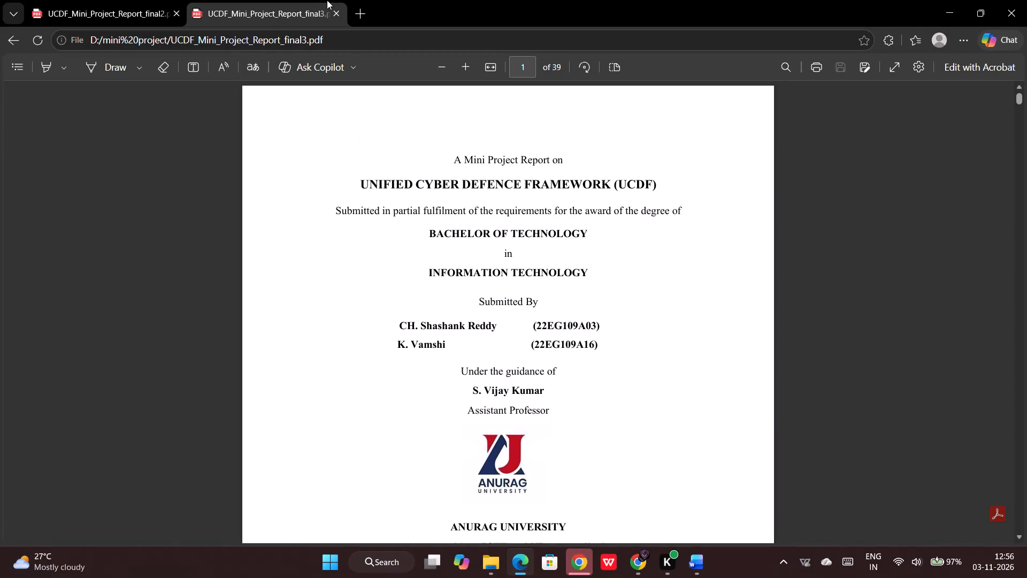
Close the final3 and final2 report PDFs.
{"action": "left_click", "coordinate": [334, 14]}
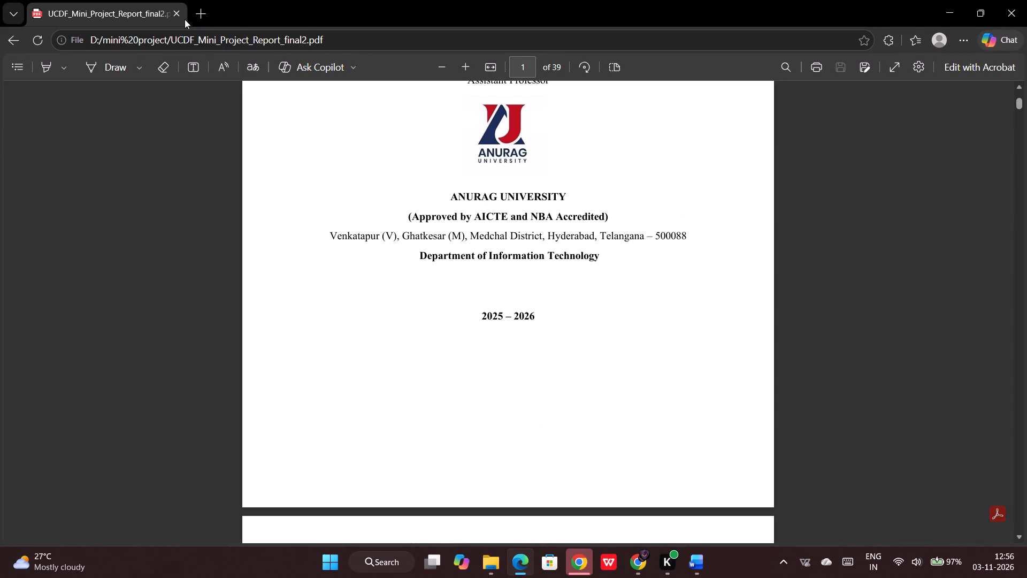
{"action": "left_click", "coordinate": [175, 14]}
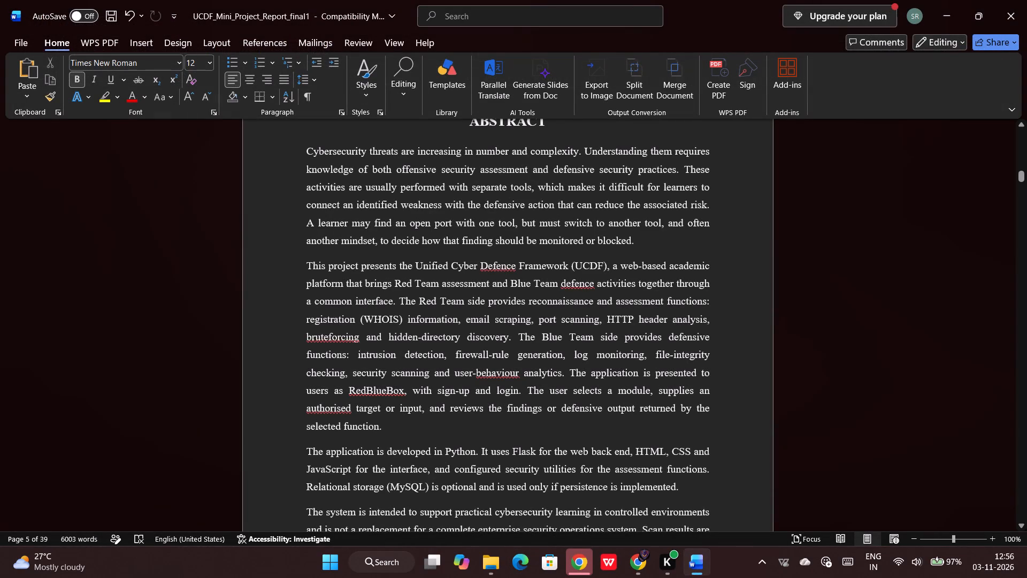
{"action": "scroll", "coordinate": [417, 280], "scroll_direction": "up", "scroll_amount": 20}
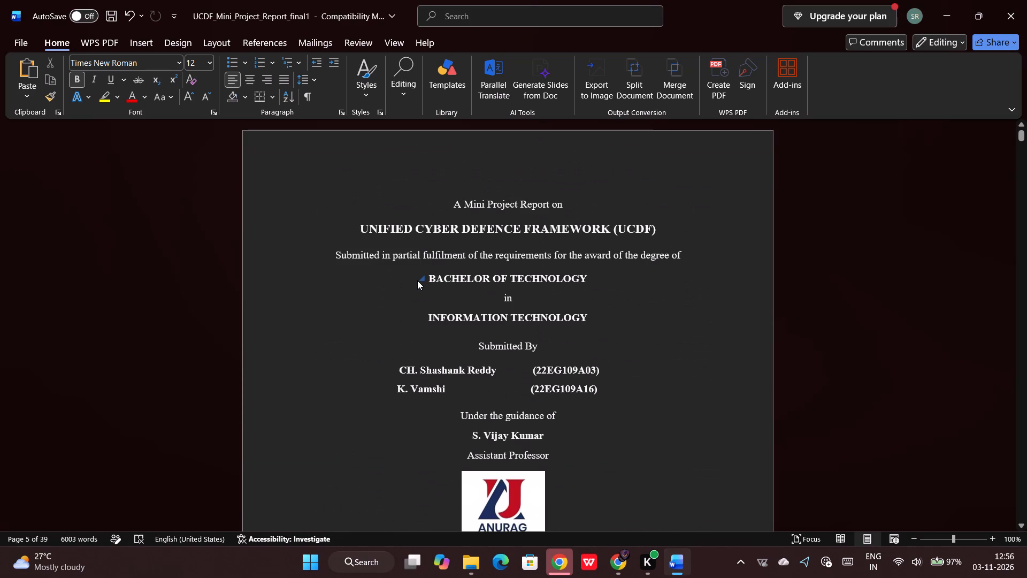
{"action": "scroll", "coordinate": [619, 430], "scroll_direction": "down", "scroll_amount": 2}
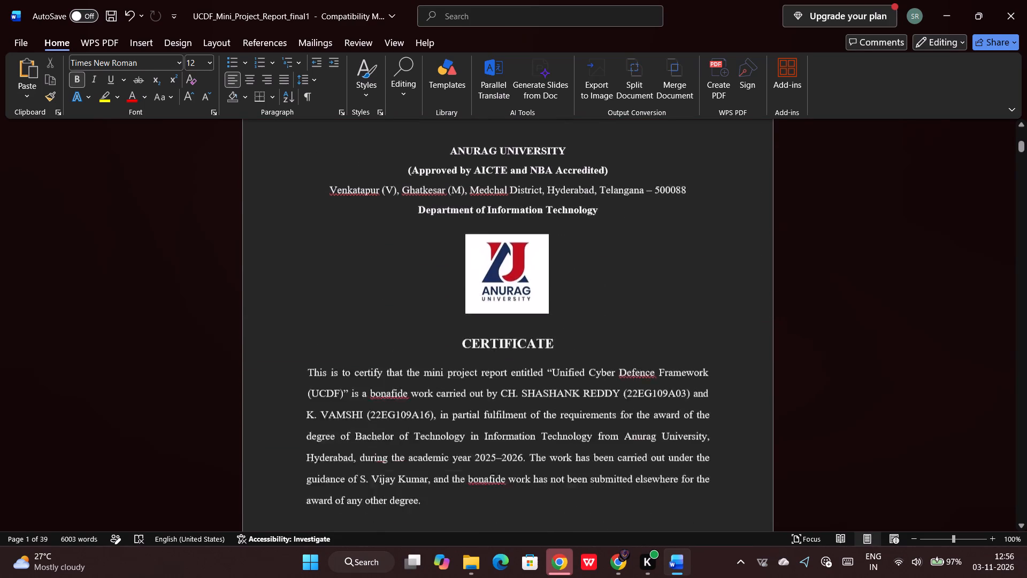
{"action": "scroll", "coordinate": [619, 430], "scroll_direction": "down", "scroll_amount": 2}
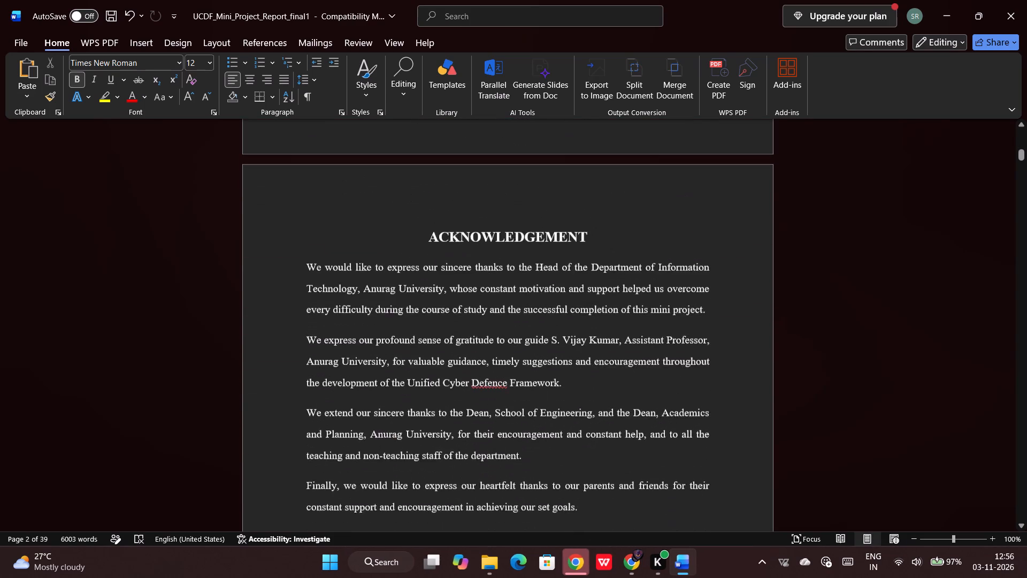
{"action": "scroll", "coordinate": [619, 430], "scroll_direction": "down", "scroll_amount": 1}
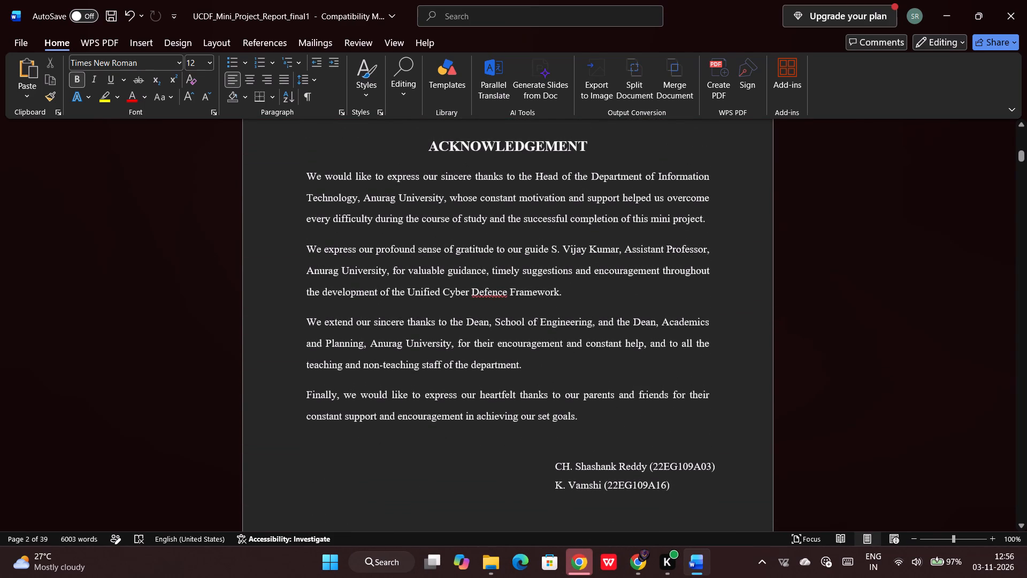
{"action": "scroll", "coordinate": [619, 430], "scroll_direction": "down", "scroll_amount": 2}
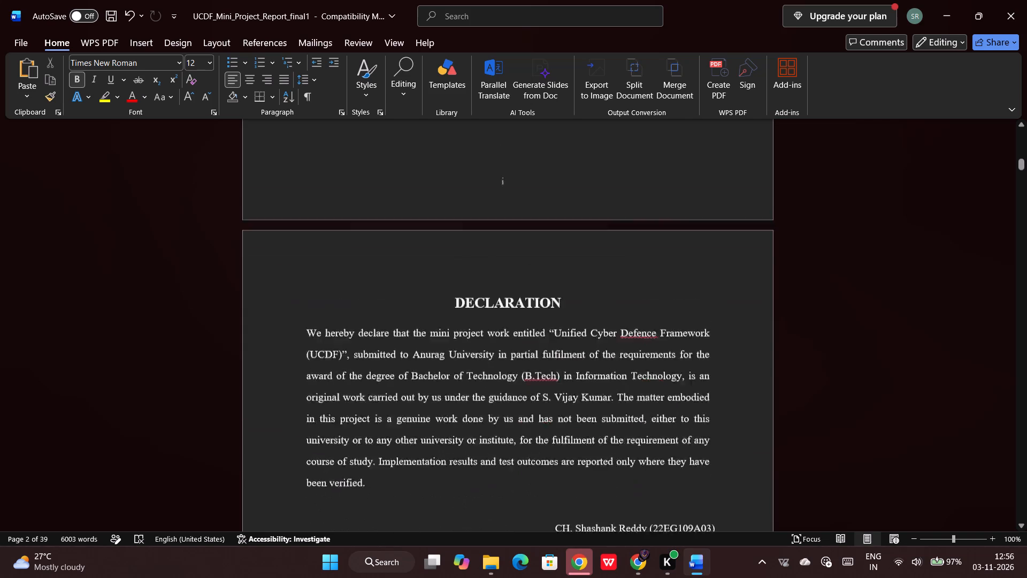
{"action": "scroll", "coordinate": [619, 430], "scroll_direction": "down", "scroll_amount": 1}
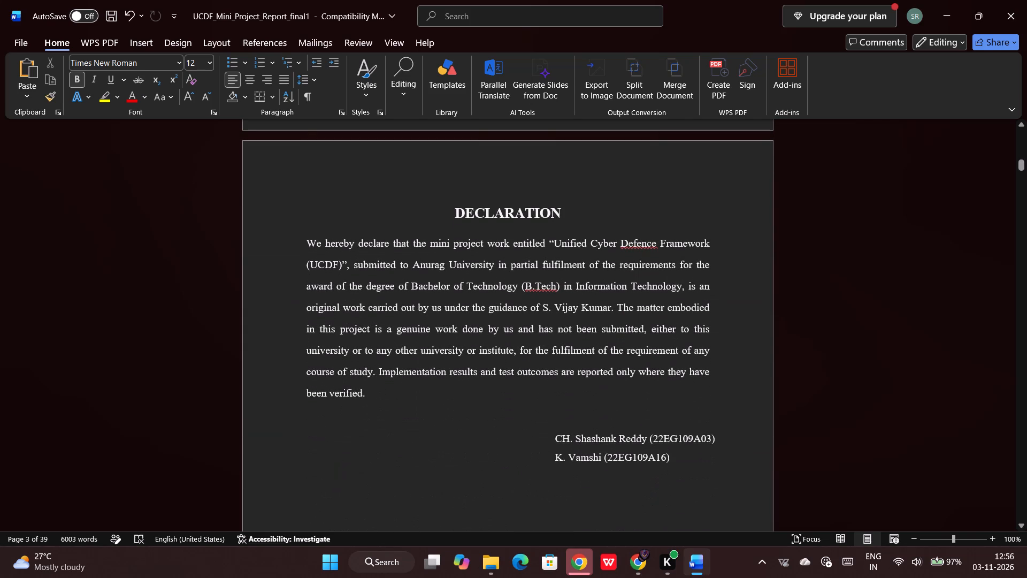
{"action": "scroll", "coordinate": [619, 430], "scroll_direction": "down", "scroll_amount": 6}
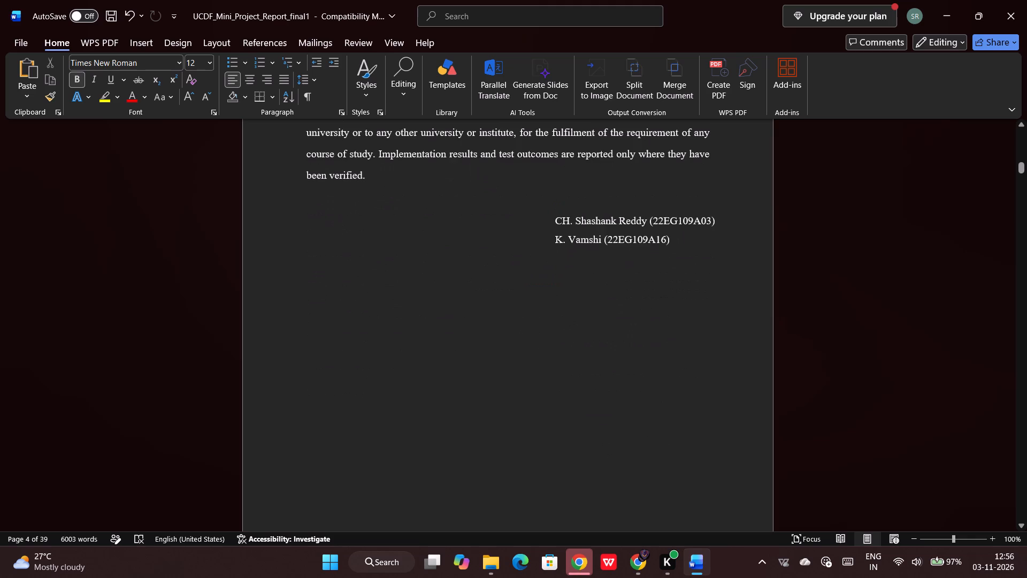
{"action": "scroll", "coordinate": [619, 430], "scroll_direction": "down", "scroll_amount": 1}
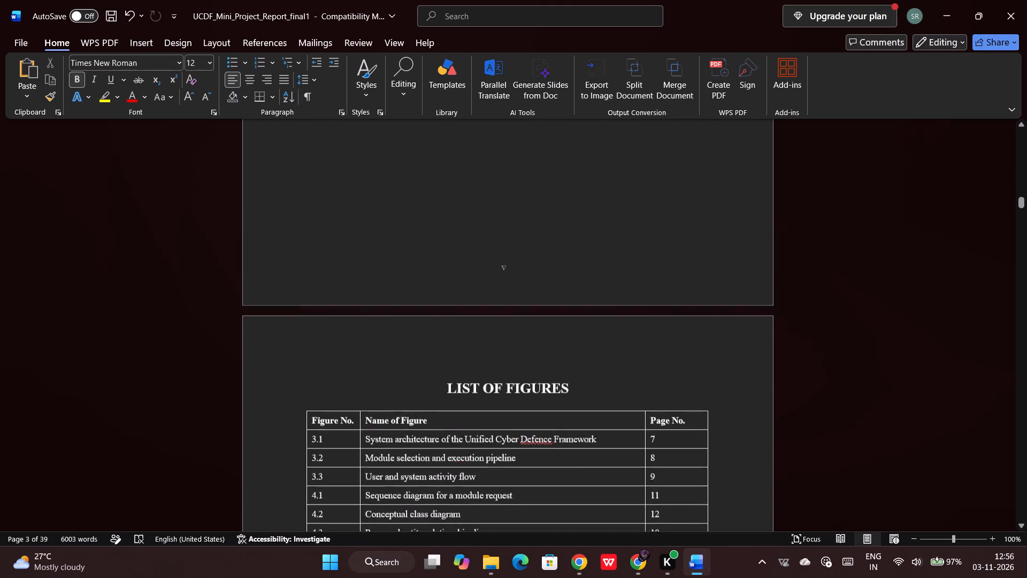
{"action": "scroll", "coordinate": [758, 467], "scroll_direction": "down", "scroll_amount": 4}
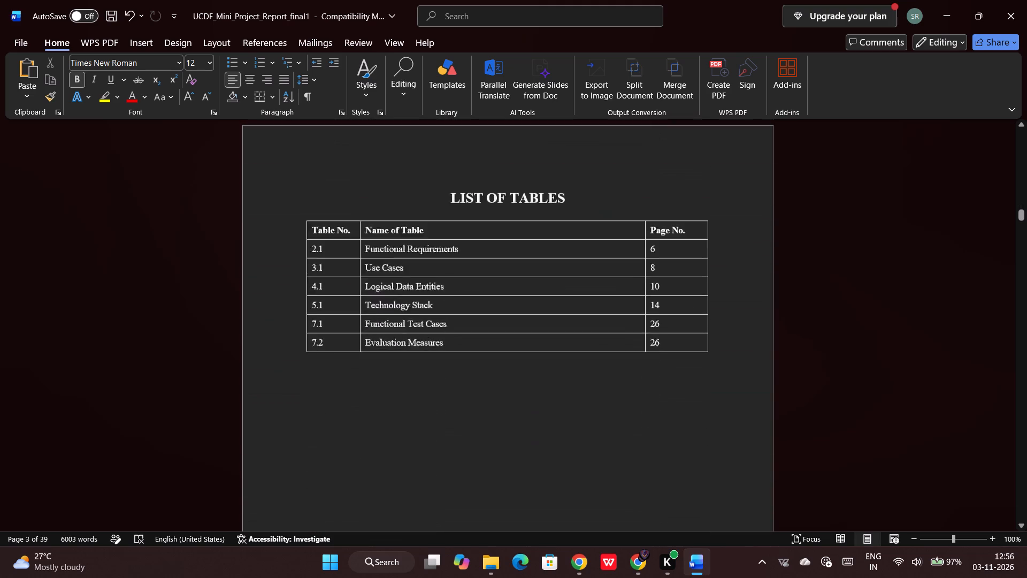
{"action": "scroll", "coordinate": [758, 467], "scroll_direction": "down", "scroll_amount": 2}
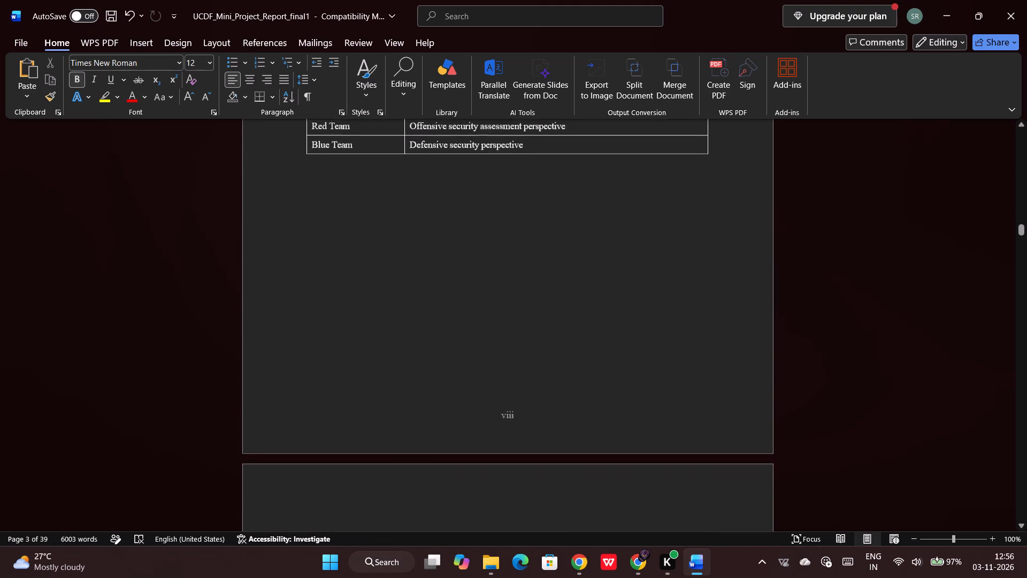
Review the Word report's opening chapters, from the objectives through feasibility and project requirements to the functional requirements and constraints.
{"action": "scroll", "coordinate": [758, 467], "scroll_direction": "down", "scroll_amount": 4}
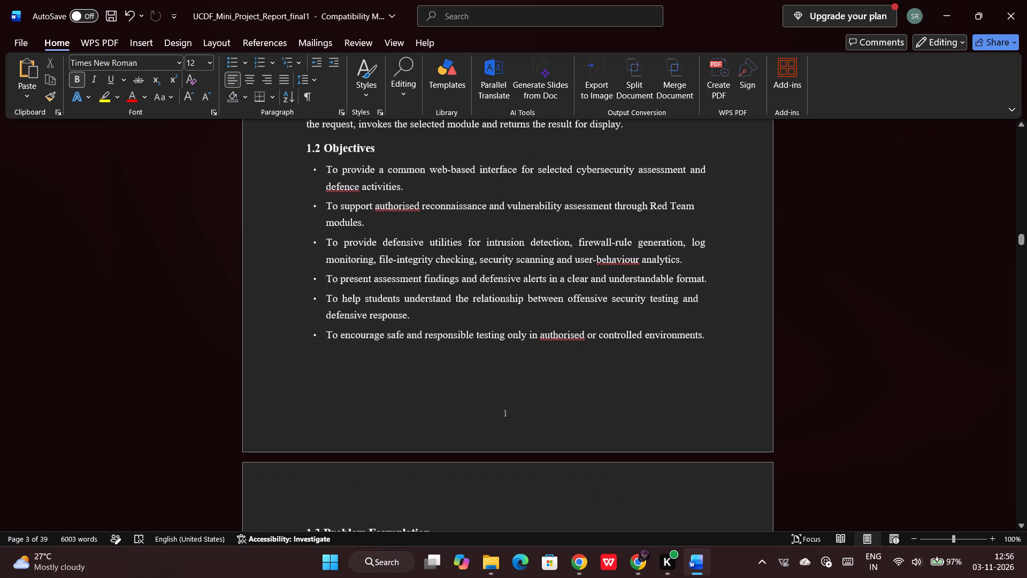
{"action": "scroll", "coordinate": [758, 467], "scroll_direction": "down", "scroll_amount": 3}
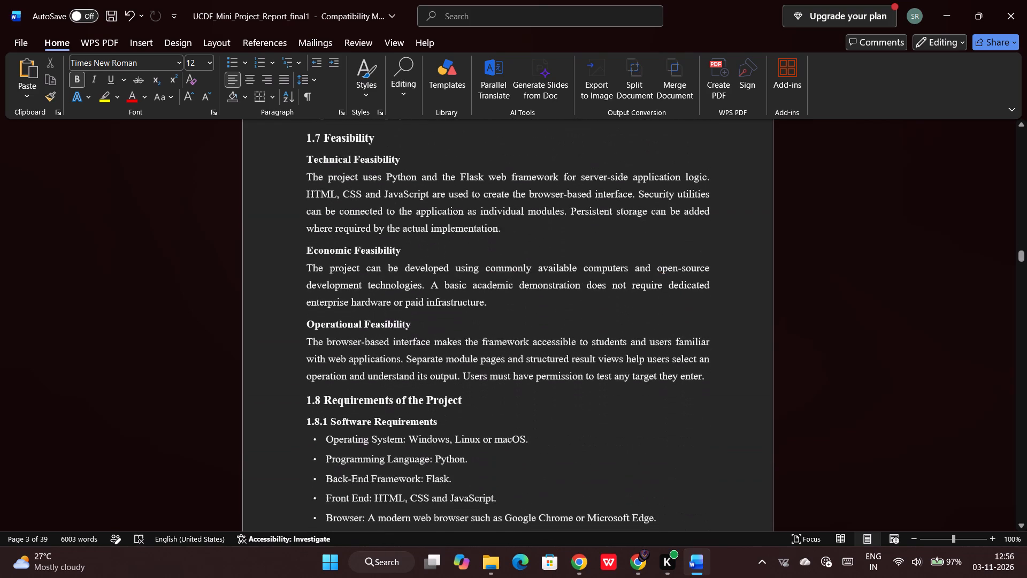
{"action": "scroll", "coordinate": [758, 467], "scroll_direction": "down", "scroll_amount": 8}
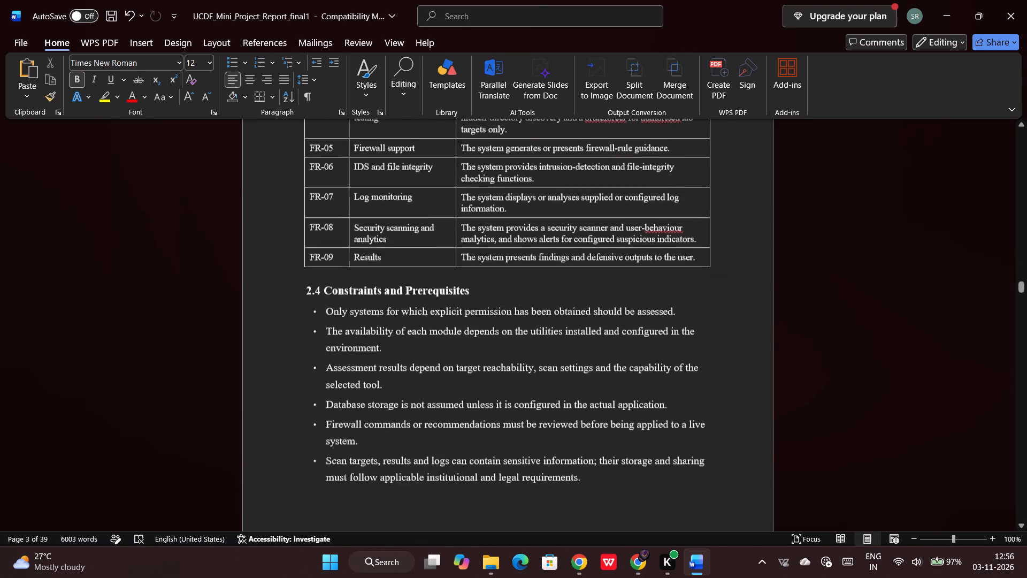
{"action": "scroll", "coordinate": [758, 467], "scroll_direction": "down", "scroll_amount": 4}
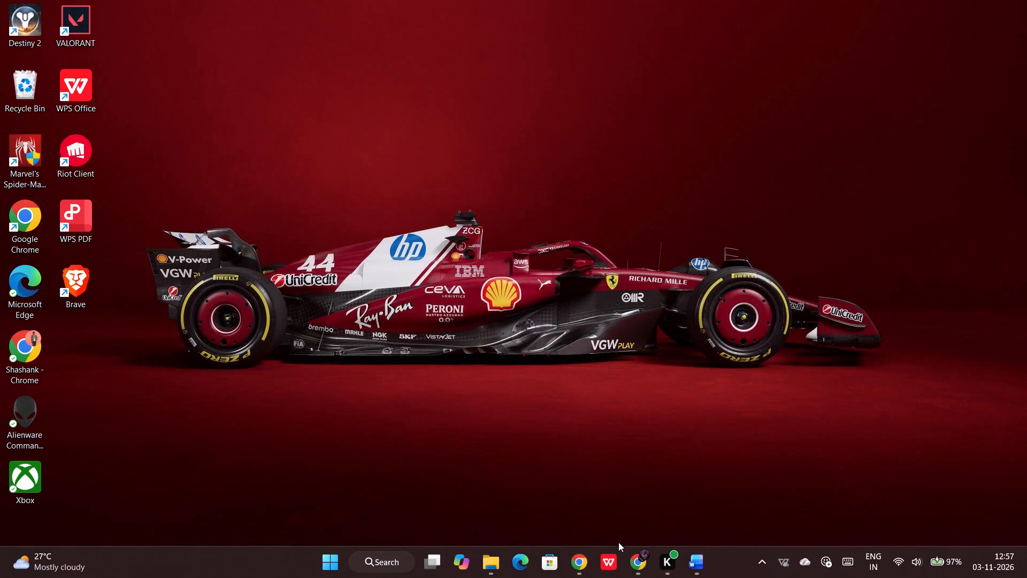
Switch to the Chrome window that holds the WhatsApp and iLovePDF tabs.
{"action": "left_click", "coordinate": [634, 571]}
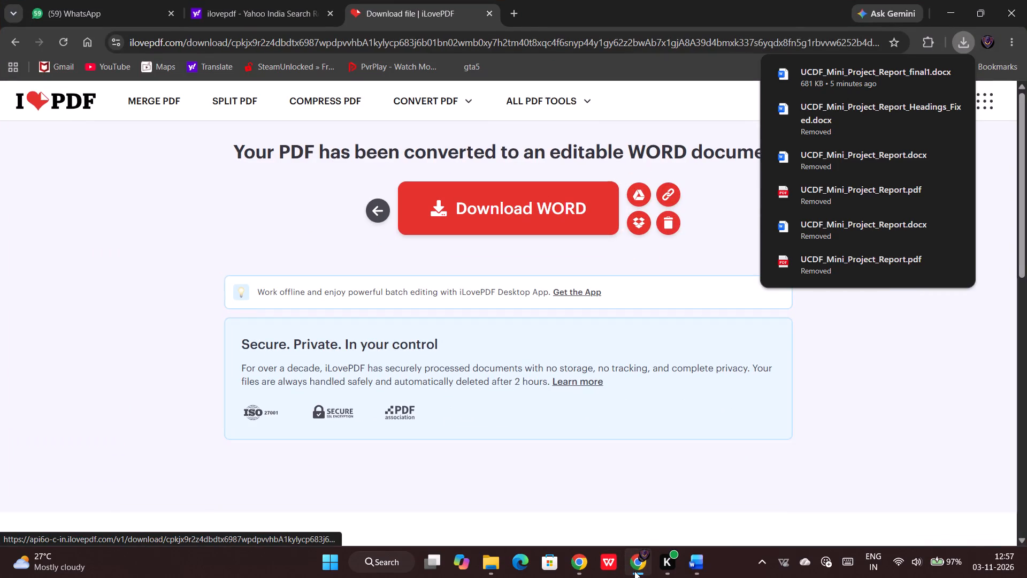